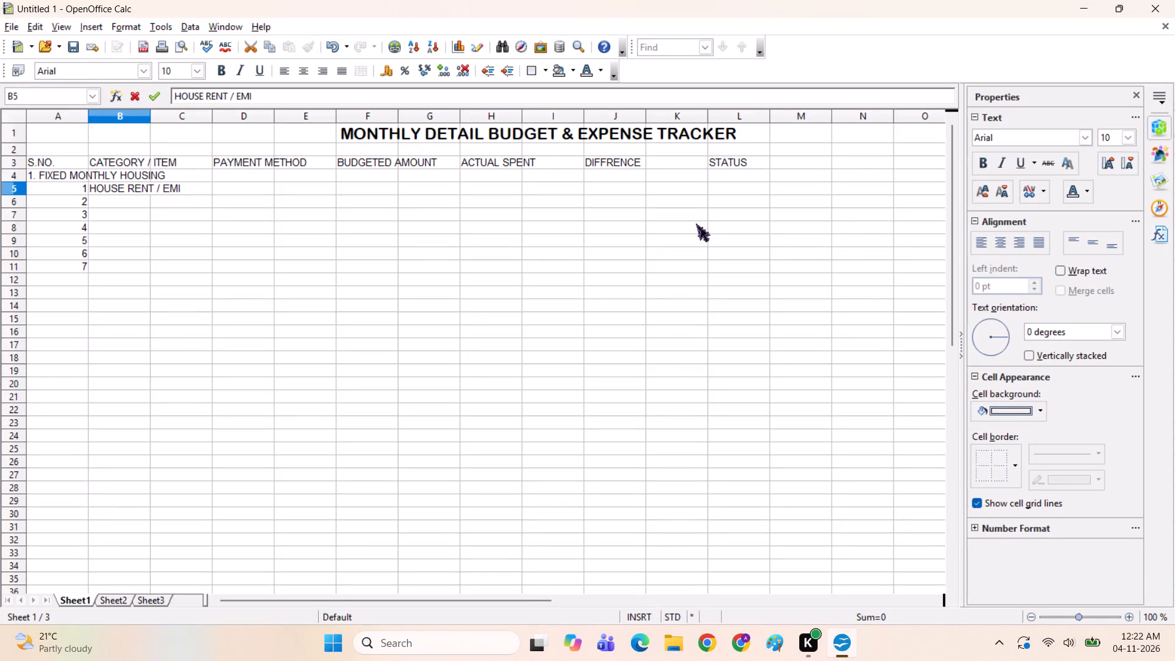
Enter the category items ELECTRICITY BILL in cell B6 and WATER / MAINTENANCE in cell B7.
click(121, 198)
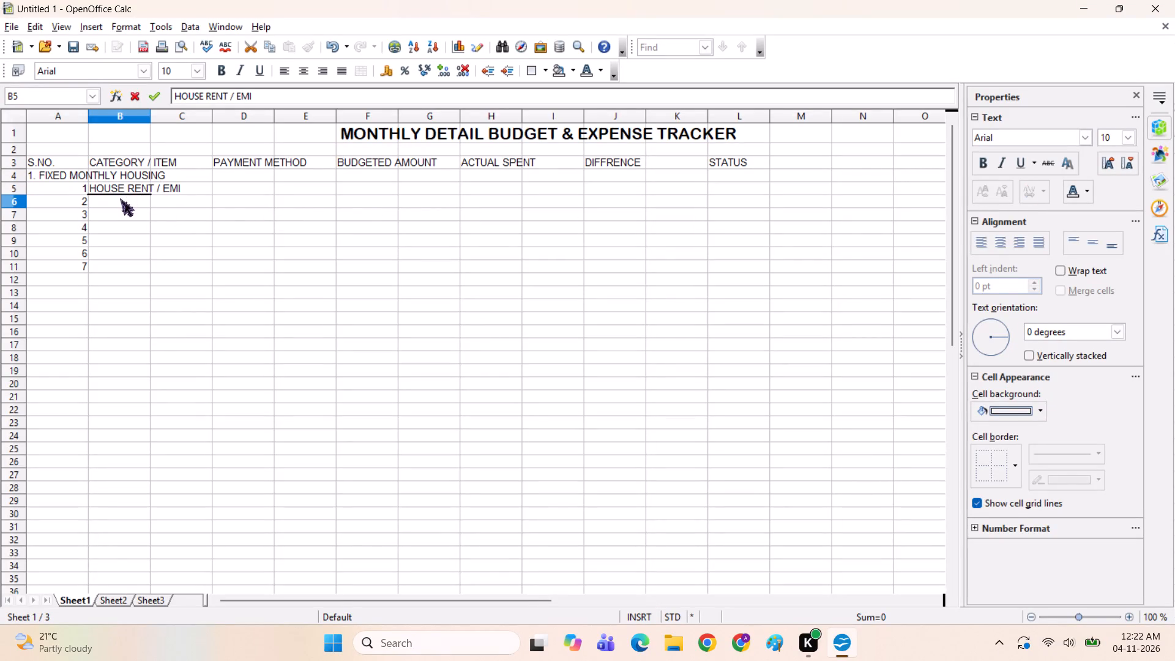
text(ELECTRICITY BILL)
click(119, 214)
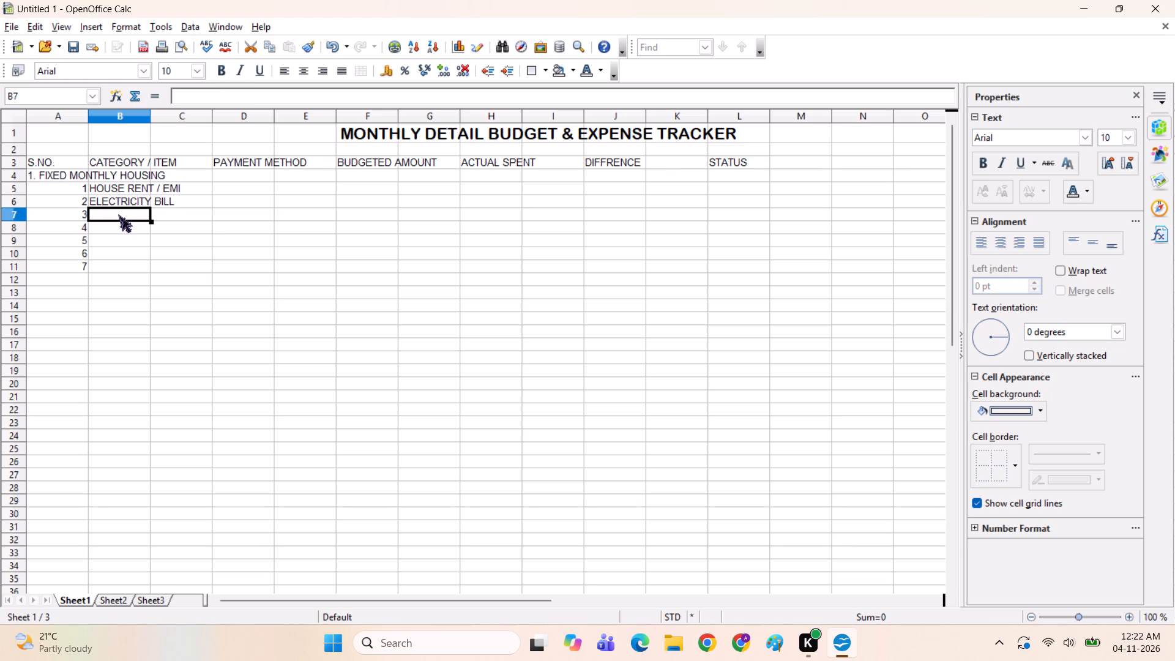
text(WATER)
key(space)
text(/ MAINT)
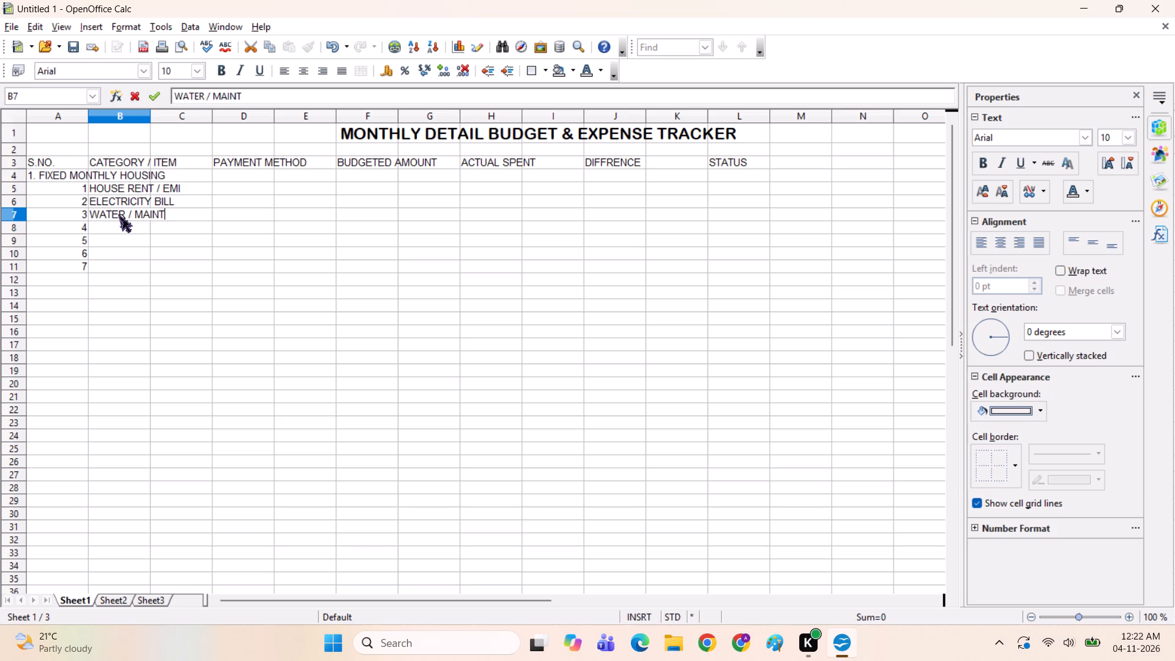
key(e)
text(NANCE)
Enter the category items WIFI / BRODBAND in cell B8 and LPG GAS CYLINDER in cell B9.
click(117, 225)
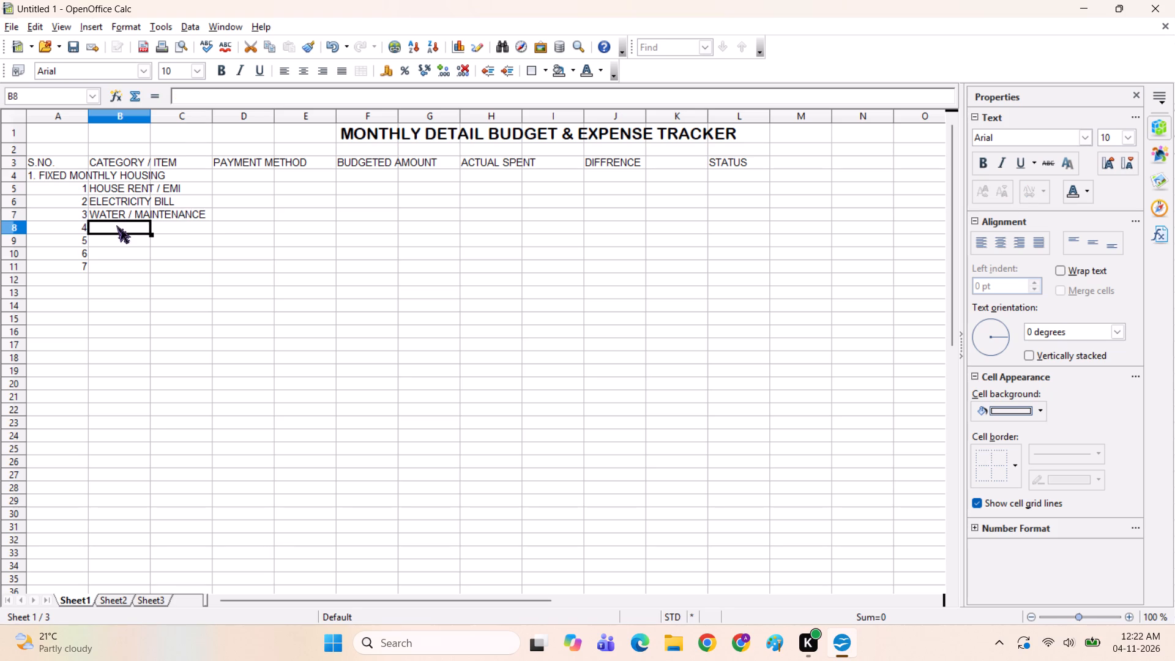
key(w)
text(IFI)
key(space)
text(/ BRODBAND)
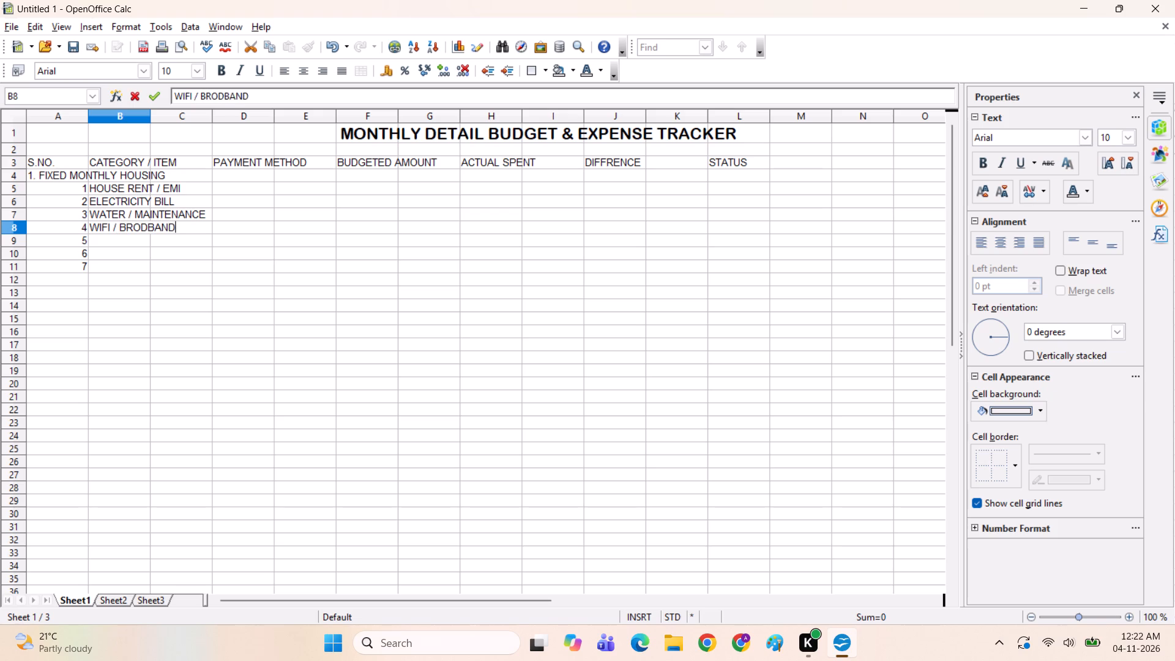
click(121, 237)
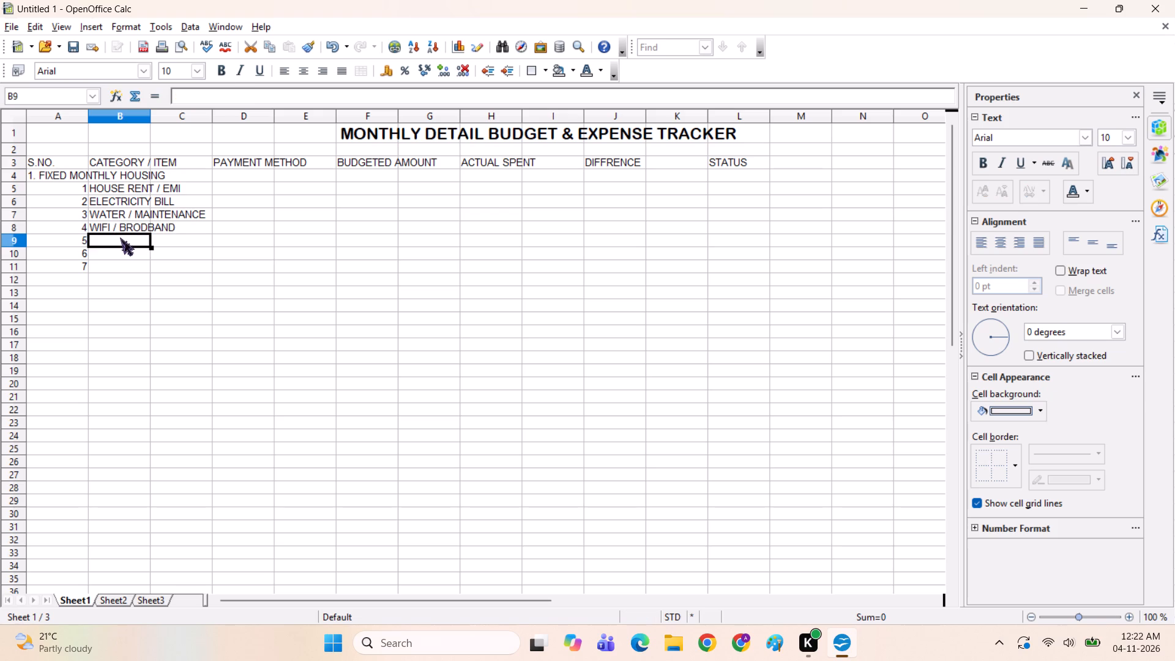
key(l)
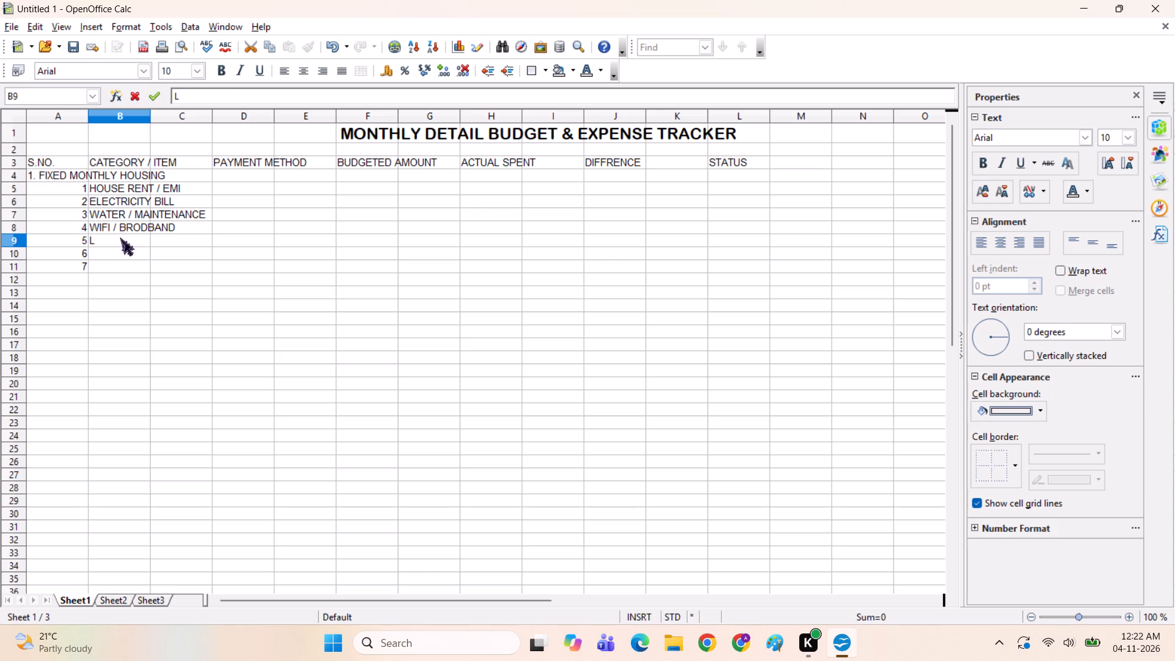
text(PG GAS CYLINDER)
Enter the category item MOBILE RECHARGE in cell B10 for serial number 6.
click(122, 255)
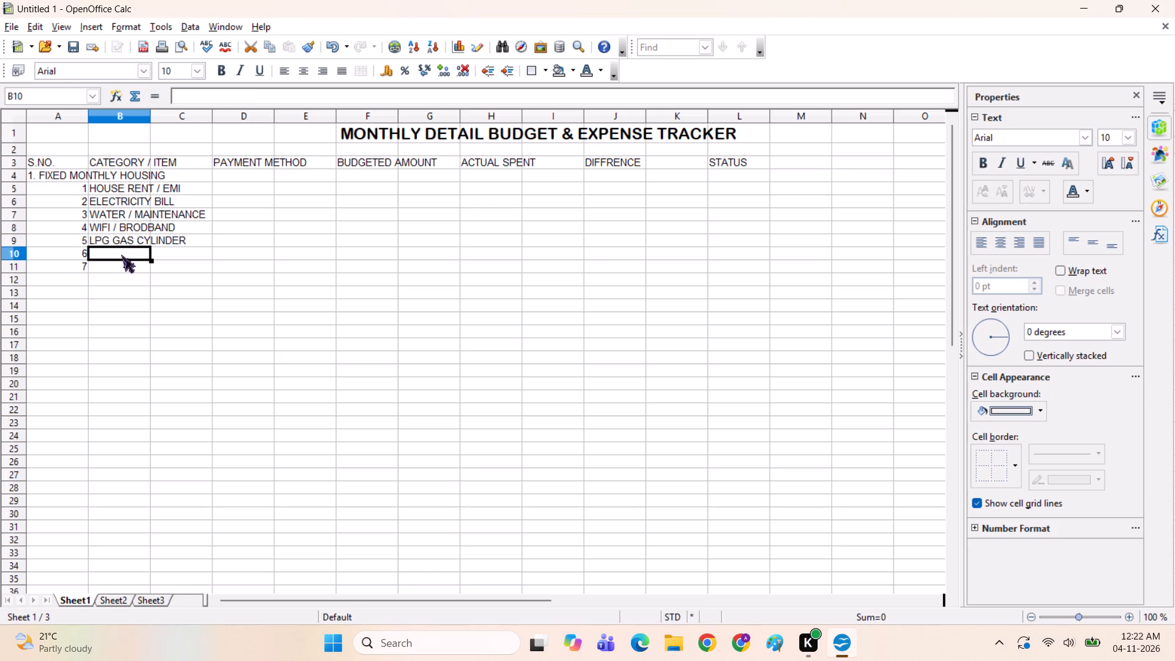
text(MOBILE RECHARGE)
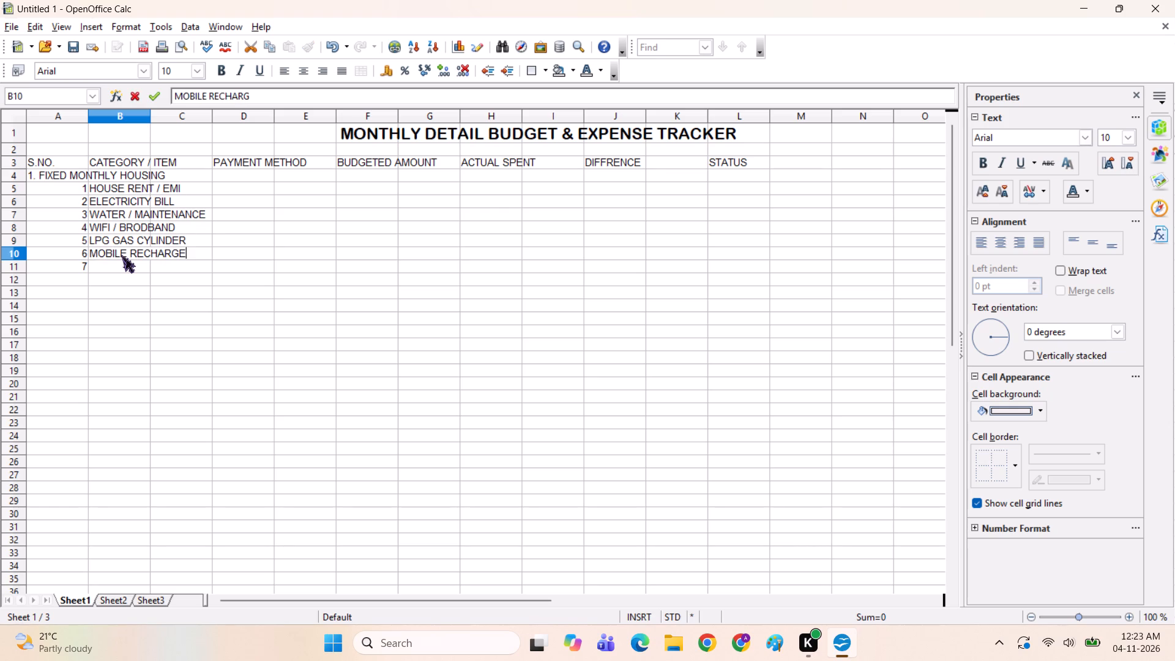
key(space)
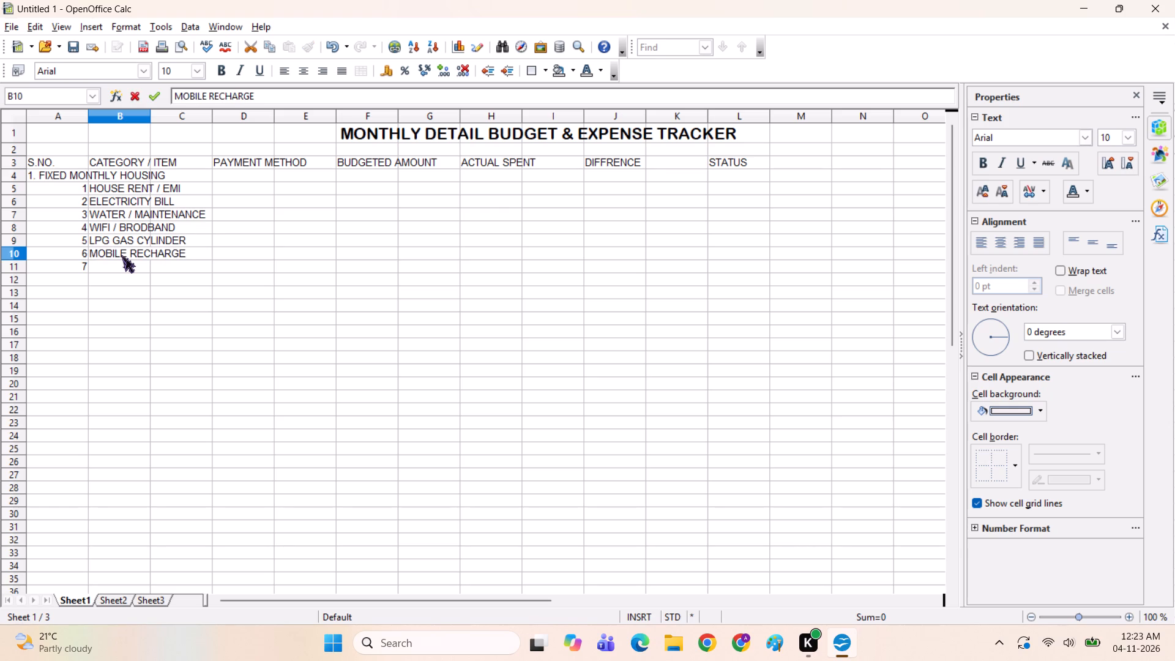
Enter MOBILE PHONE as item 7 in the category column.
click(119, 263)
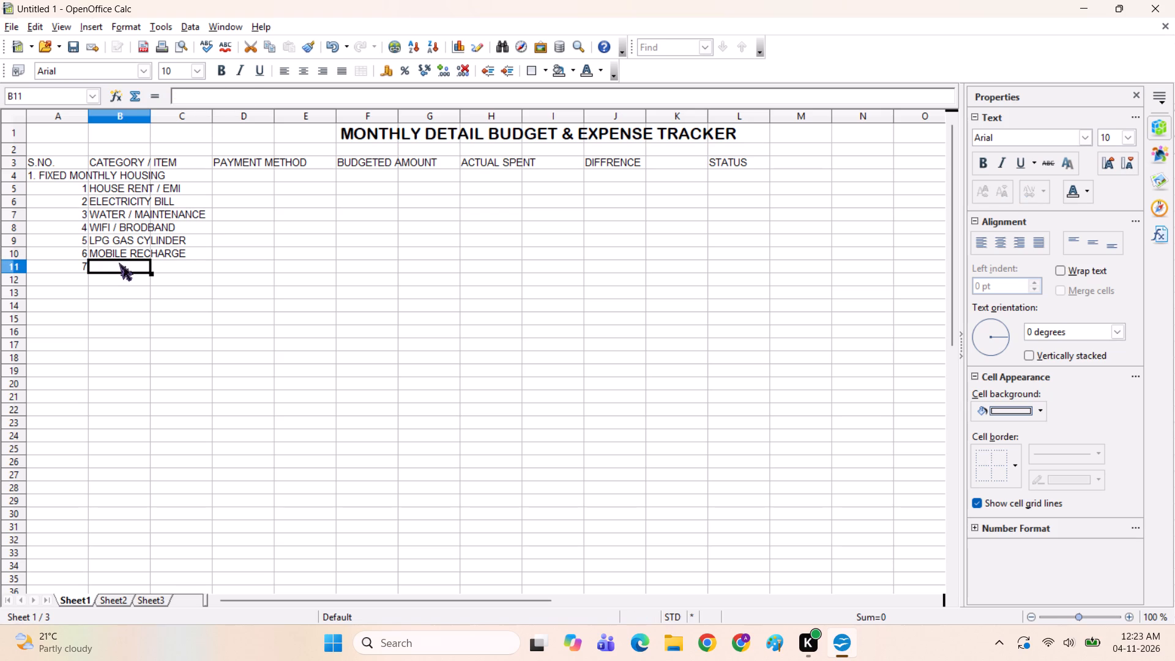
key(m)
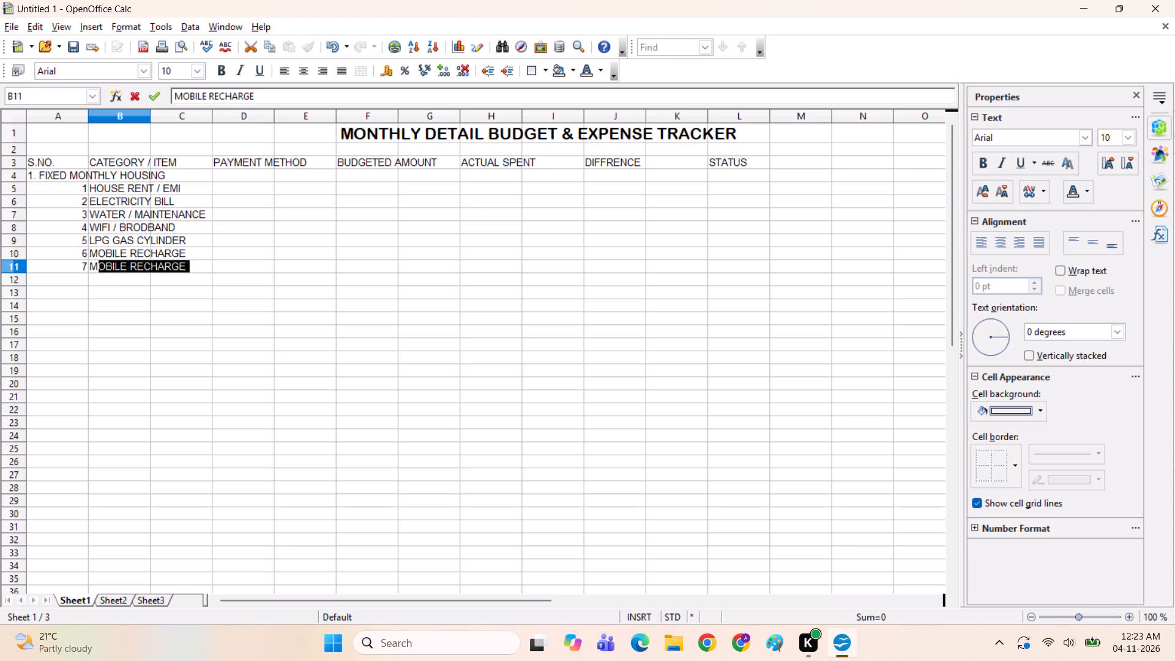
click(188, 267)
key(f)
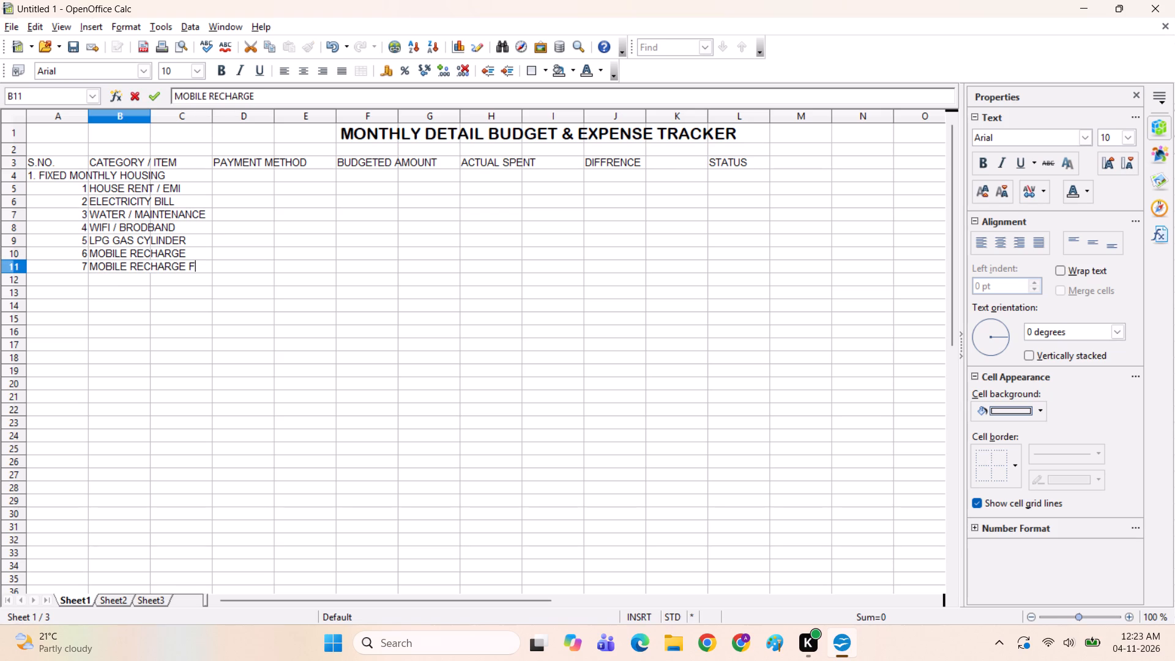
key(BackSpace)
text(SELF)
key(BackSpace)
key(BackSpace)
key(BackSpace)
key(BackSpace)
key(BackSpace)
key(BackSpace)
key(BackSpace)
key(BackSpace)
key(BackSpace)
key(BackSpace)
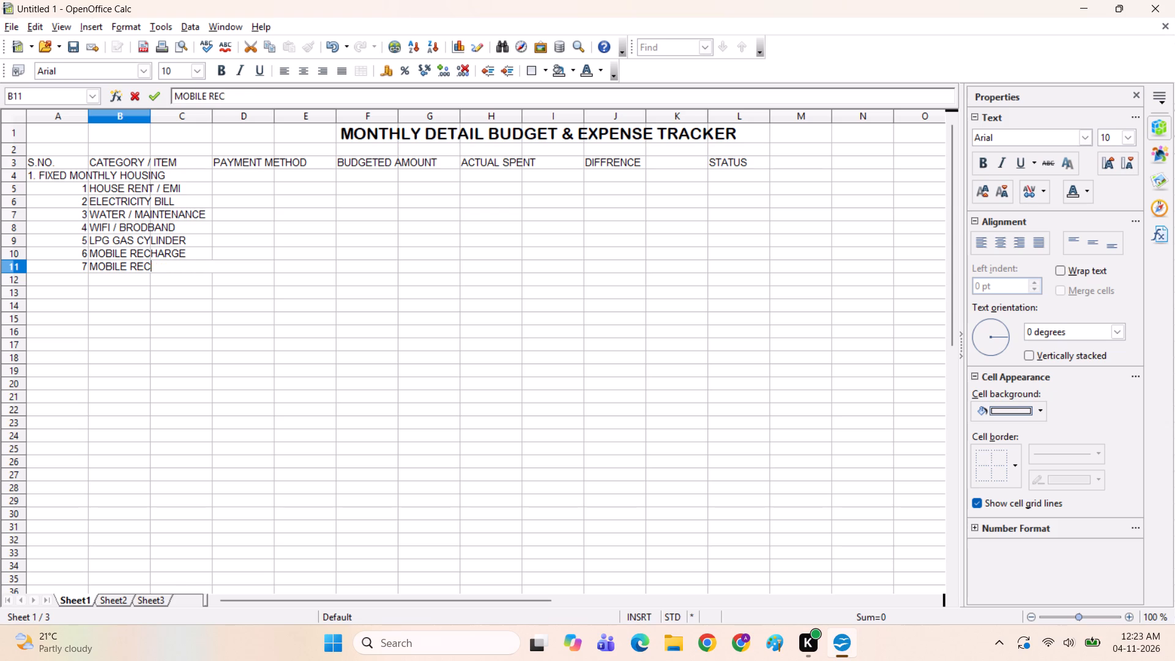
key(BackSpace)
key(BackSpace)
key(BackSpace)
text(PHONE)
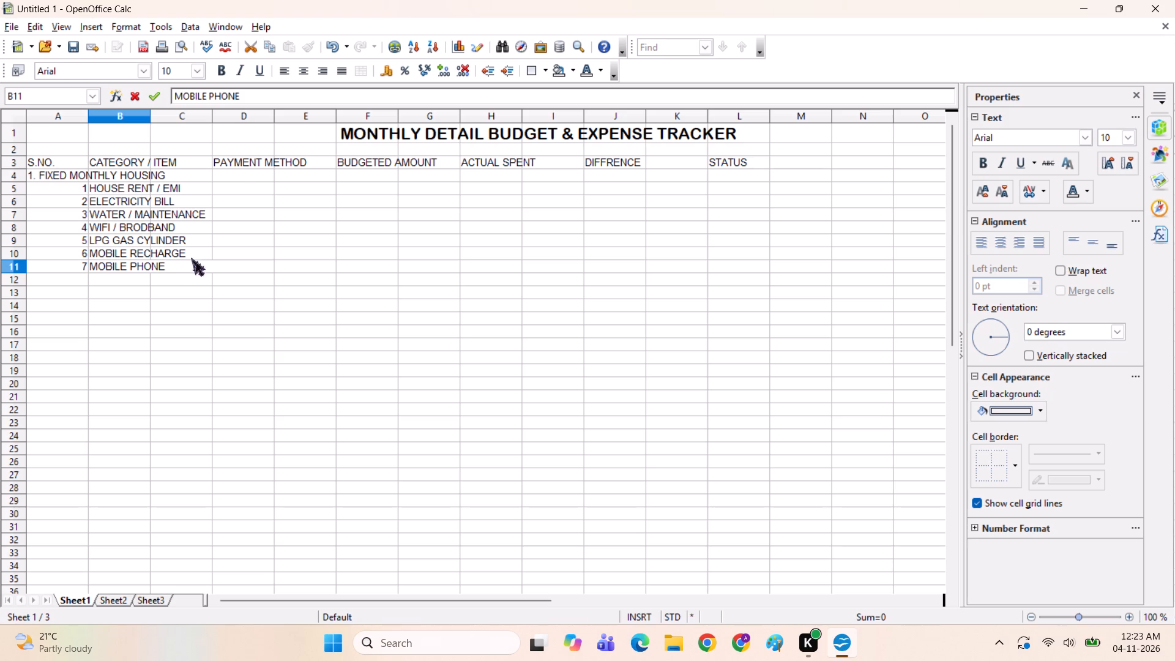
Enter the payment methods for items 1–3: BANK TRANSFER for house rent, UPI / GPAY for electricity and CASH for water / maintenance.
click(232, 171)
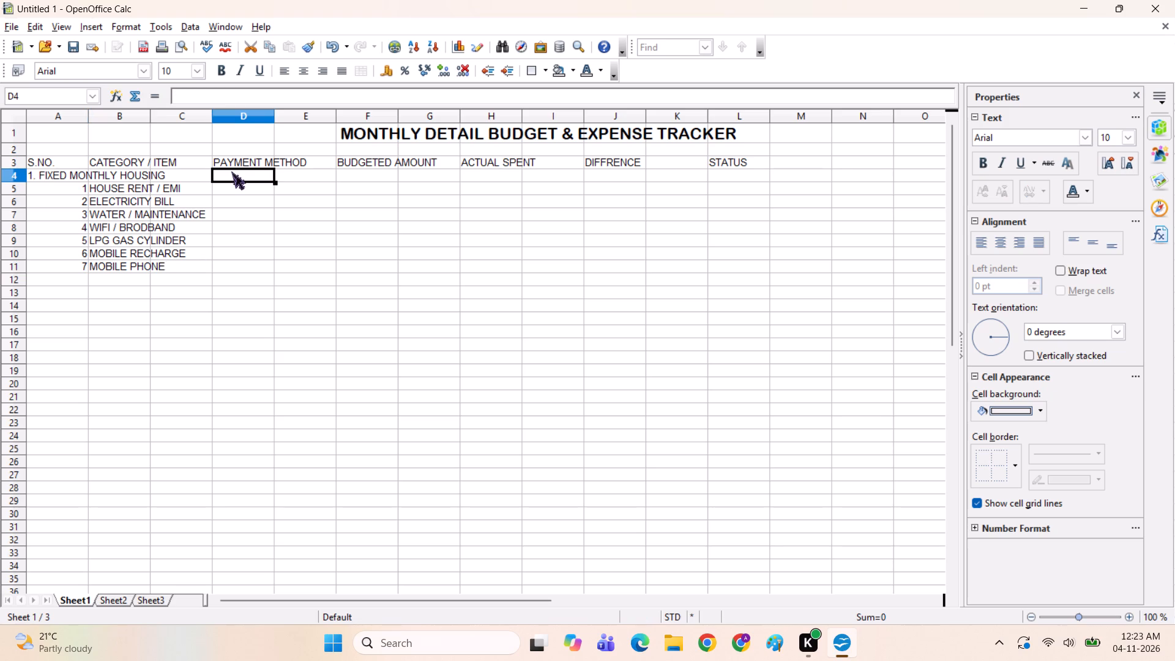
click(232, 189)
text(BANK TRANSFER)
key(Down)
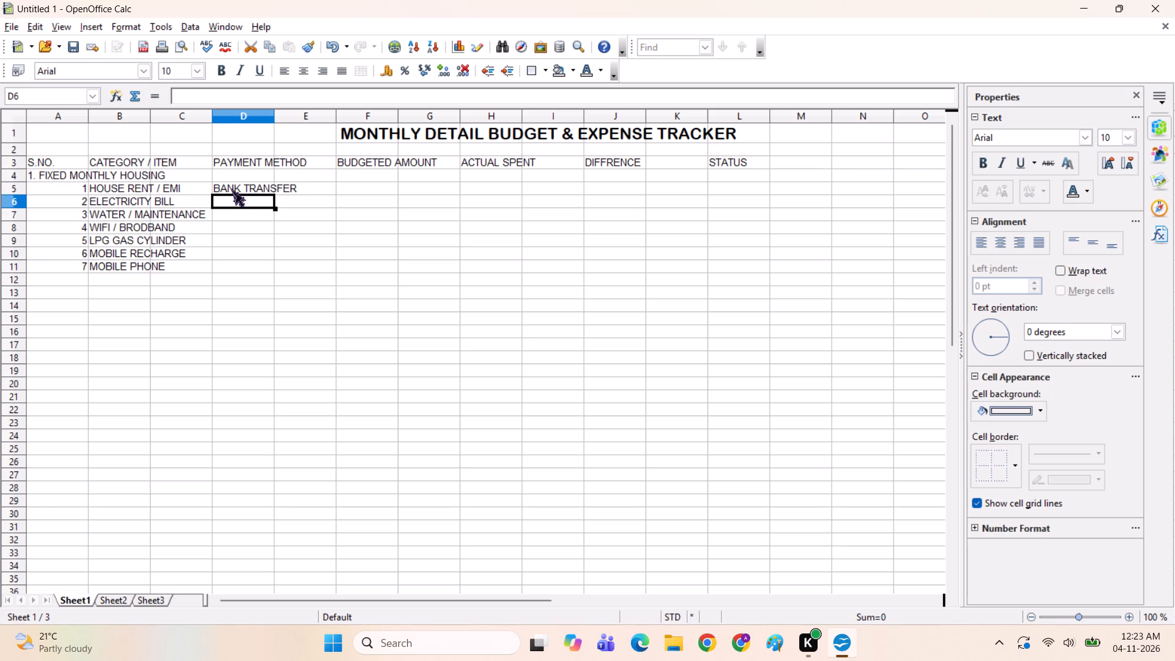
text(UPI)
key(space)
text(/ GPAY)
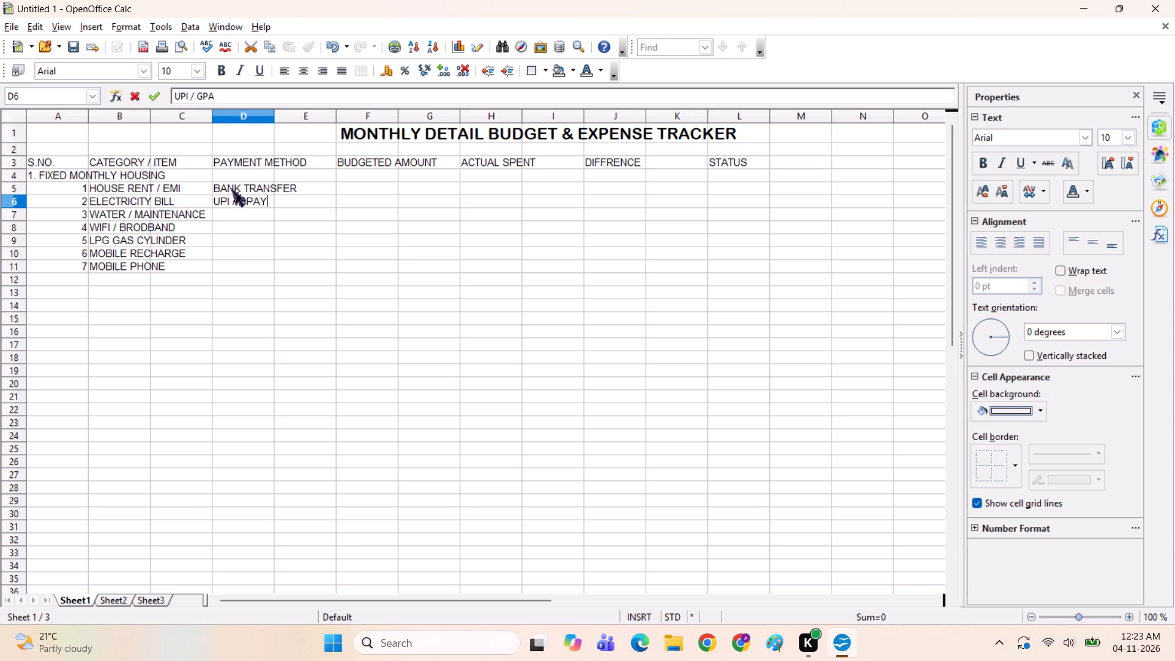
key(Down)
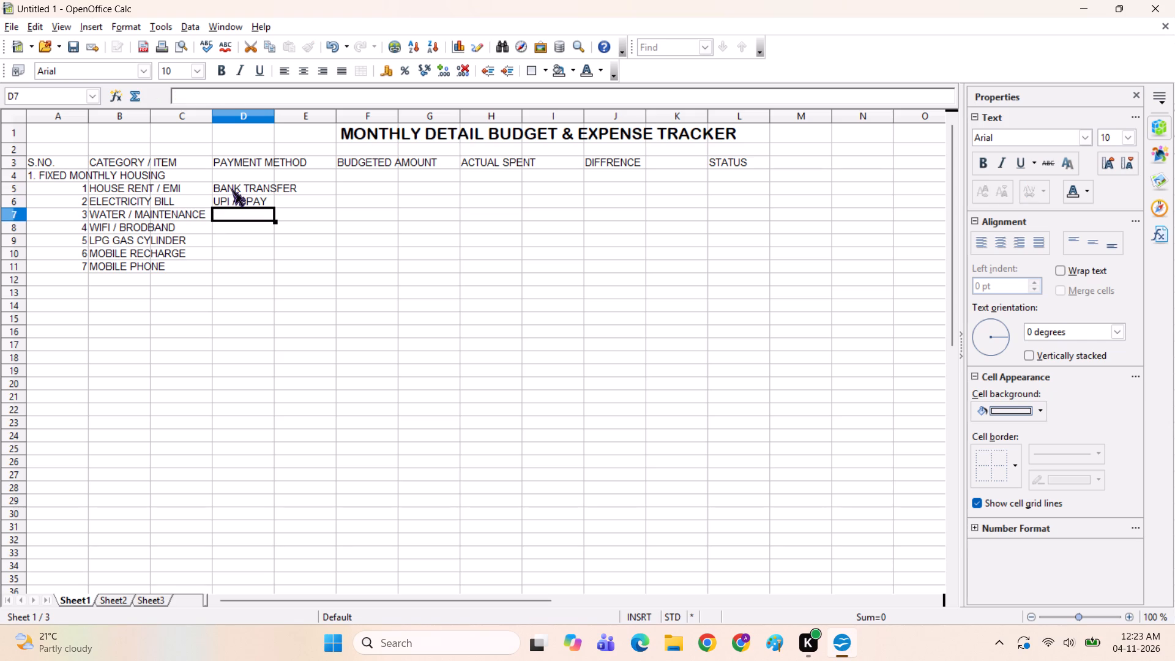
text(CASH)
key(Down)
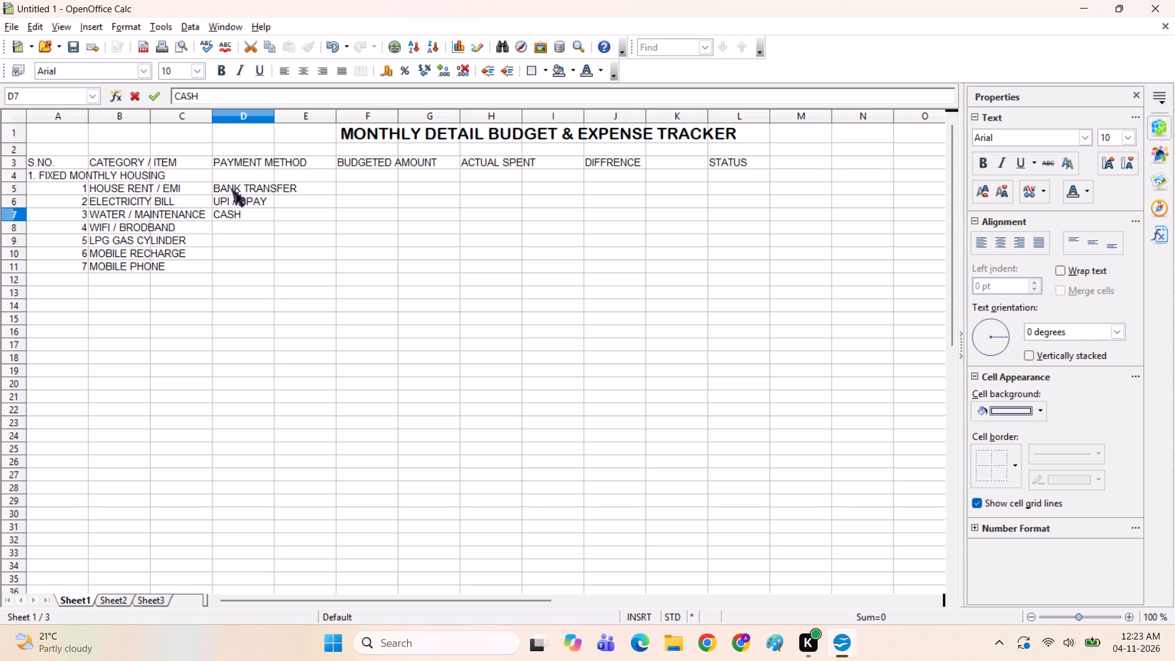
Enter the payment methods for items 4–6: UPI / GPAY for wifi, ONLINE PAYMENT for the LPG cylinder and UPI / GPAY for mobile recharge.
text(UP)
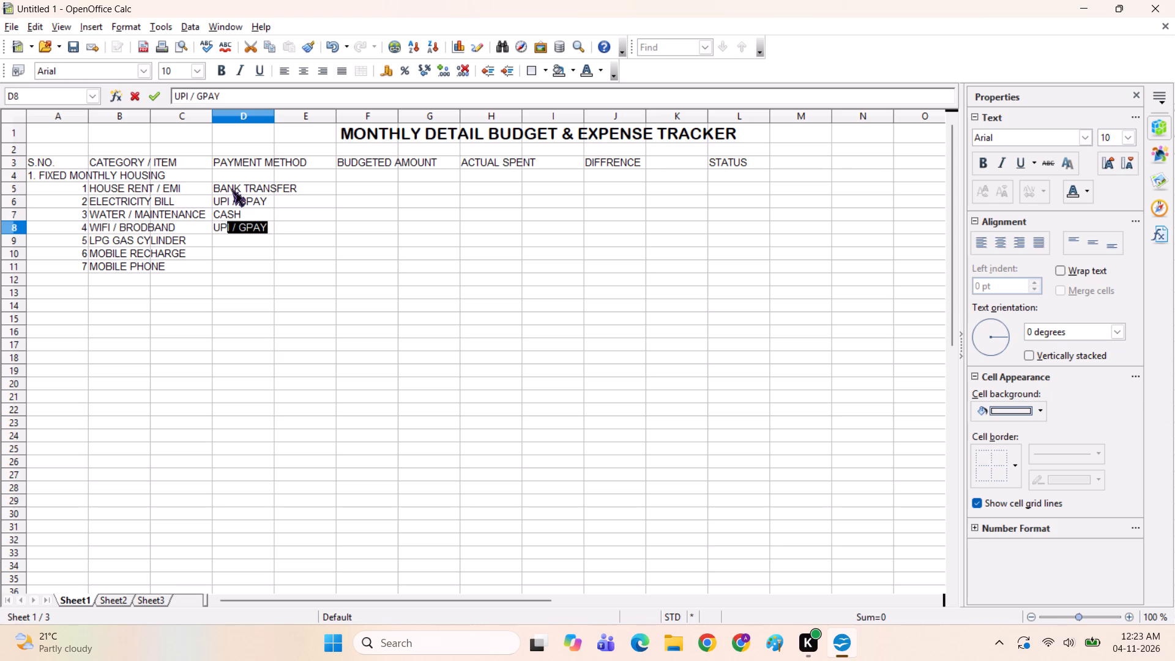
click(244, 242)
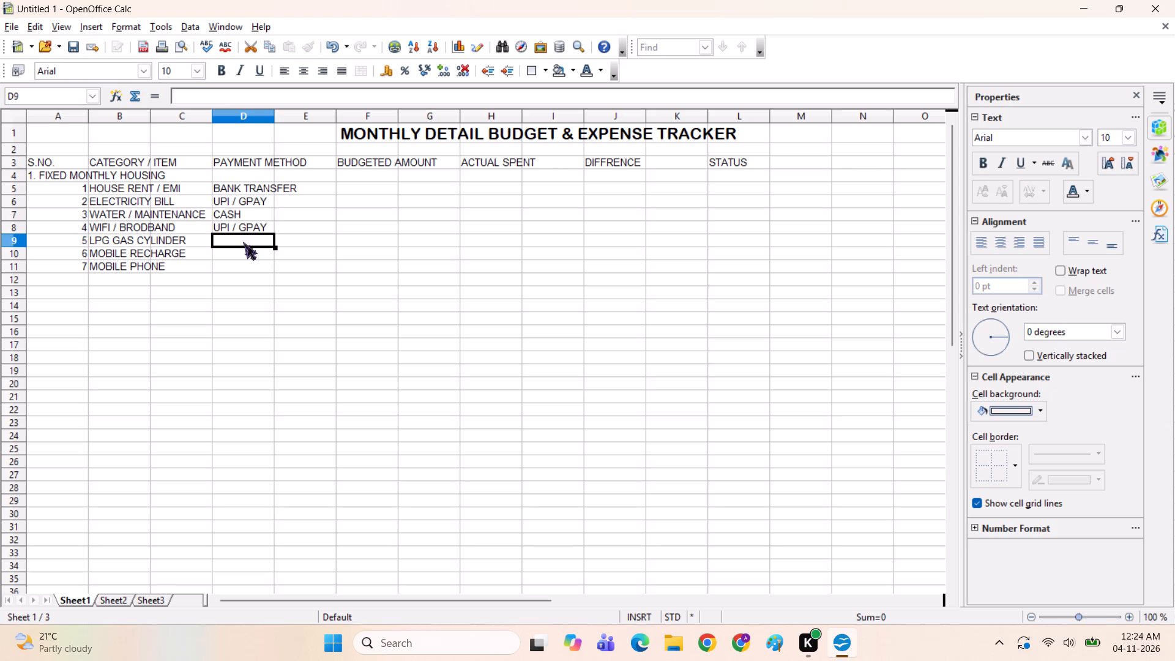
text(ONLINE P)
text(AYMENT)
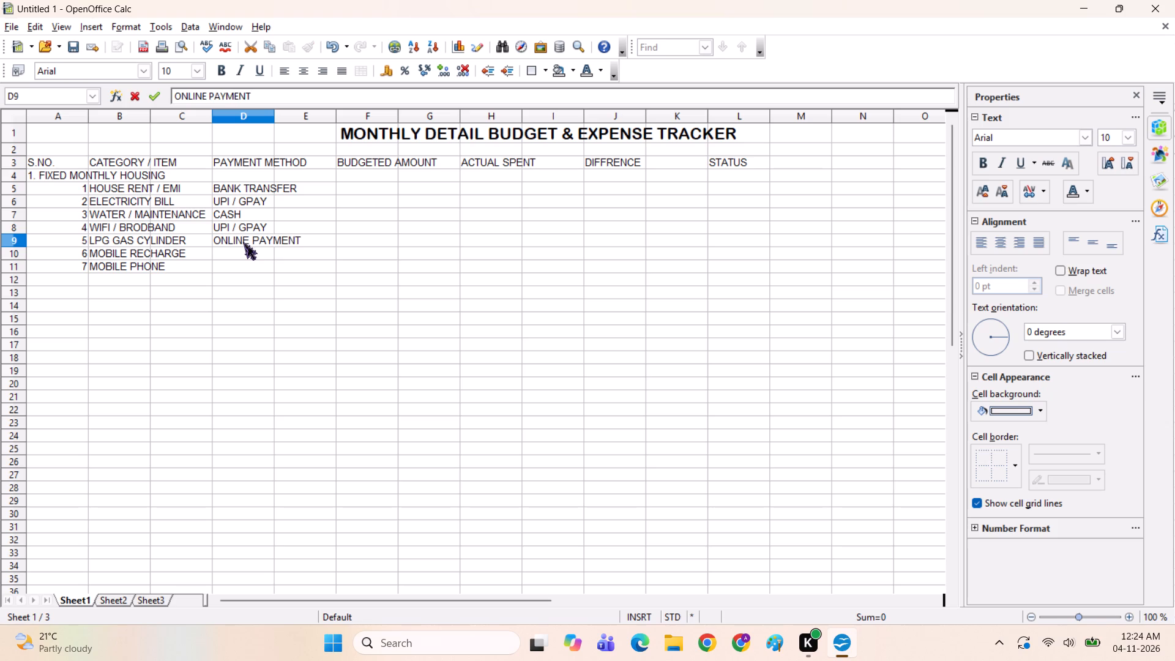
click(246, 256)
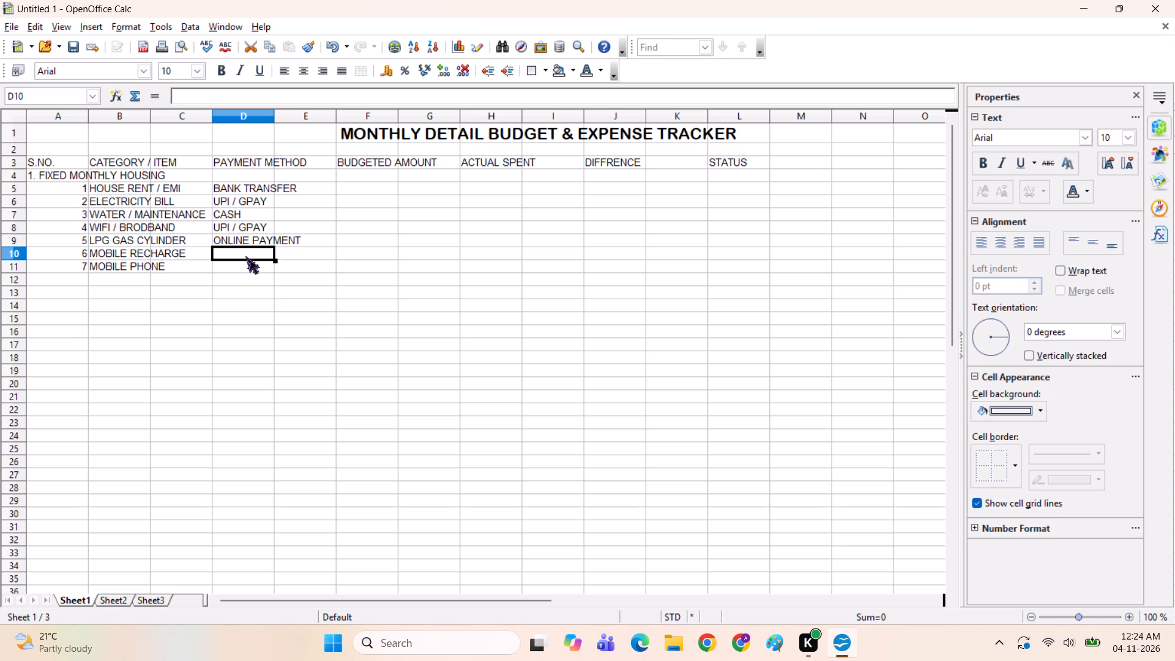
scroll(246, 256, down, 4)
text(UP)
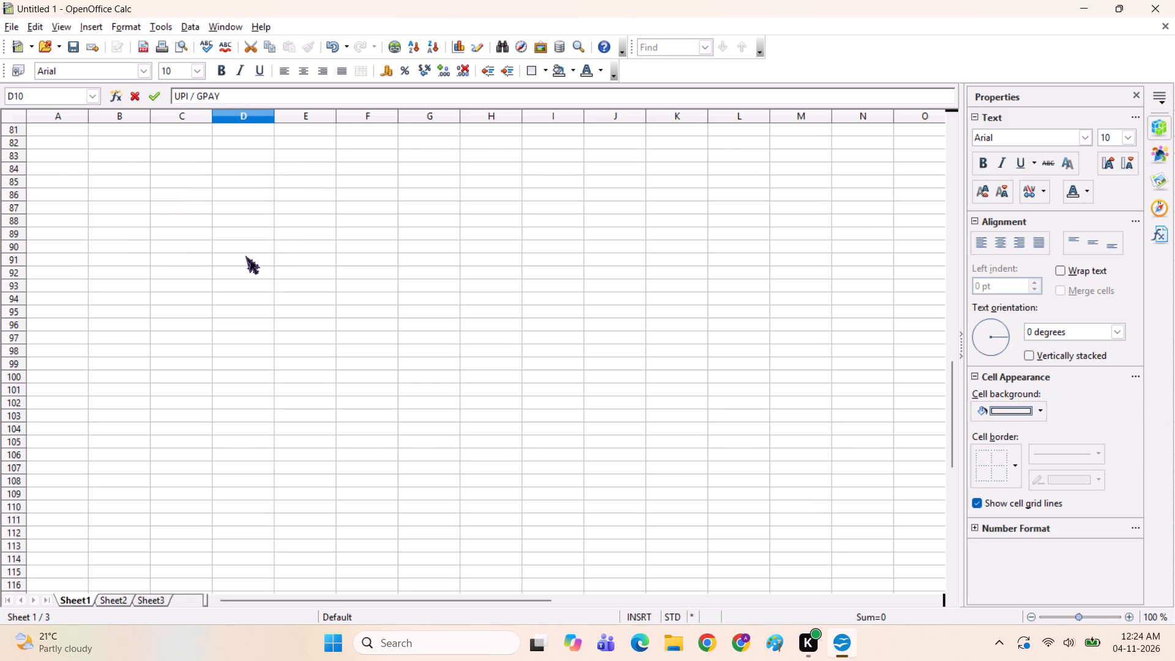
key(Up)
Enter UPI / GPAY as the payment method for item 7, MOBILE PHONE.
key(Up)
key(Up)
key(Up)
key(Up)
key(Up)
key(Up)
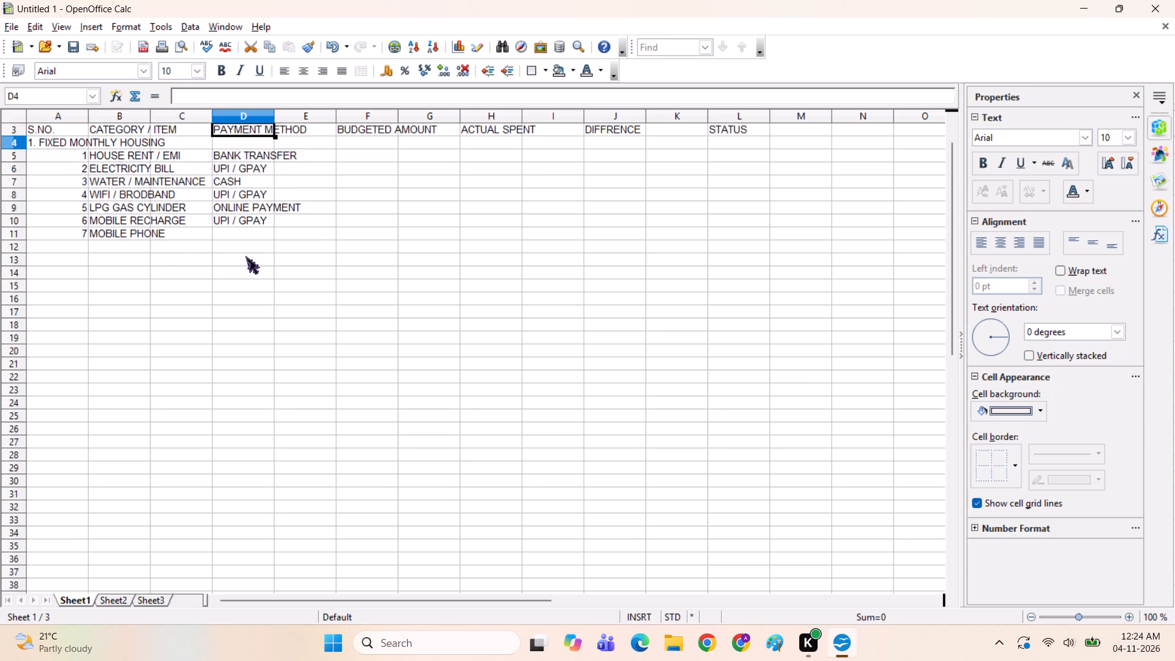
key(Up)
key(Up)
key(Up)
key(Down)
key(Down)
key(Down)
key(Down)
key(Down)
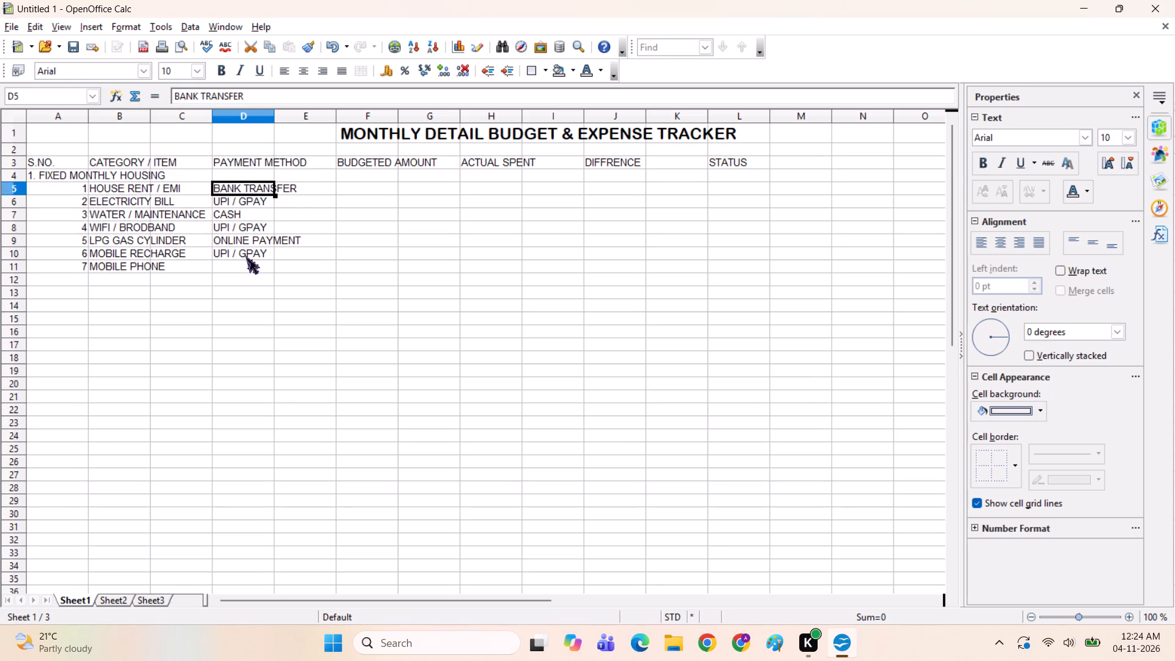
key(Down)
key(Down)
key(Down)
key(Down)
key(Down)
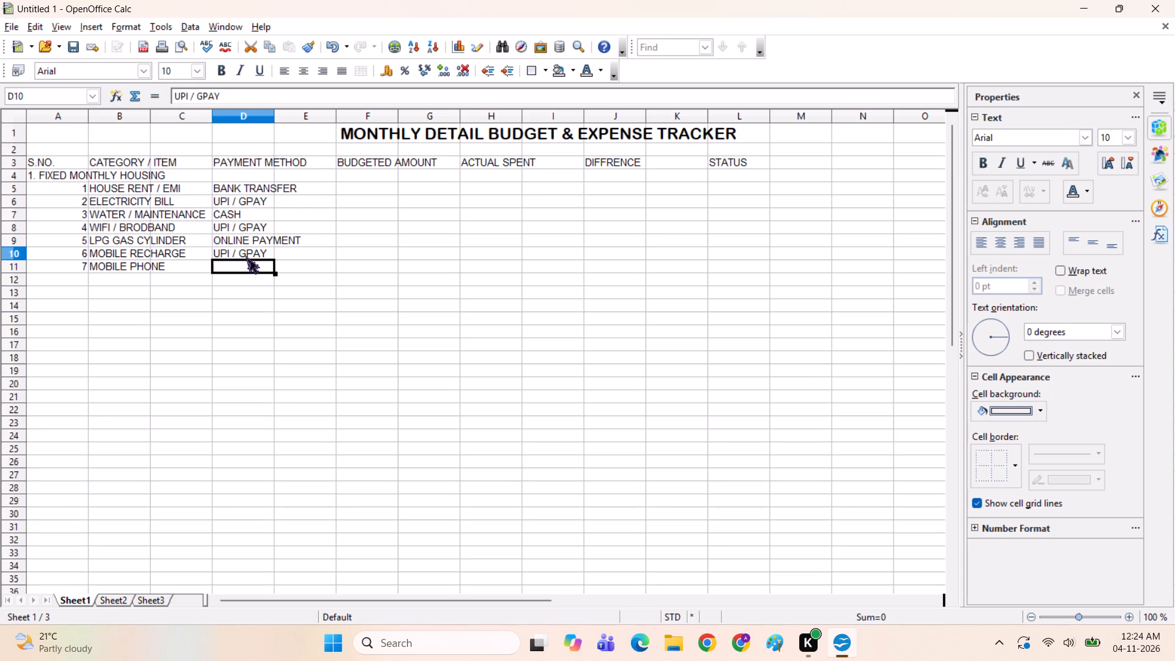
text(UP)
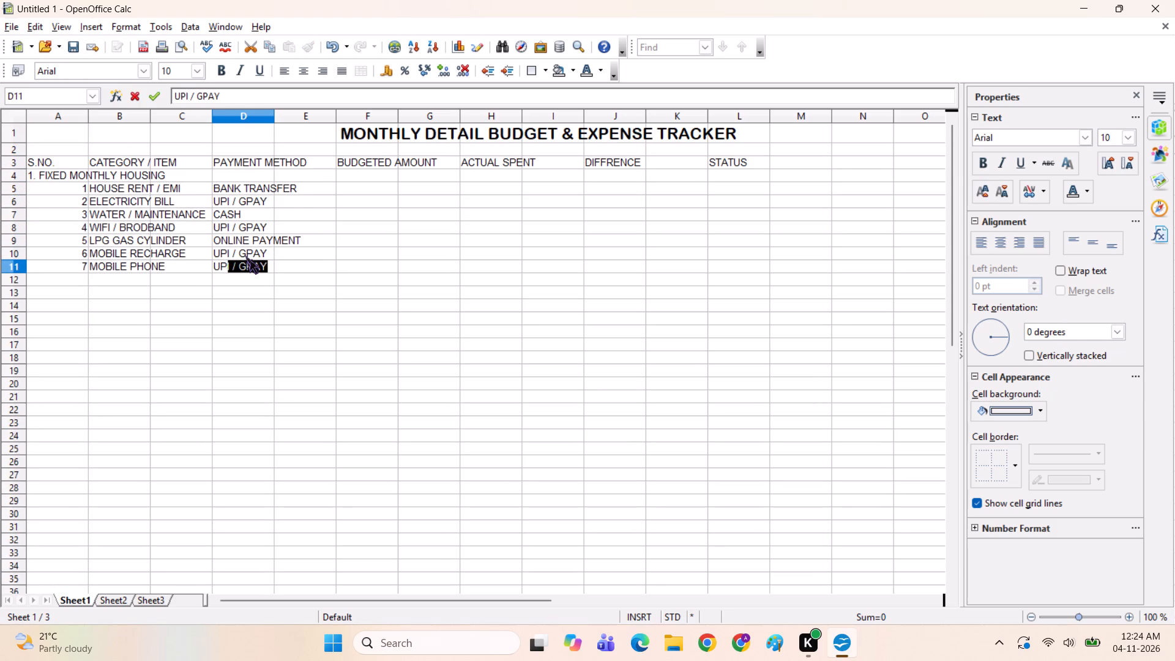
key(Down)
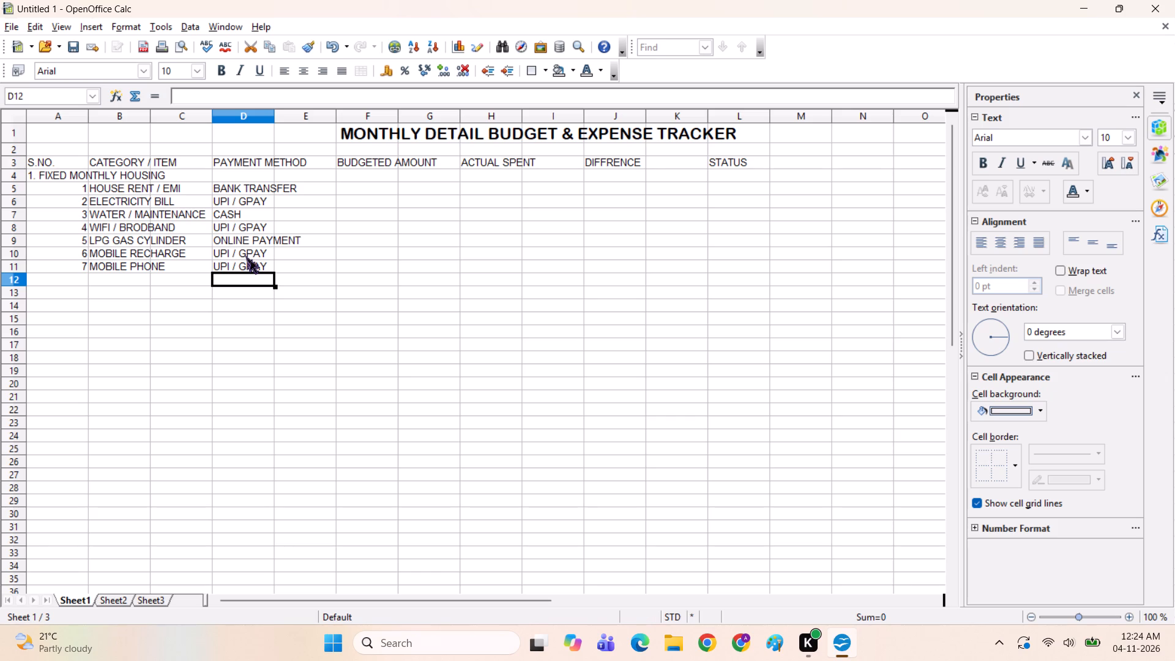
For items 1–7, enter budgeted amounts 15000, 2500, 800, 1000, 1100, 499, 799 and actual spending 15000, 2800, 800, 999, 1150, 499, 799.
key(Up)
key(Up)
key(Up)
key(Up)
key(Up)
key(Up)
key(Up)
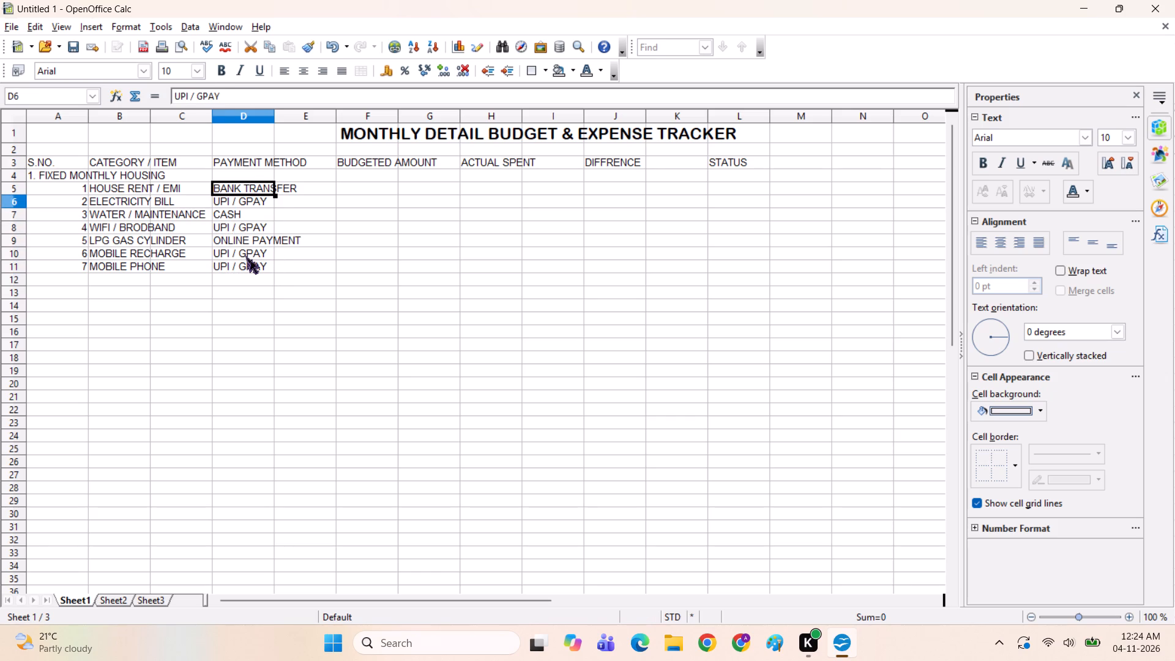
key(Right)
key(Right)
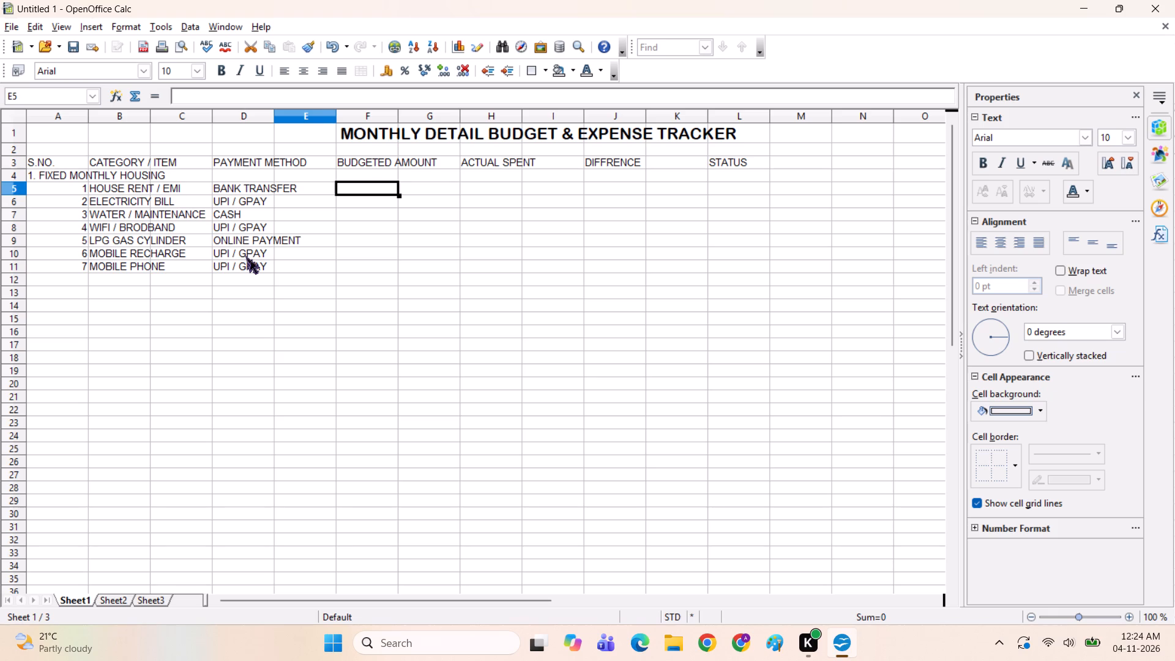
text(1500)
key(Down)
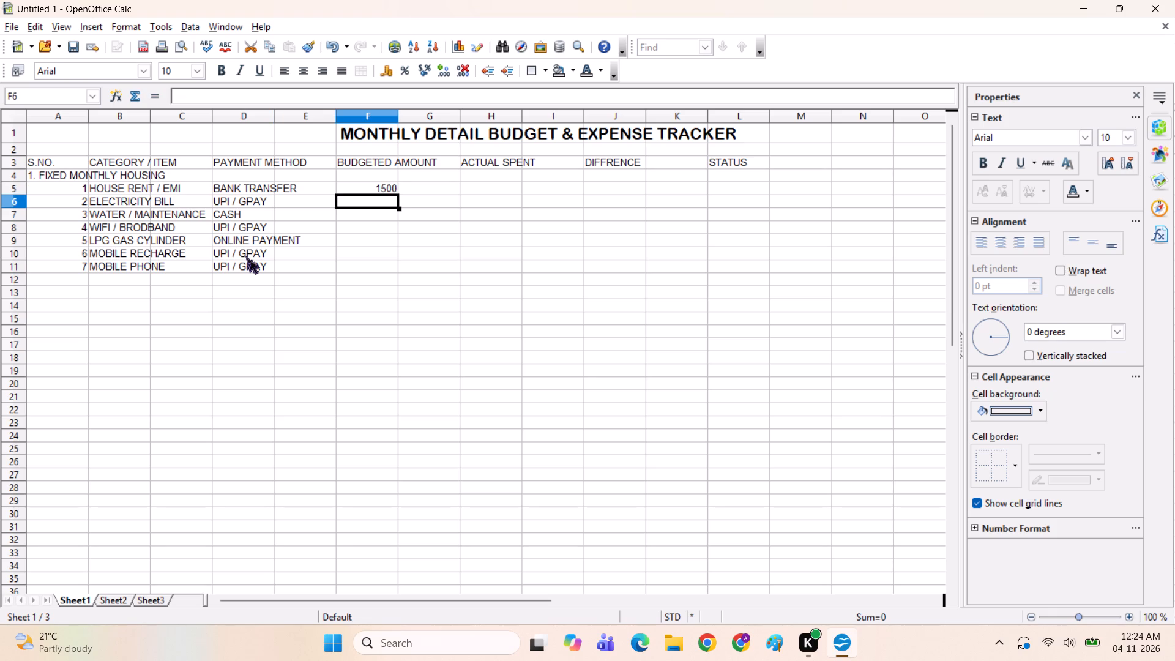
Correct the budgeted amount for item 1, HOUSE RENT / EMI, to 15000.
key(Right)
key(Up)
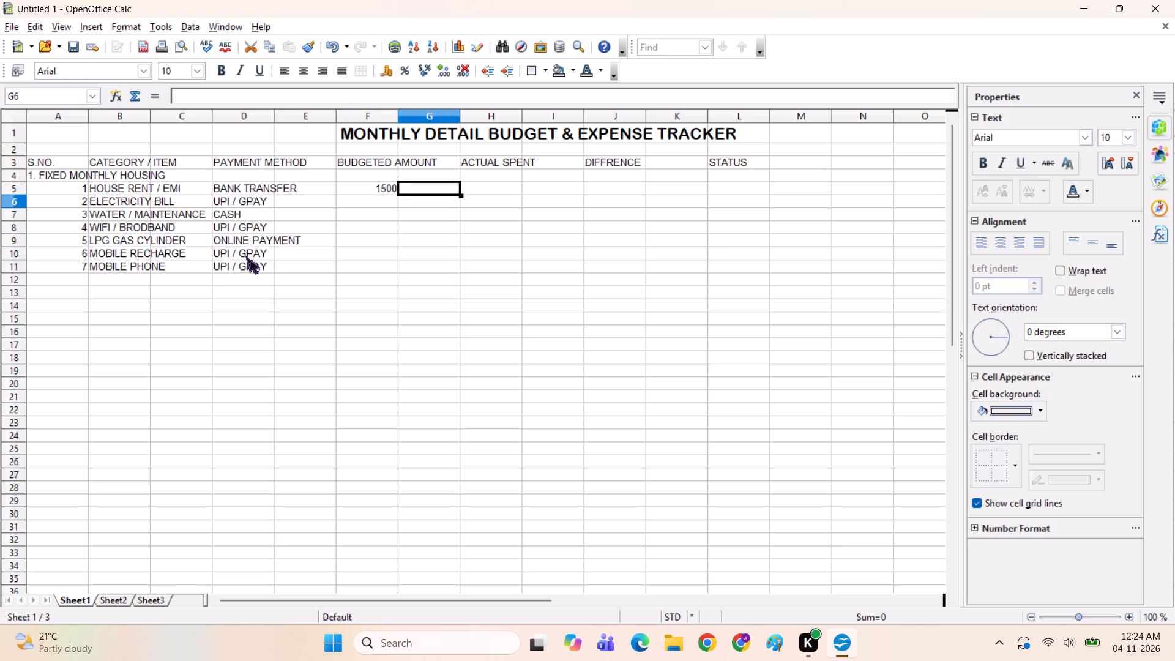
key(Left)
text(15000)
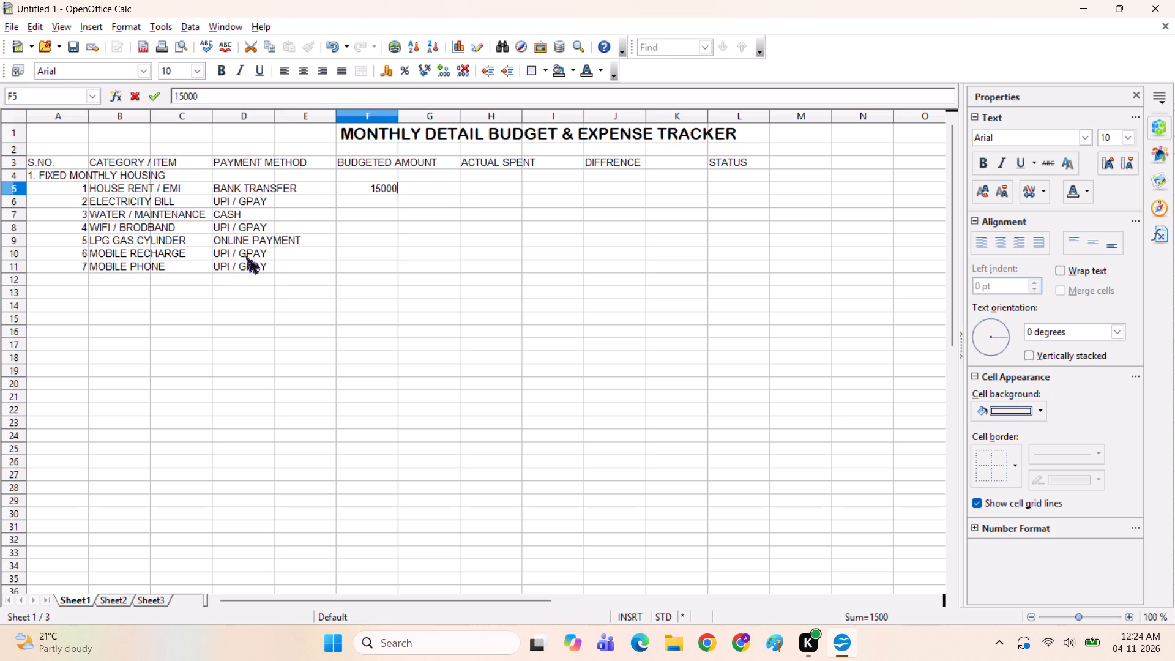
Enter the budgeted amounts for items 2–7, ELECTRICITY BILL through MOBILE PHONE: 2500, 800, 1000, 1100, 499 and 799.
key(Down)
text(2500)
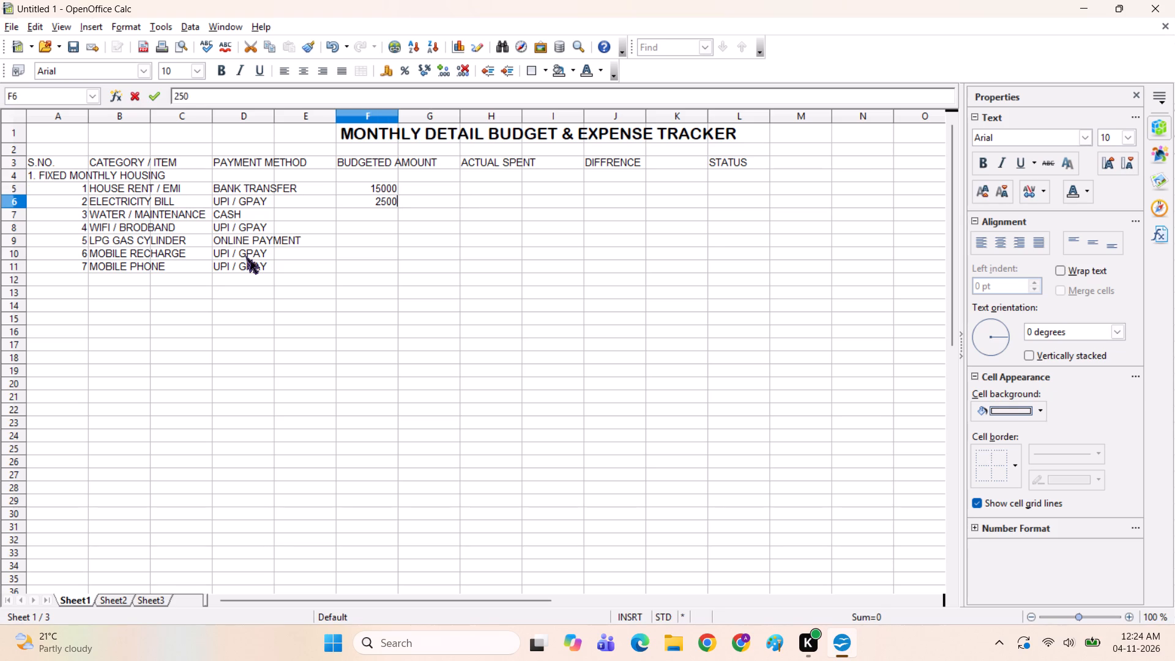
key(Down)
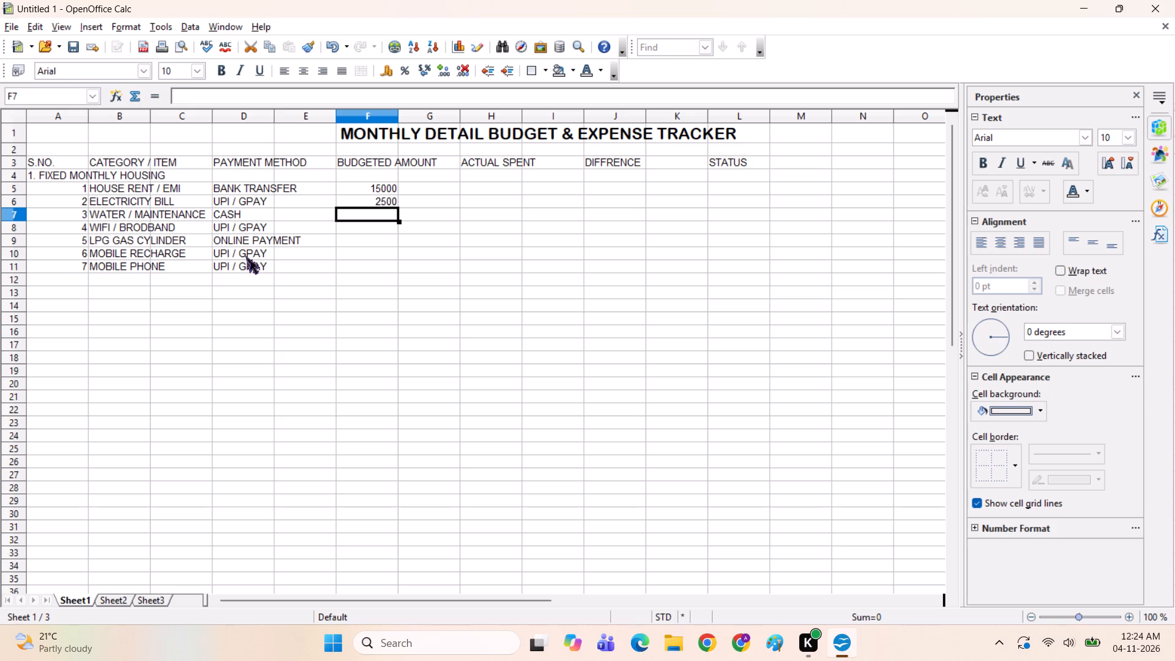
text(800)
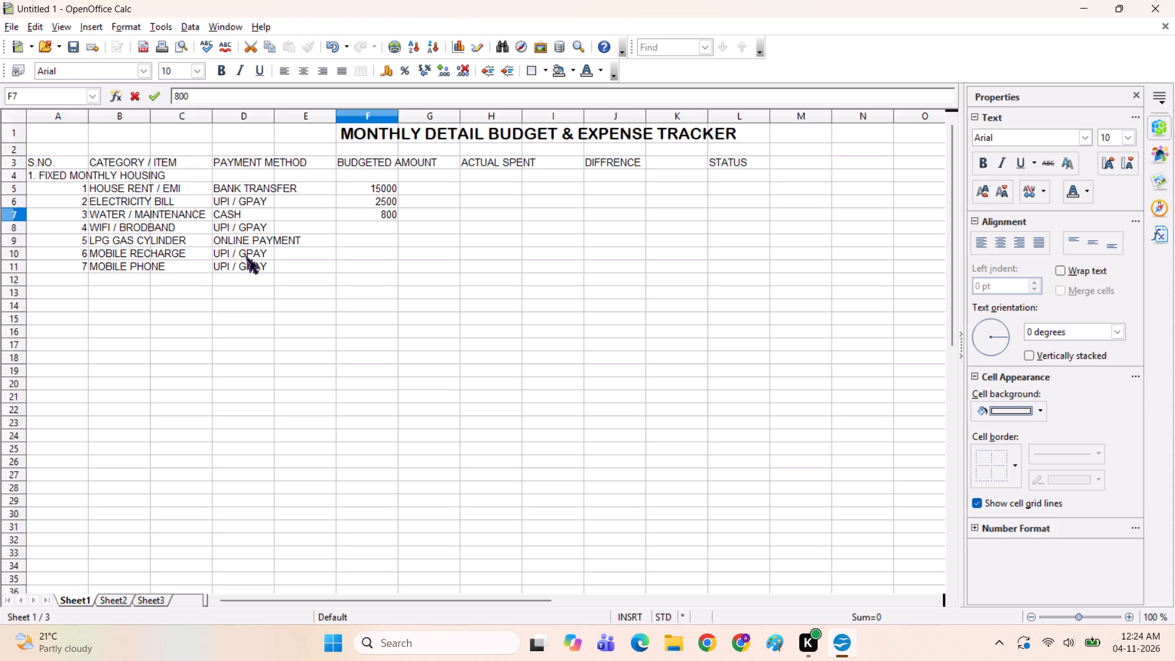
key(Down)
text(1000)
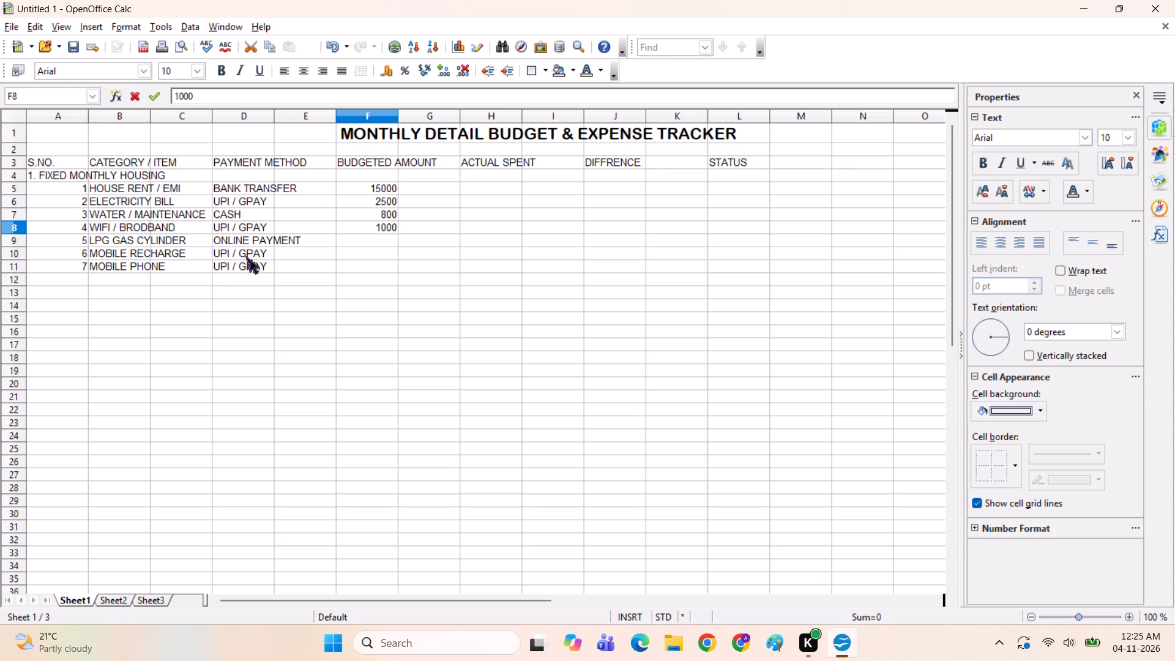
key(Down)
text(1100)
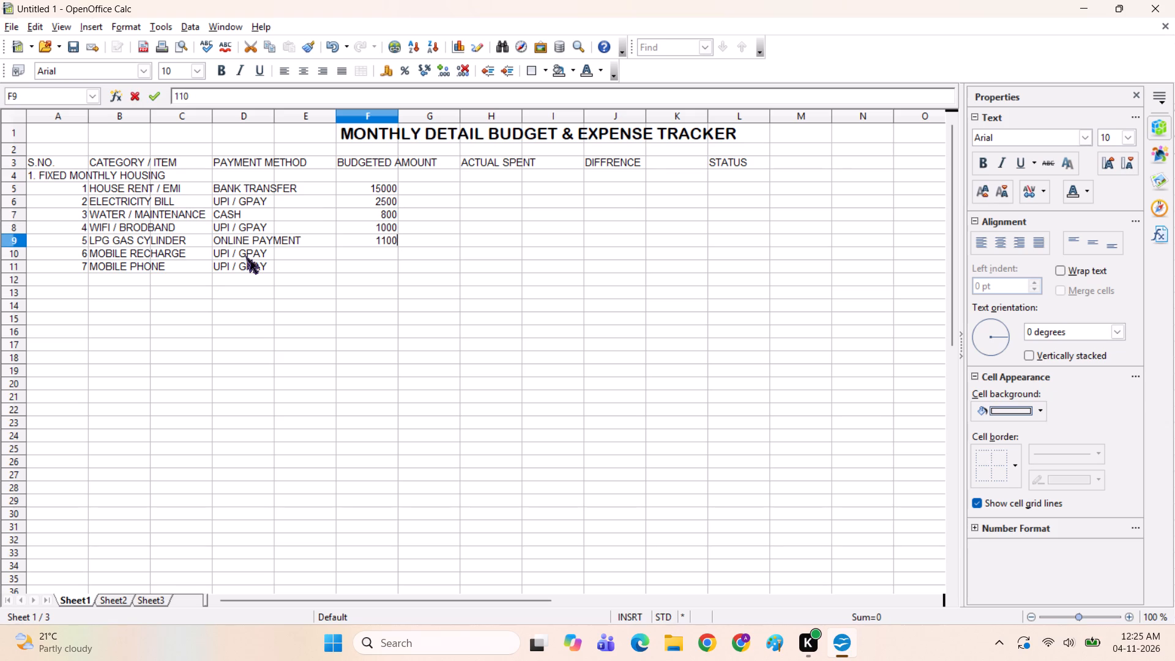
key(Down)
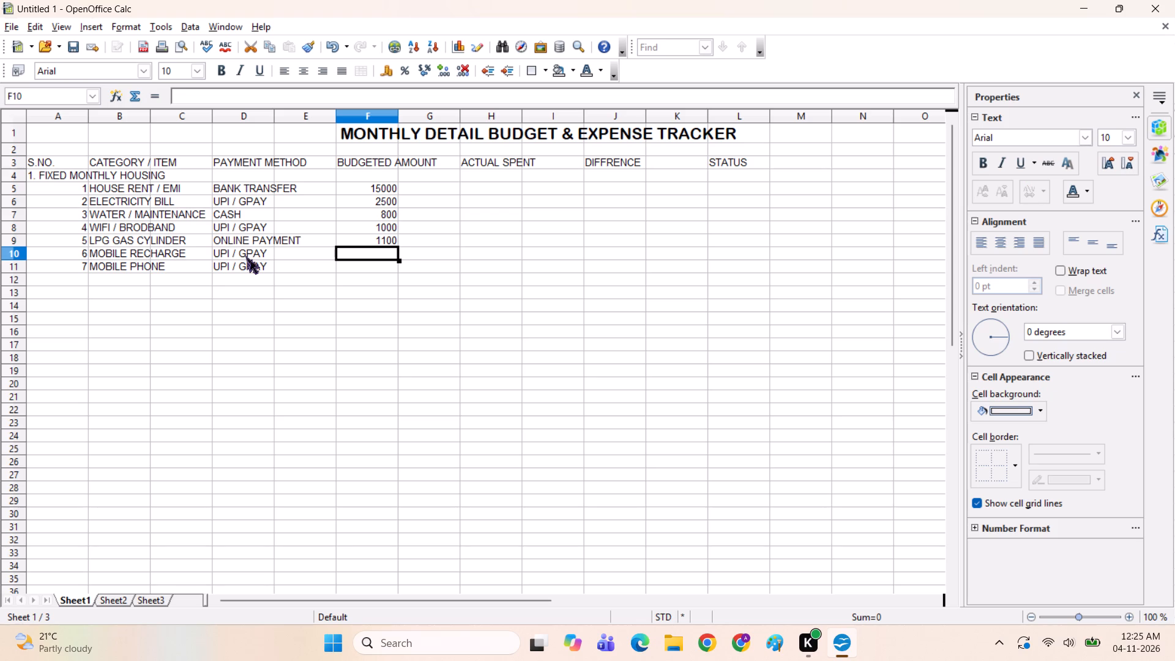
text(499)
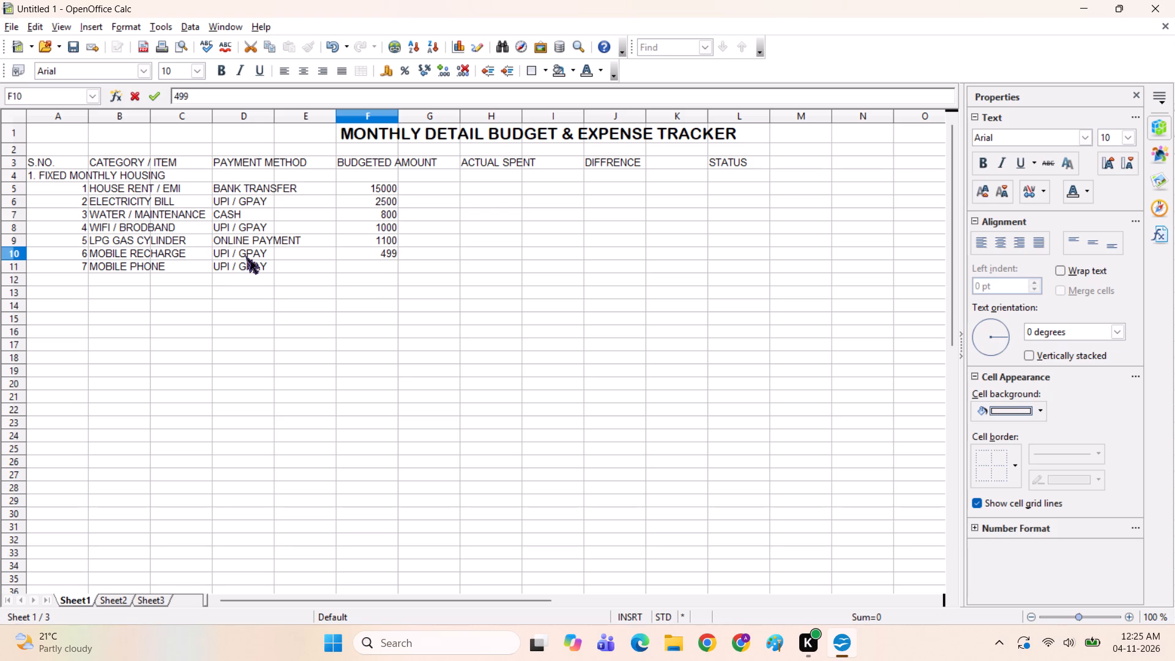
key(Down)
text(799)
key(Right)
Fill the ACTUAL SPENT column for items 1–7 with 15000, 2800, 800, 999, 1150, 499 and 799.
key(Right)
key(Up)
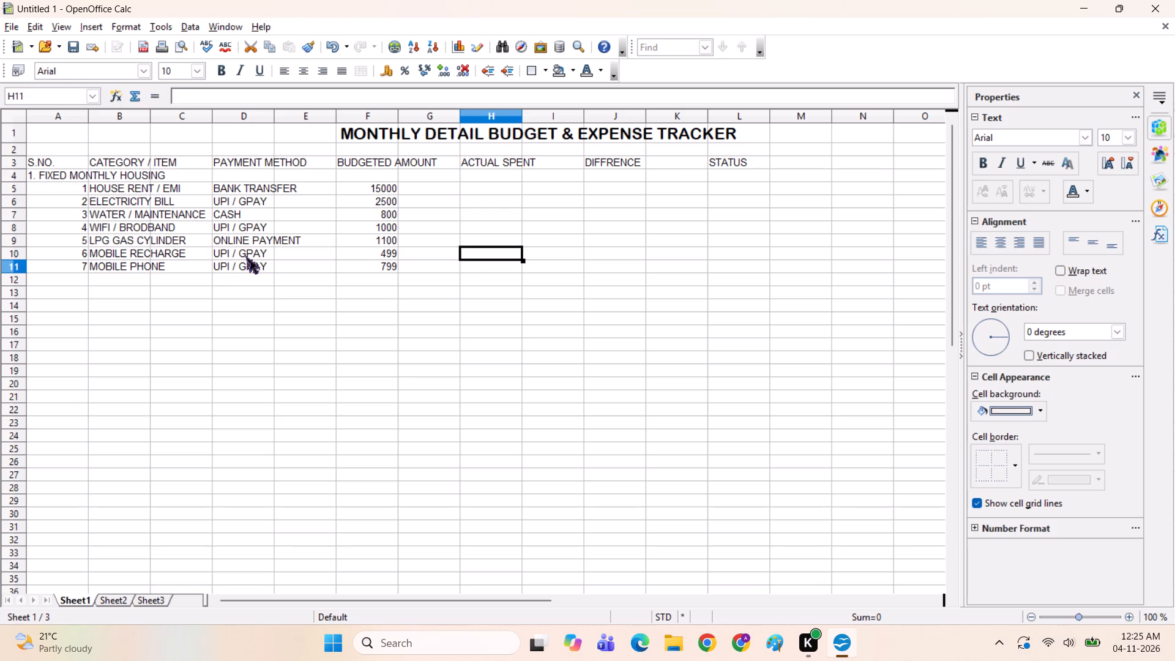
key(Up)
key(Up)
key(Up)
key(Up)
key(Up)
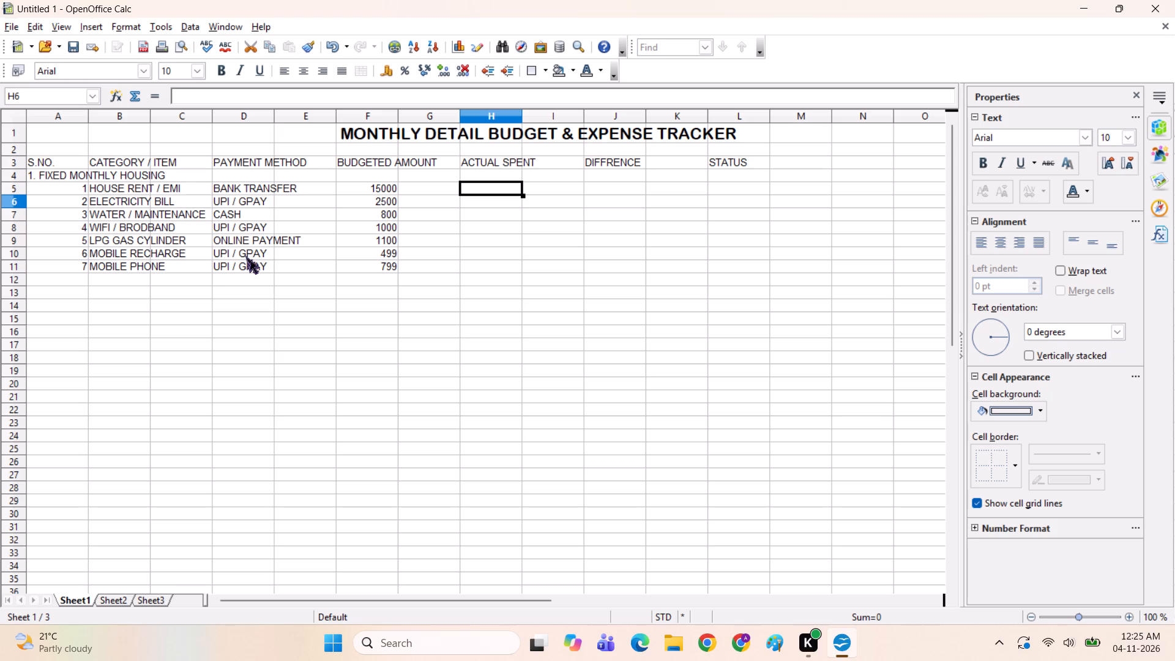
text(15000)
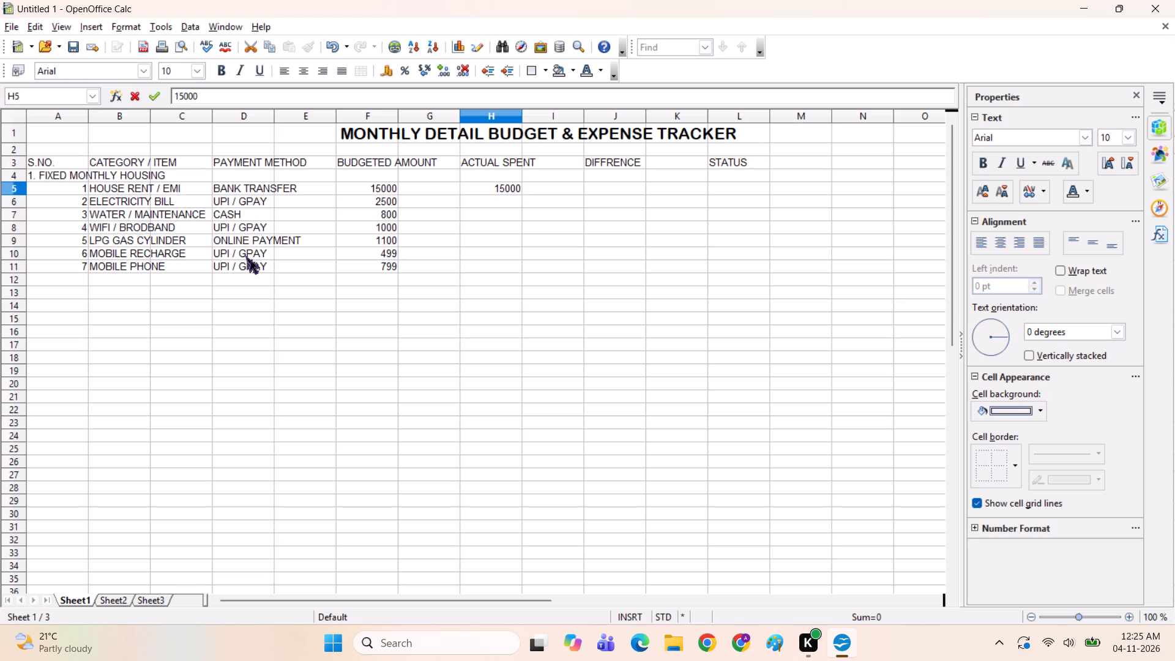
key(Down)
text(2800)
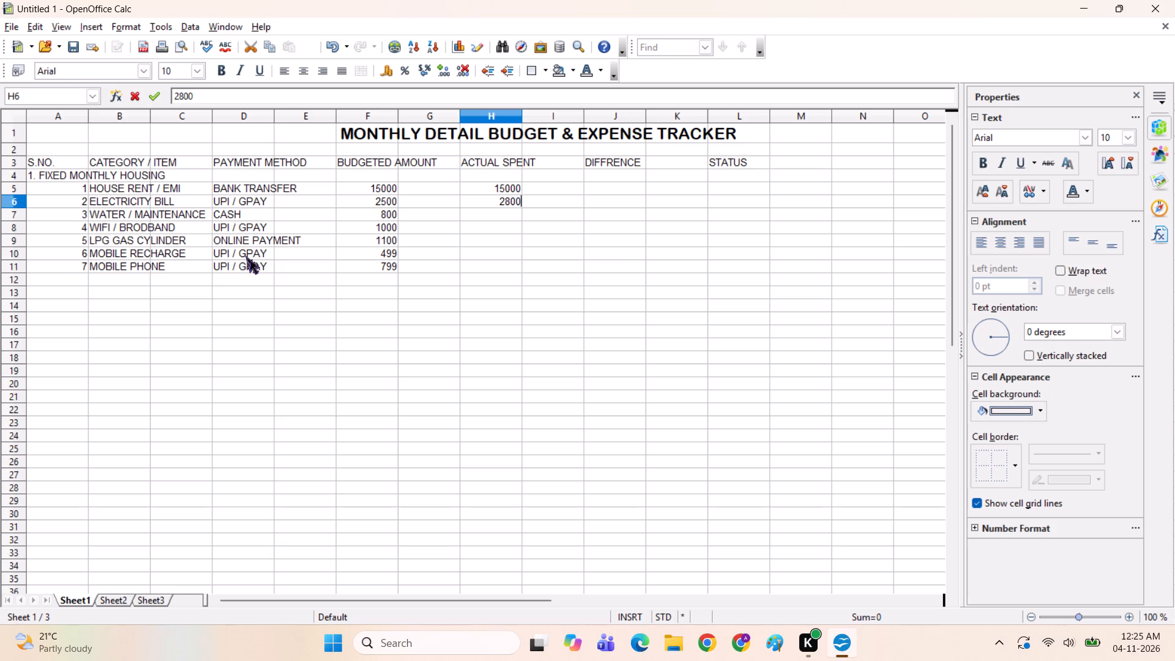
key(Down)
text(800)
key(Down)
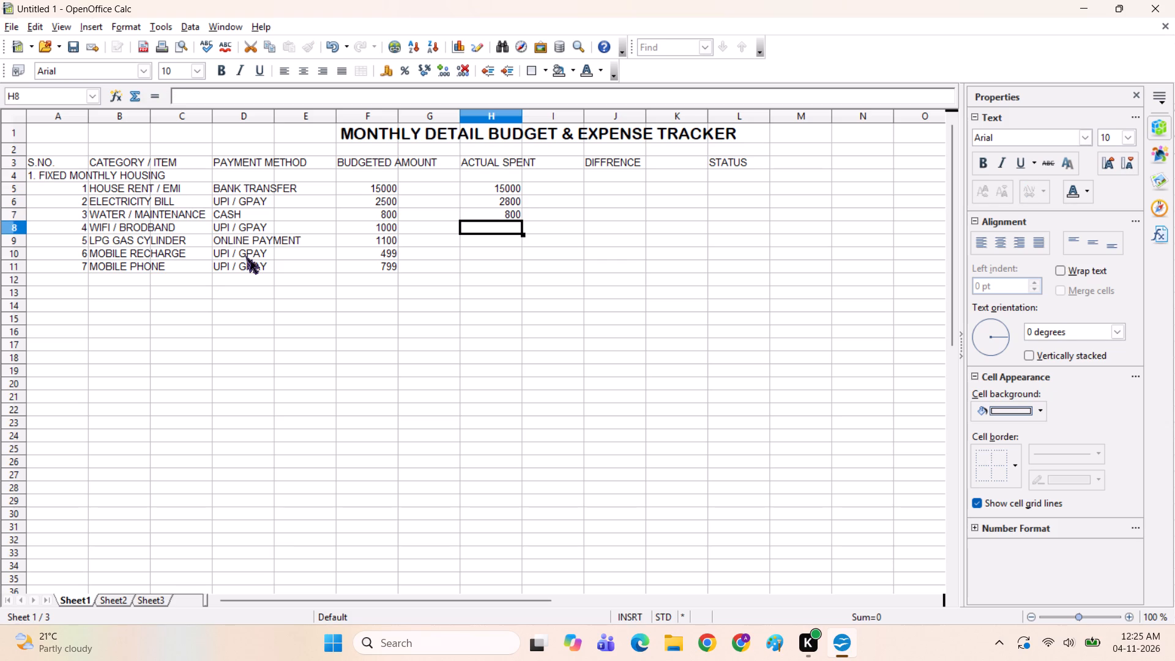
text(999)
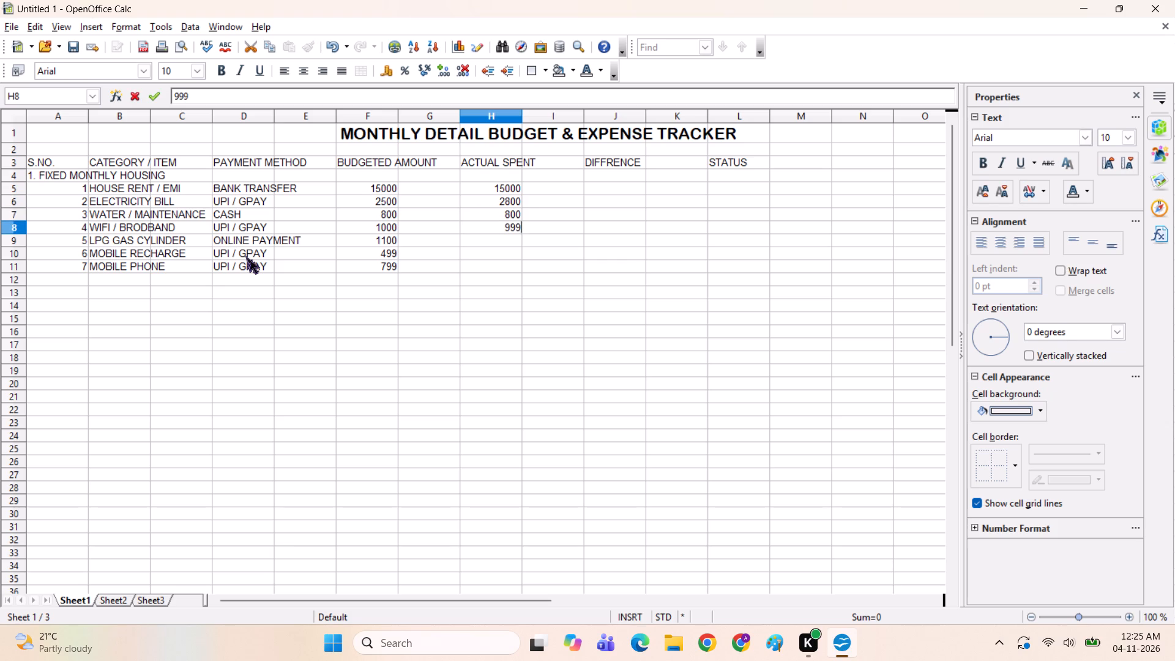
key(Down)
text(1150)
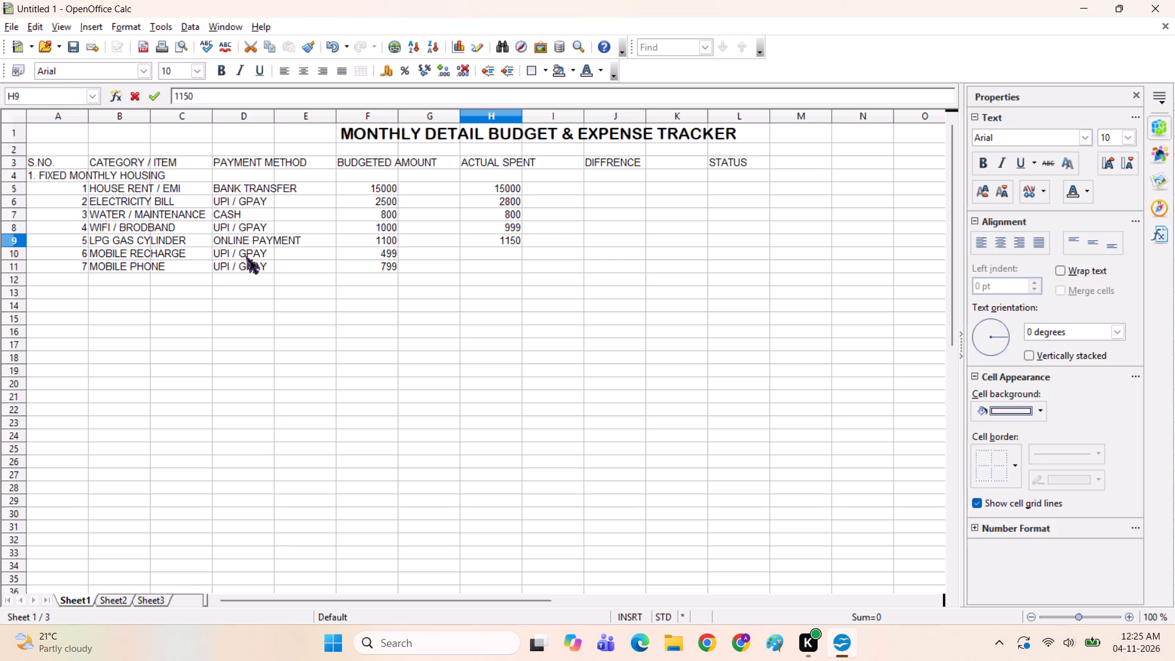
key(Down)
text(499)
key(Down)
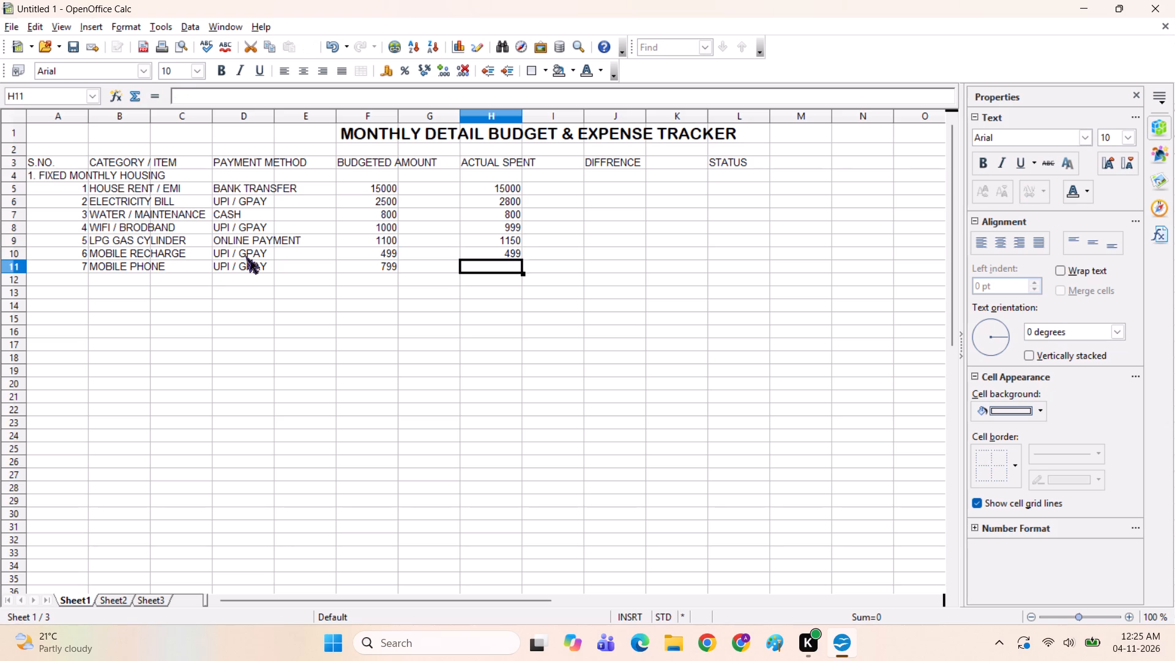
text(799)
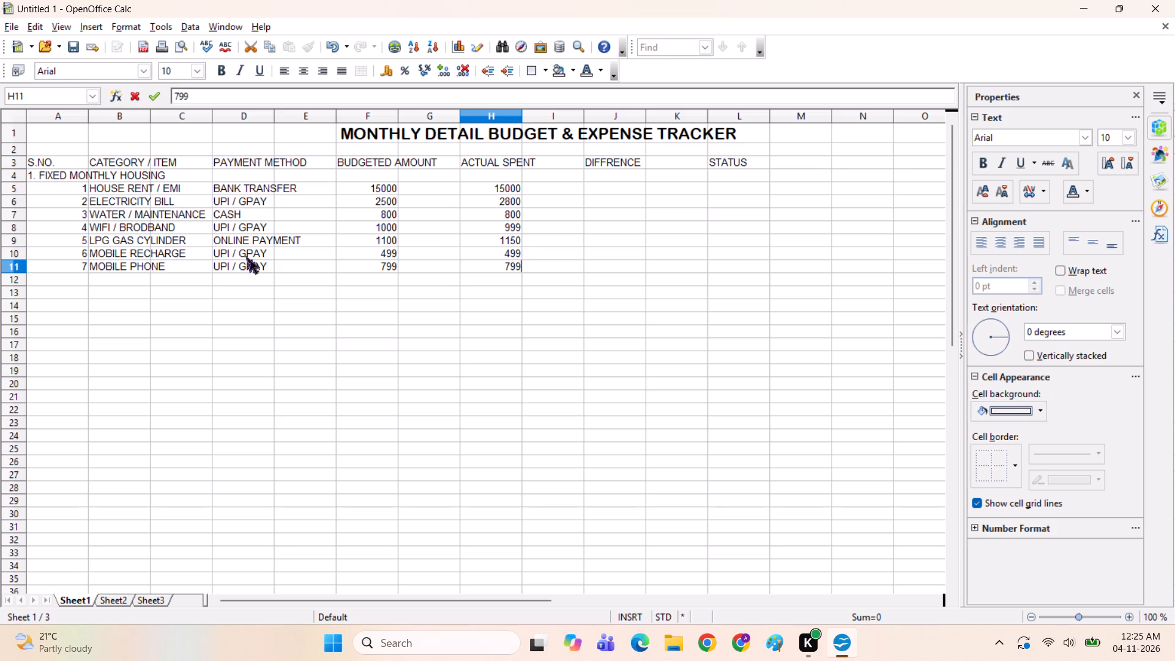
Enter the difference values 0, 0, 0, 1, 2, 5 and 0 for items 1–7.
key(Right)
key(Right)
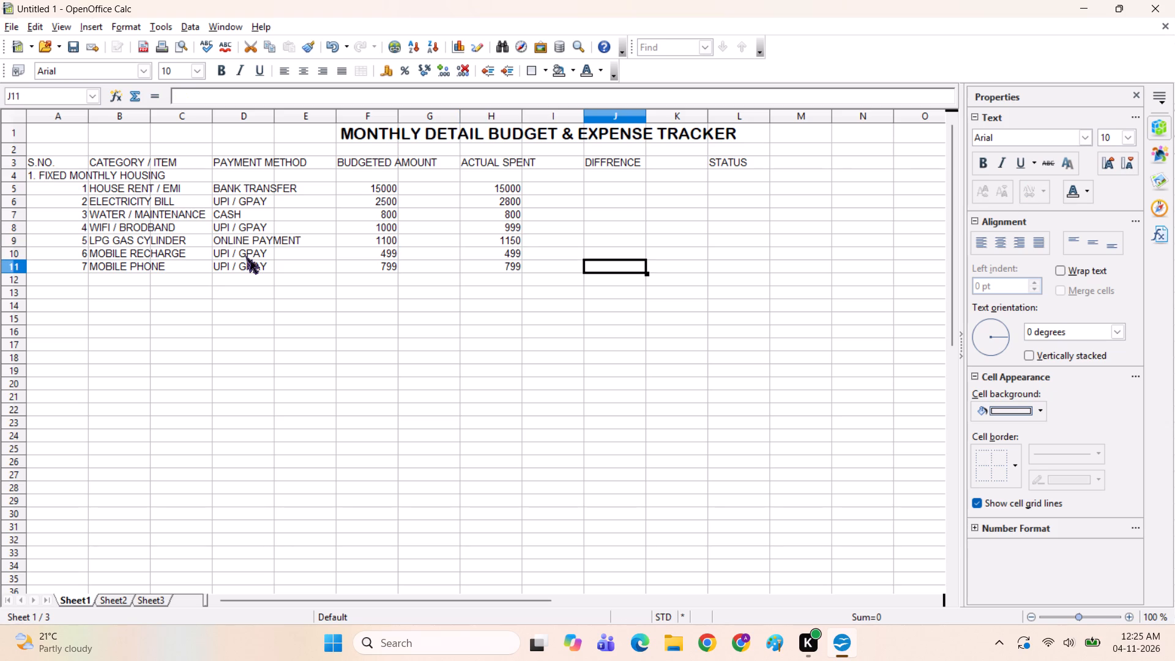
key(Up)
key(Up)
key(Up)
key(Up)
key(Up)
key(Up)
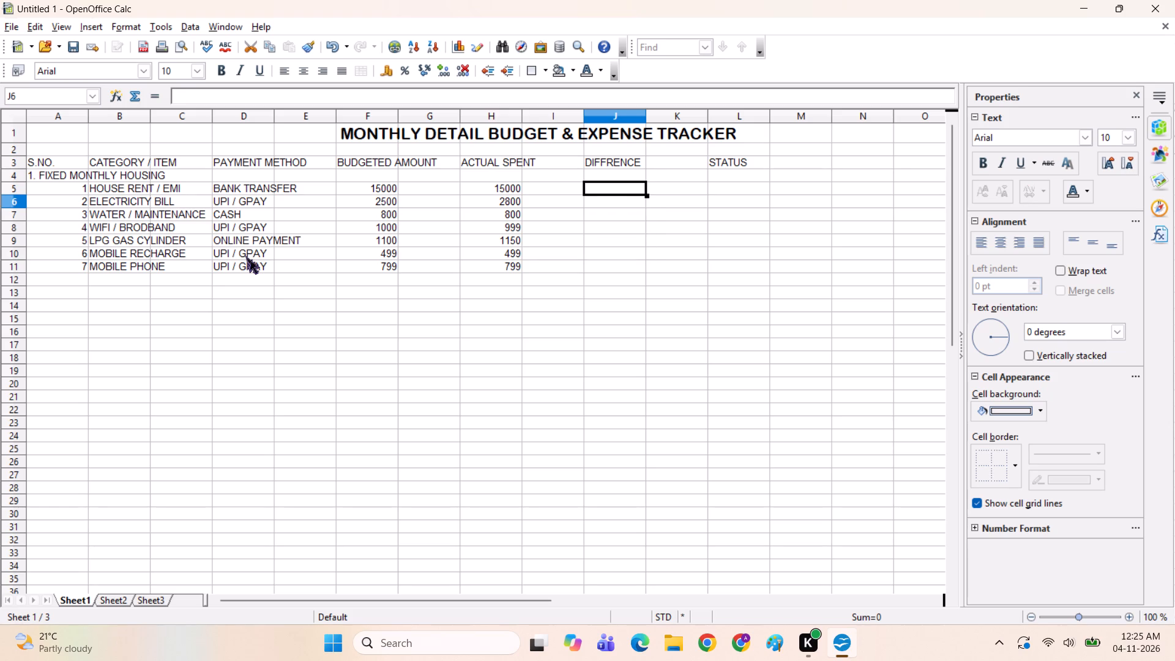
key(0)
key(Down)
key(0)
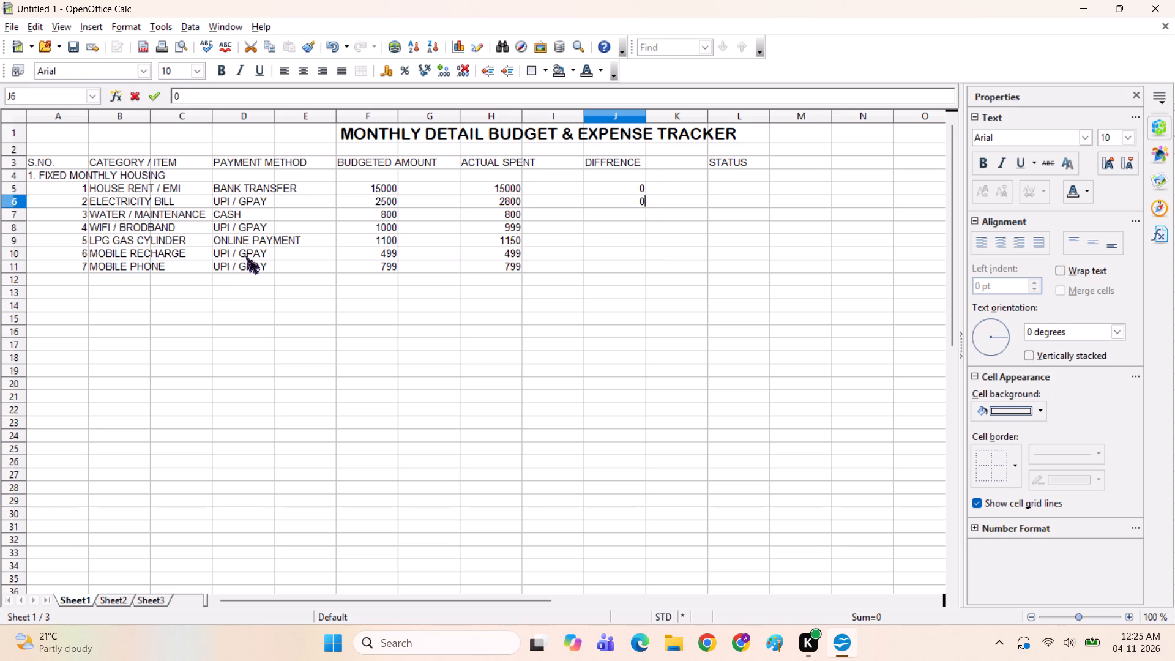
key(Down)
key(0)
key(Down)
key(1)
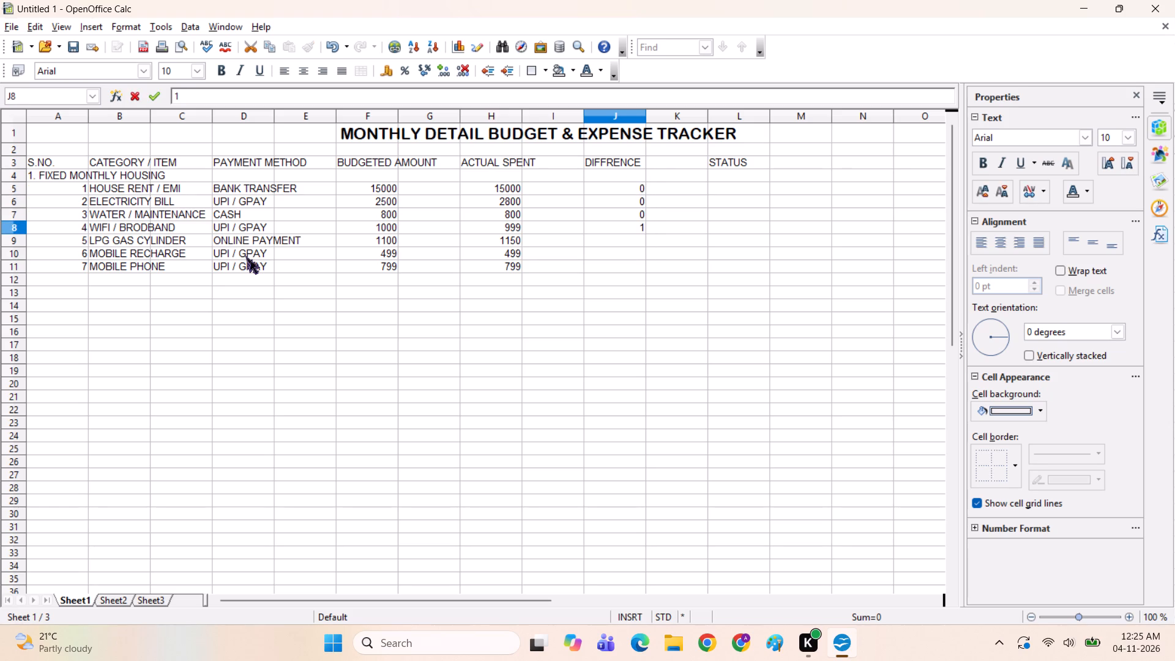
key(Down)
key(2)
key(Down)
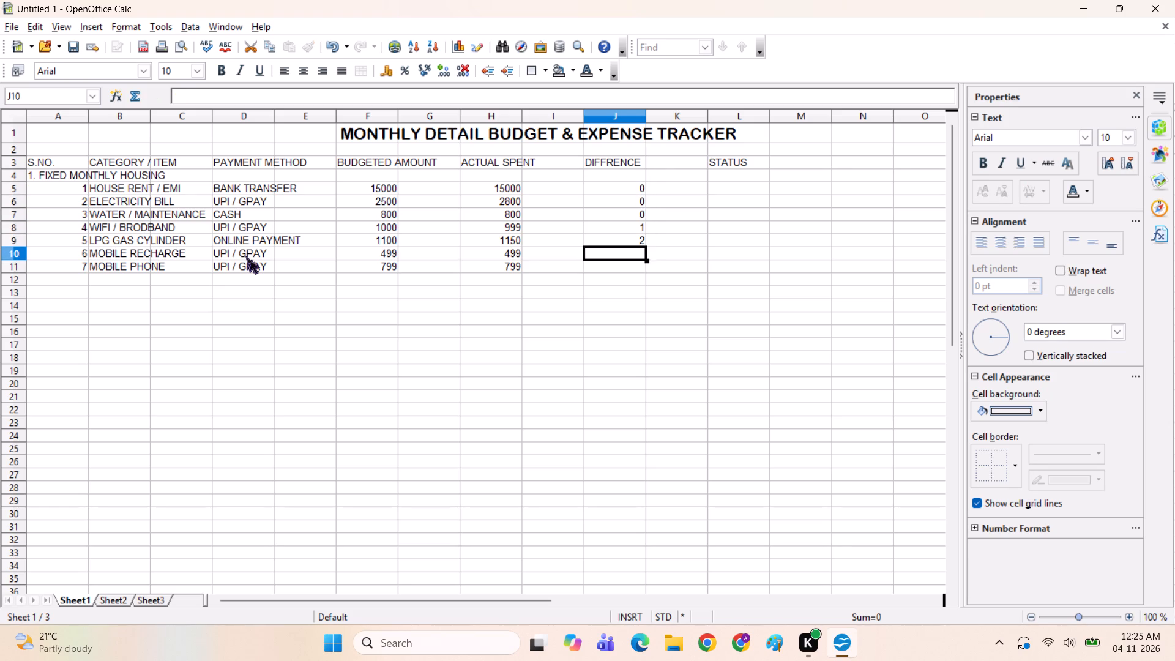
key(5)
key(Down)
key(0)
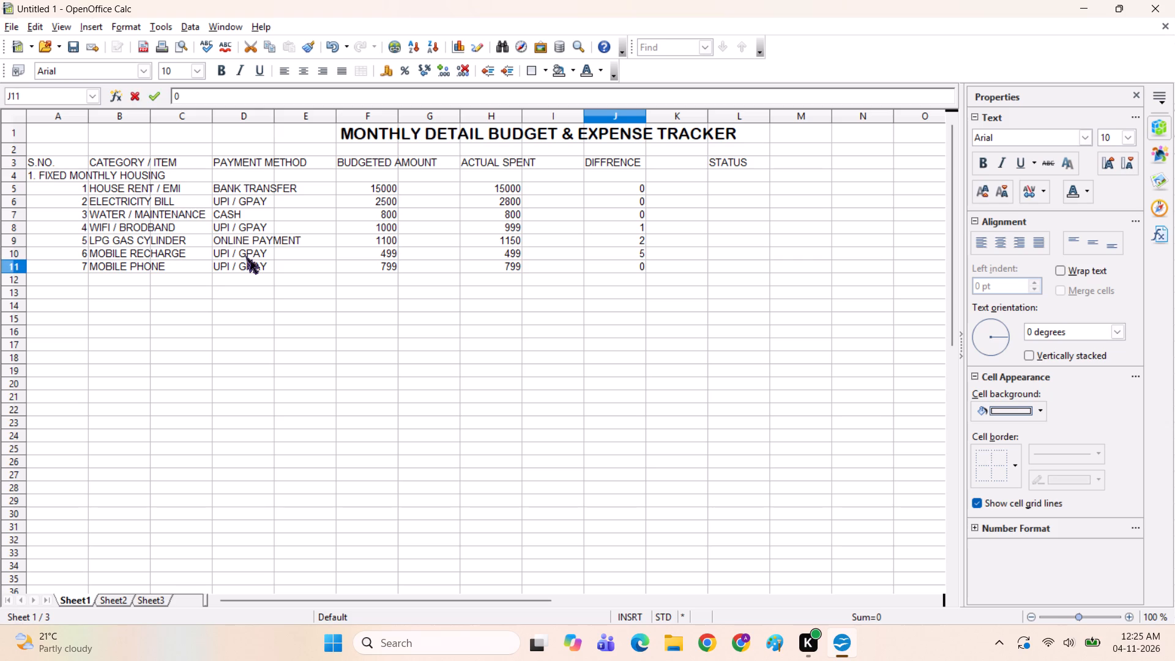
Enter 0 in the status column for each of items 1–7.
key(Right)
key(Right)
key(Up)
key(Up)
key(Up)
key(Up)
key(Up)
key(Up)
key(Up)
key(Up)
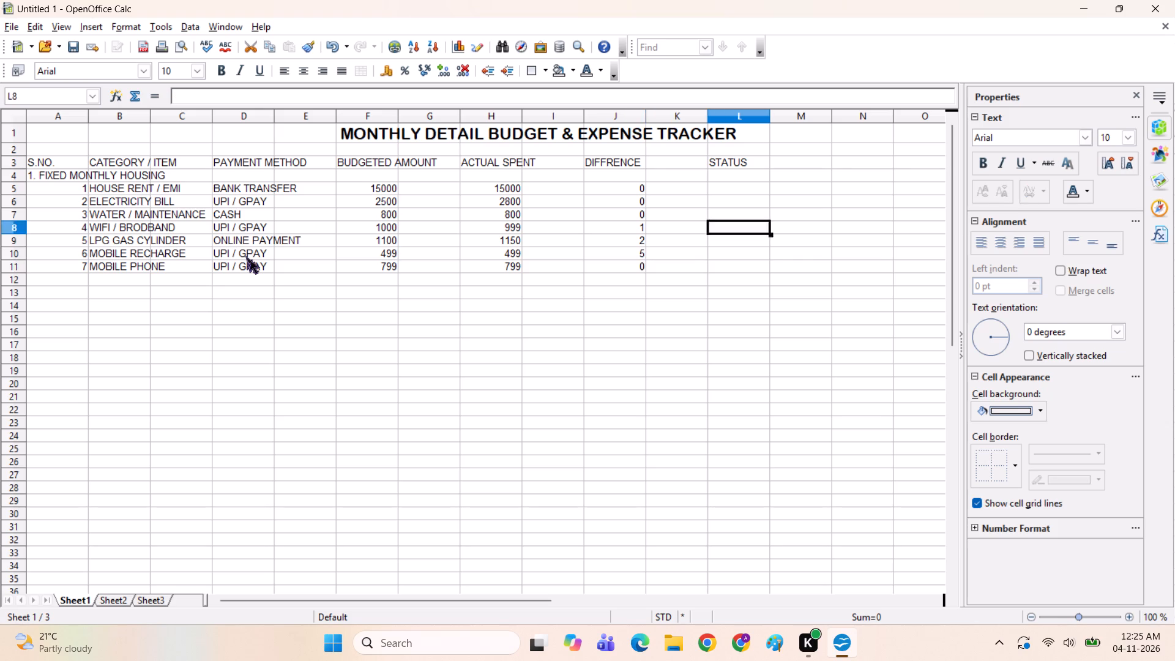
key(Down)
key(Down)
key(0)
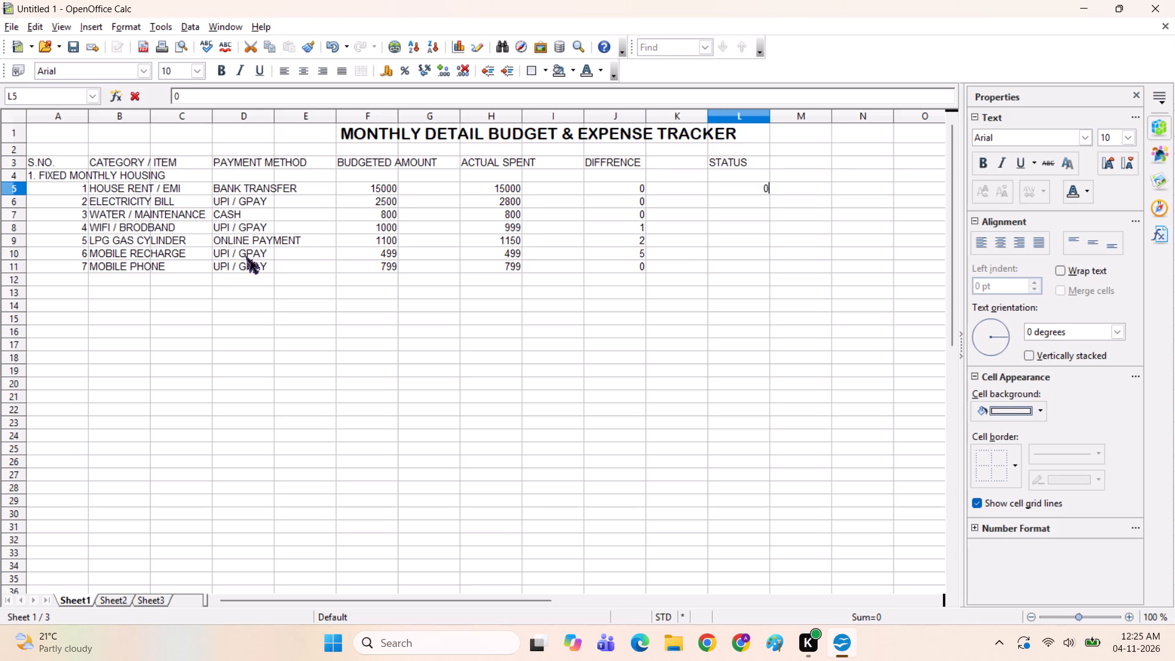
key(Down)
key(0)
key(Down)
key(0)
key(Down)
key(0)
key(Down)
key(0)
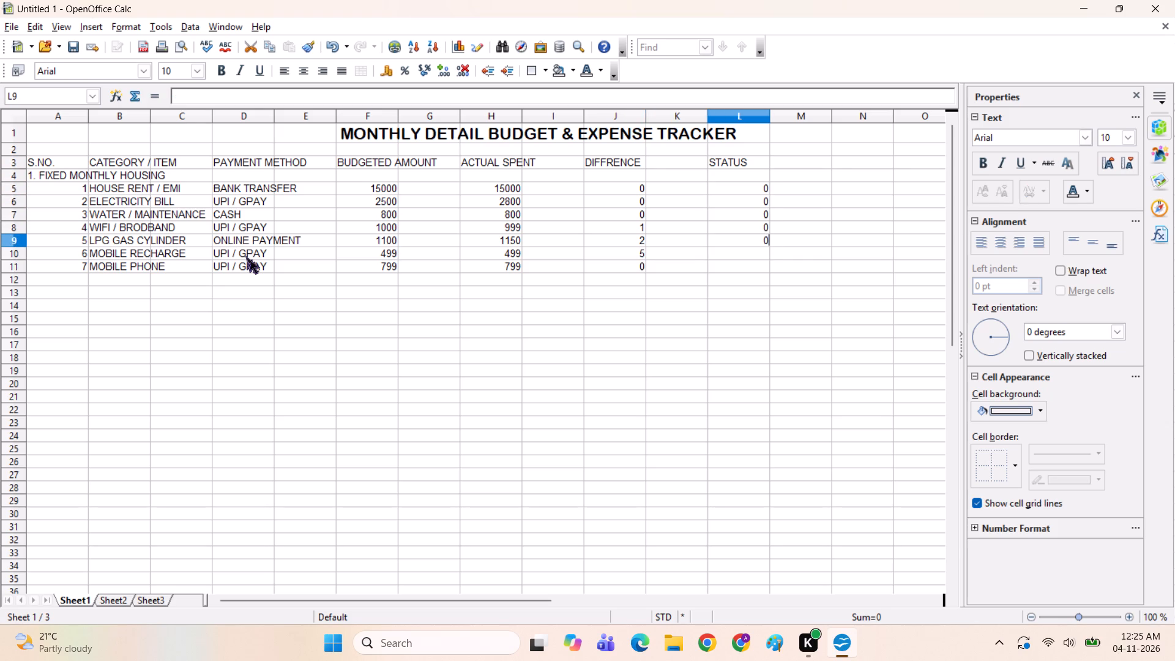
key(Down)
key(0)
key(Down)
key(0)
key(Down)
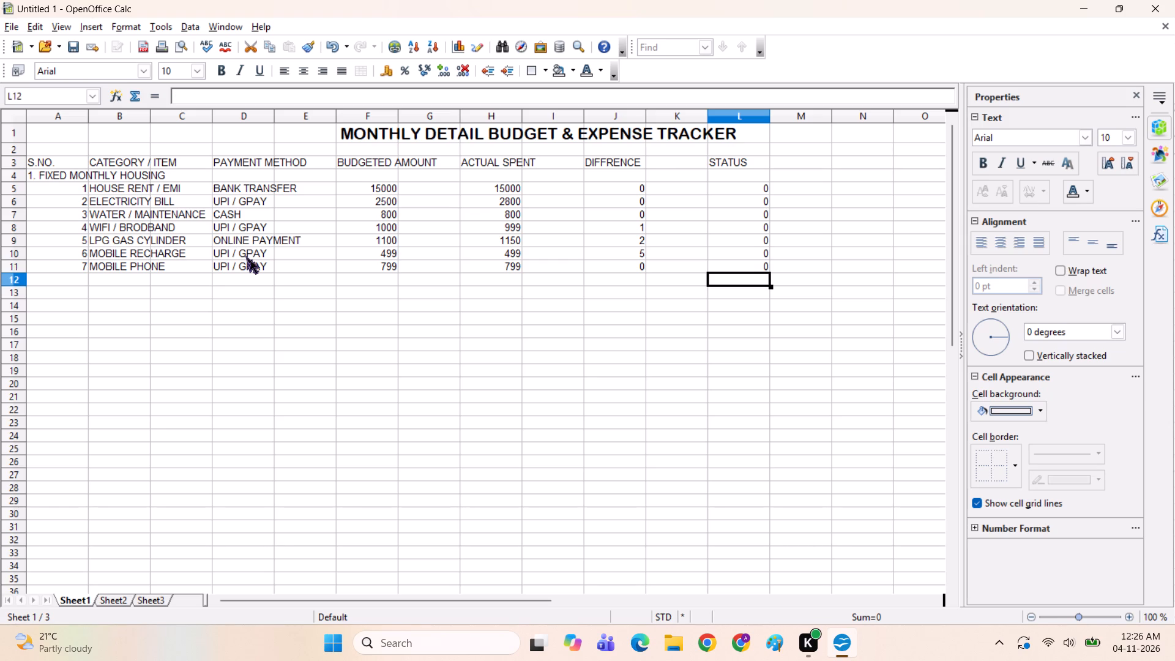
Enter the section heading "2. GROCERIES &DAILY NEEEDS" in cell A13, leaving one blank row below the first section.
click(53, 291)
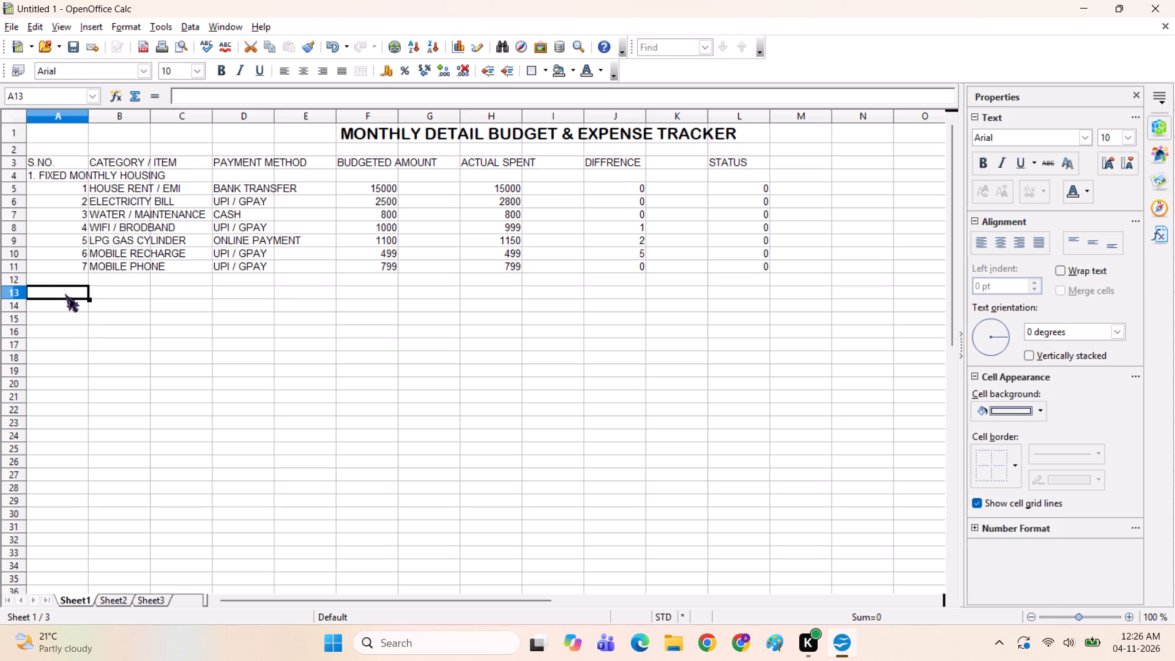
key(2)
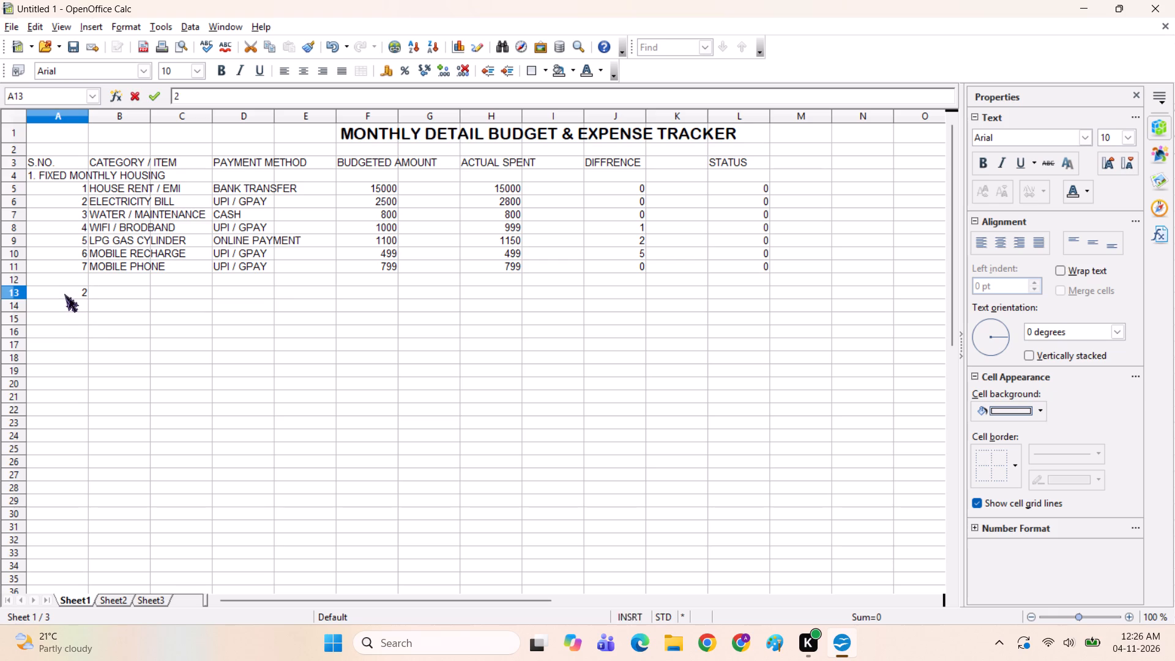
key(period)
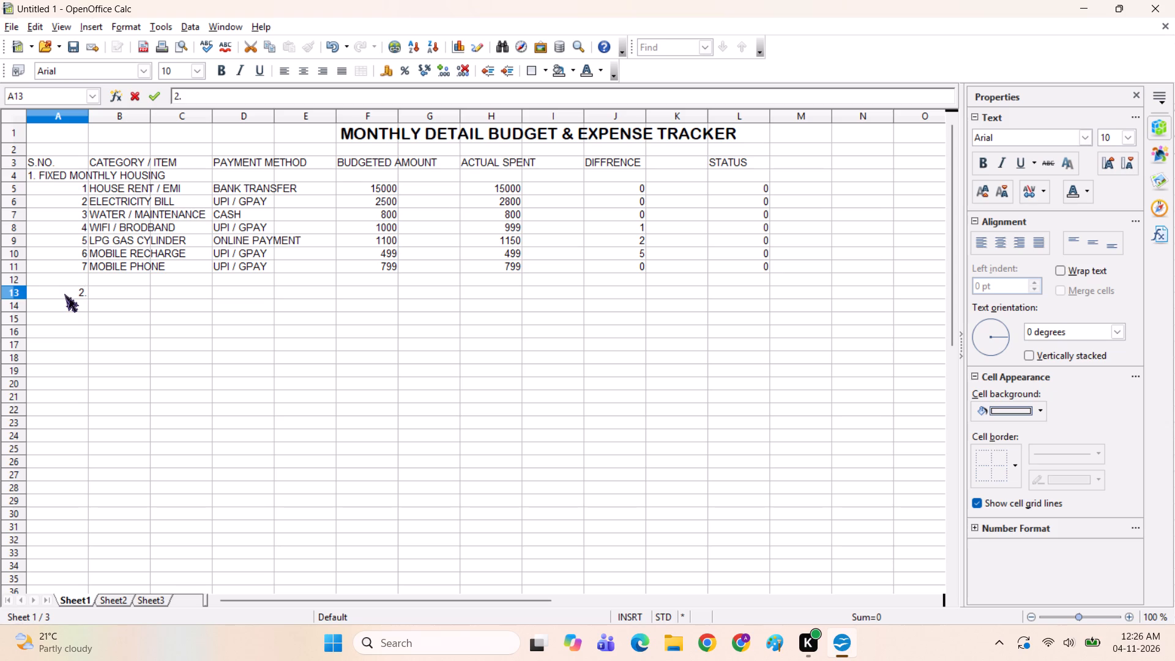
key(space)
key(g)
text(ROC)
text(ERIES)
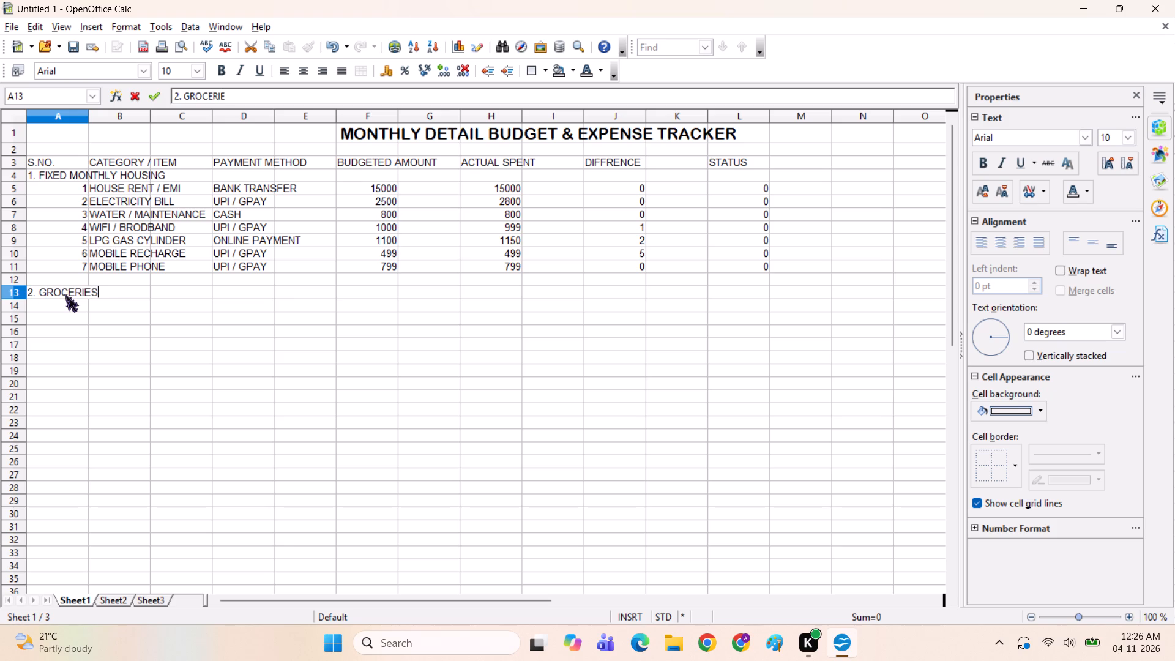
key(space)
key(shift+ampersand)
text(DAILY N)
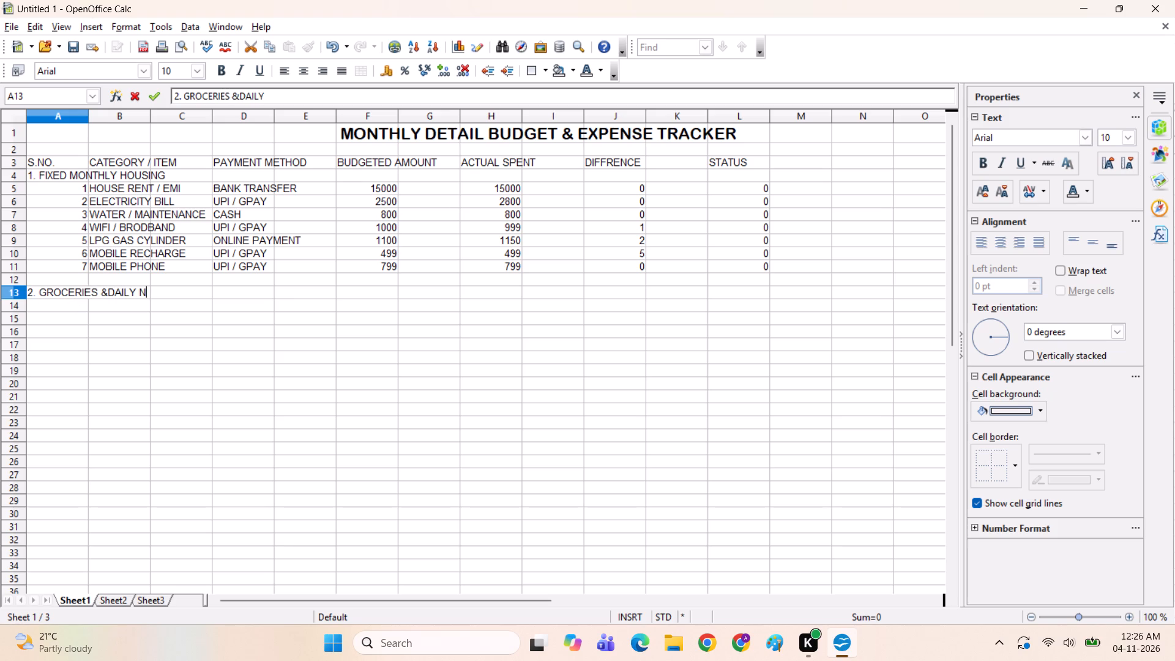
text(EEEDS)
key(Left)
key(Left)
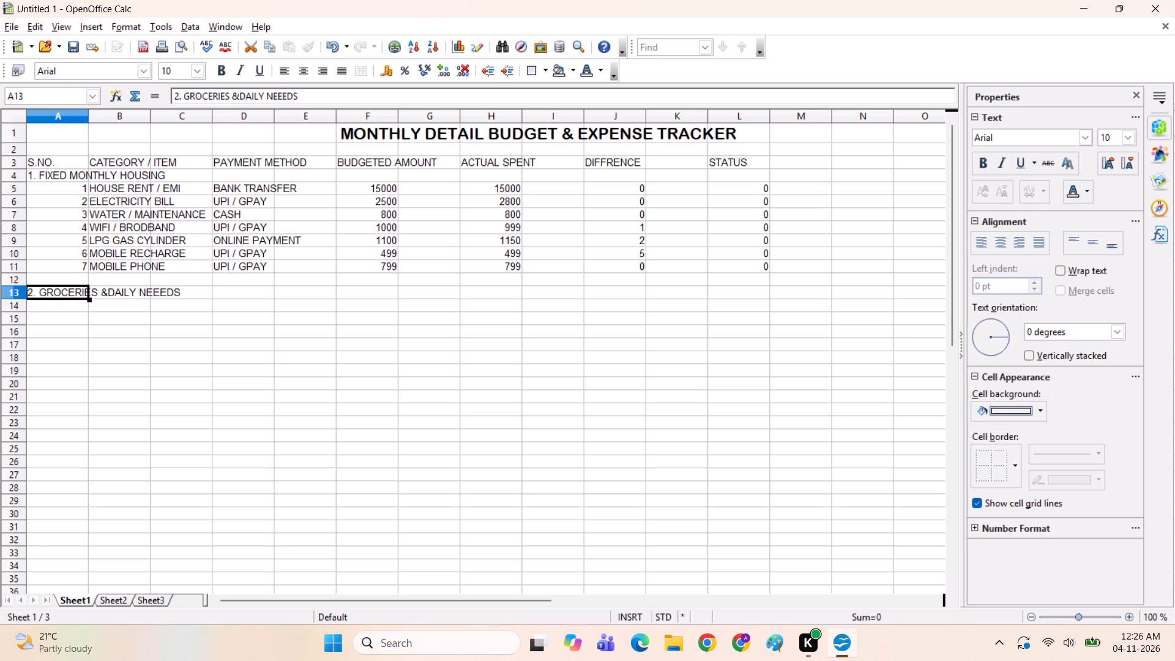
Insert a space between the ampersand and DAILY in the second section's heading.
key(Right)
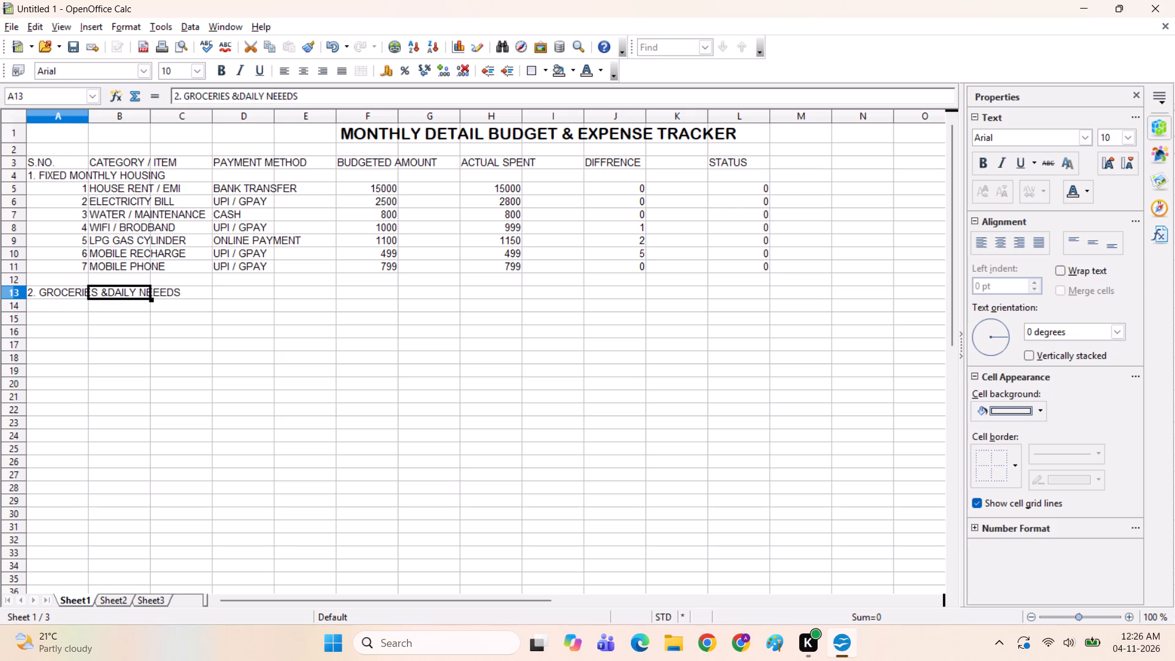
click(138, 291)
double_click(138, 291)
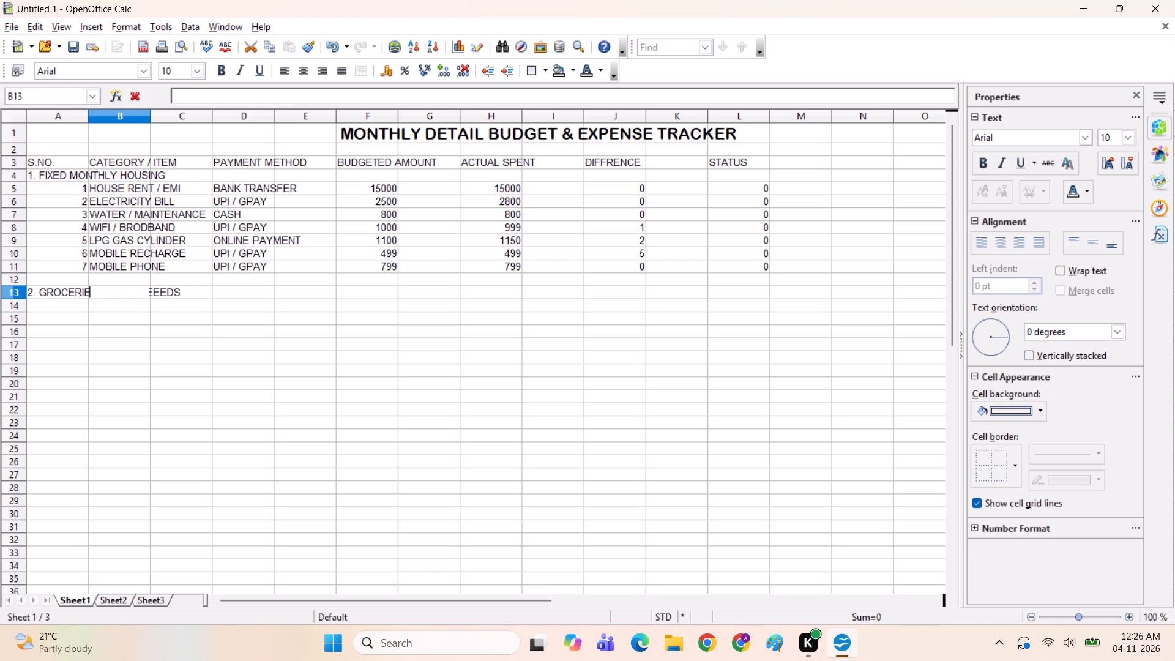
click(58, 293)
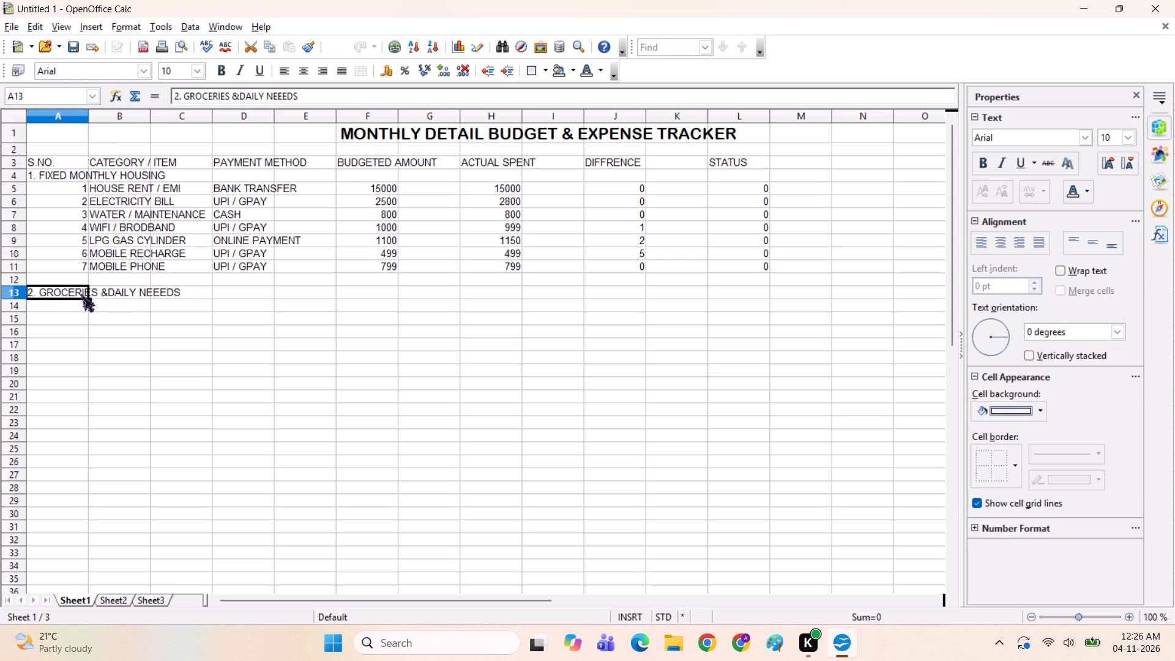
click(81, 294)
click(81, 294)
double_click(81, 294)
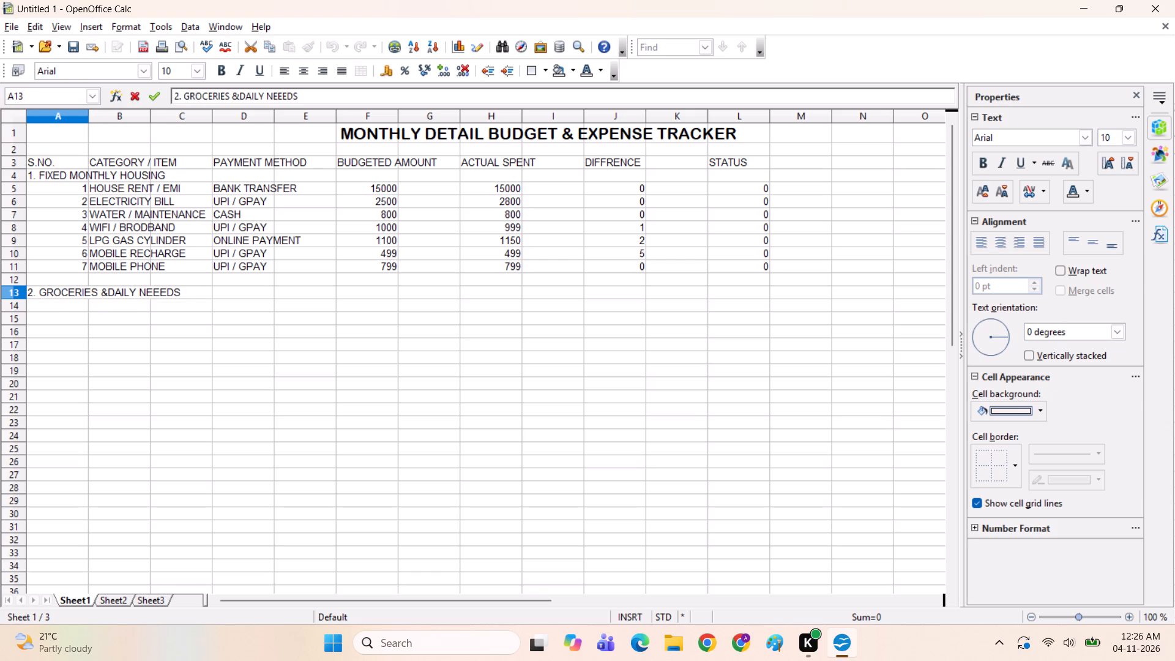
click(108, 295)
key(space)
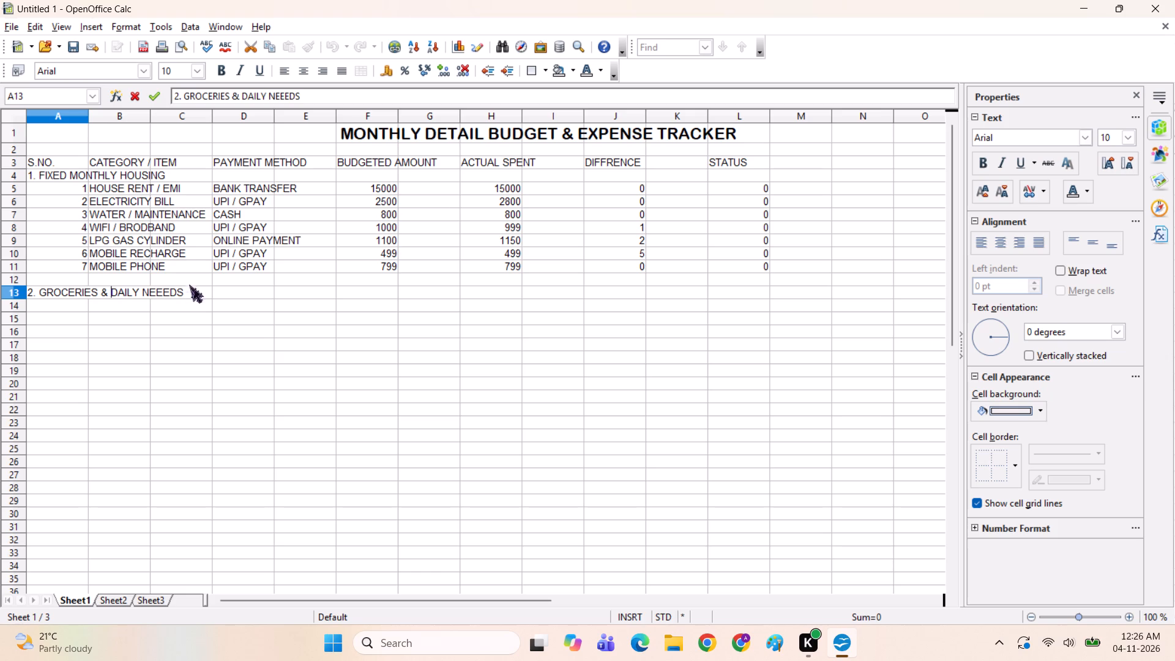
click(193, 291)
Enter serial numbers 8, 9, 10 and 11 in the four rows under the groceries heading.
click(79, 306)
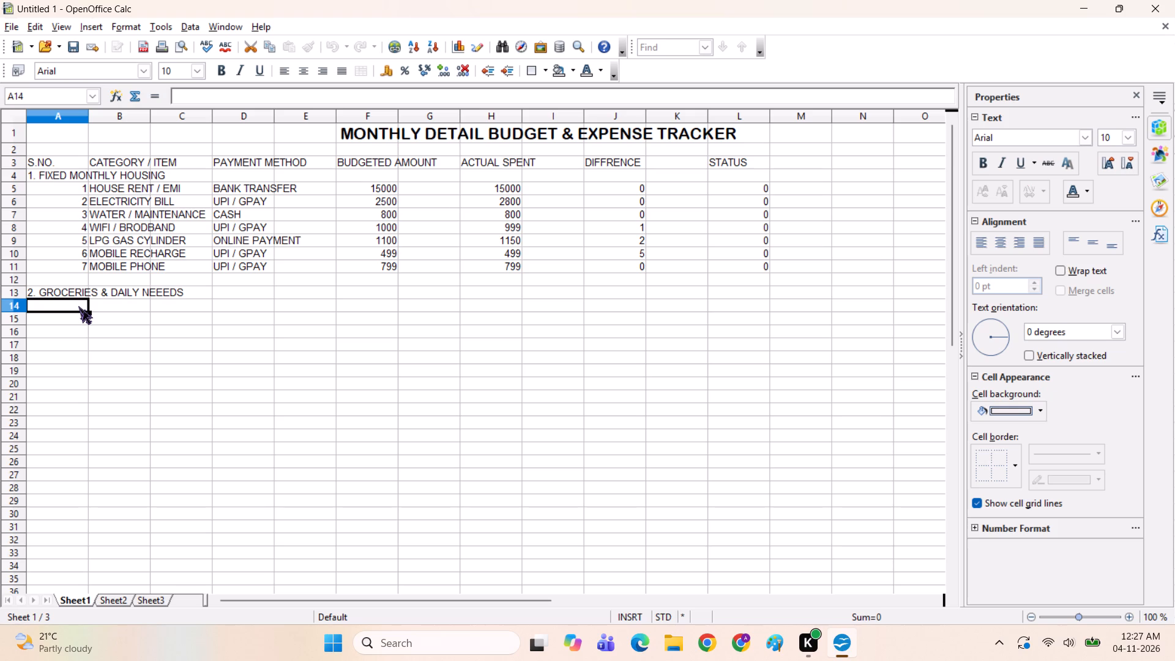
key(8)
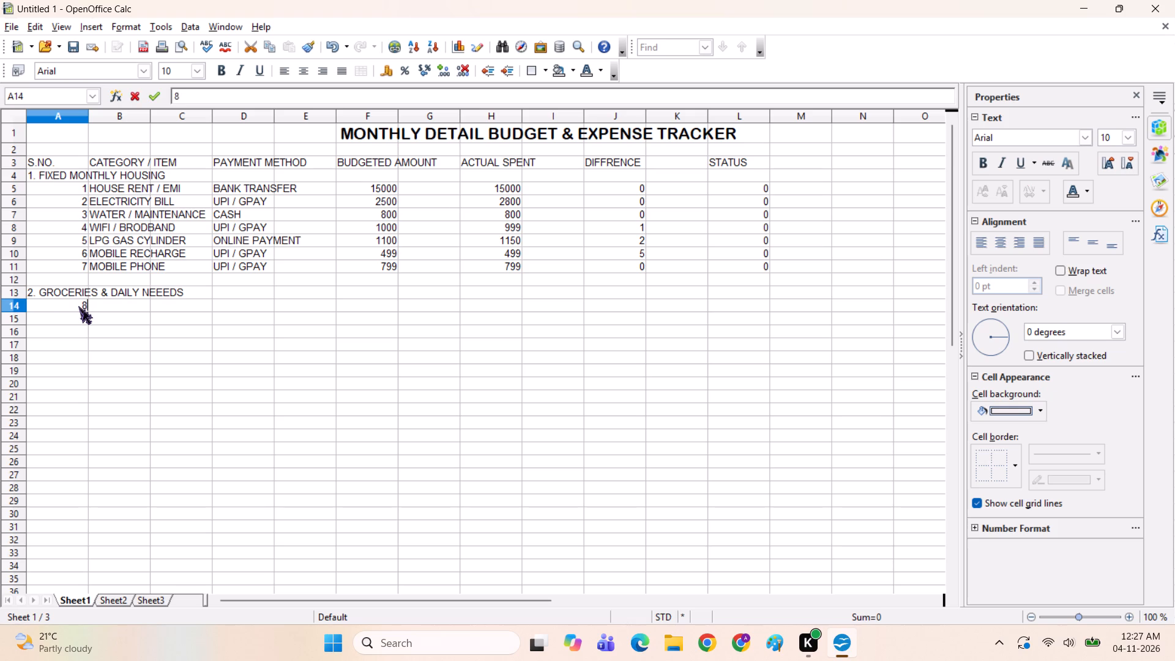
key(Down)
key(9)
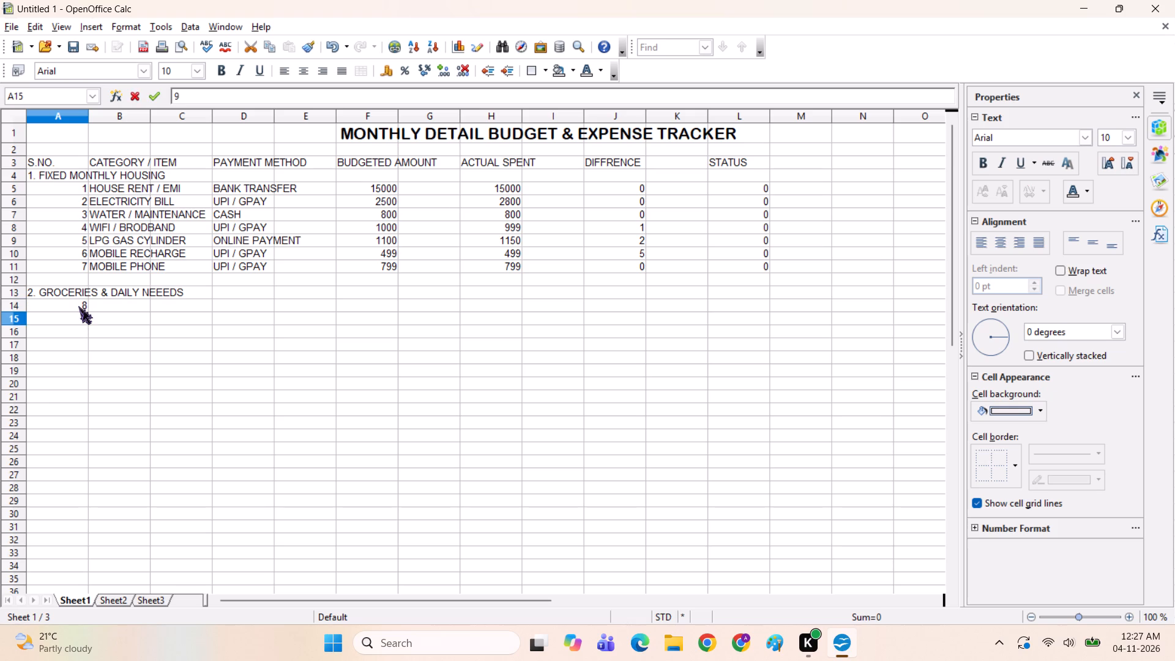
key(Down)
text(10)
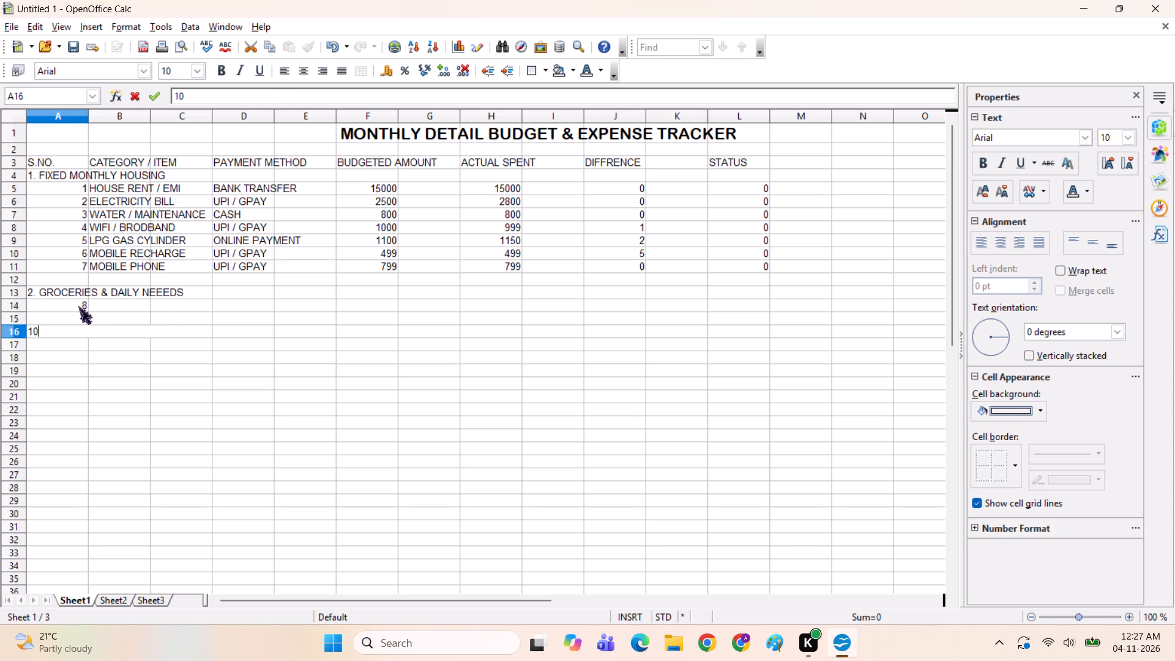
key(Down)
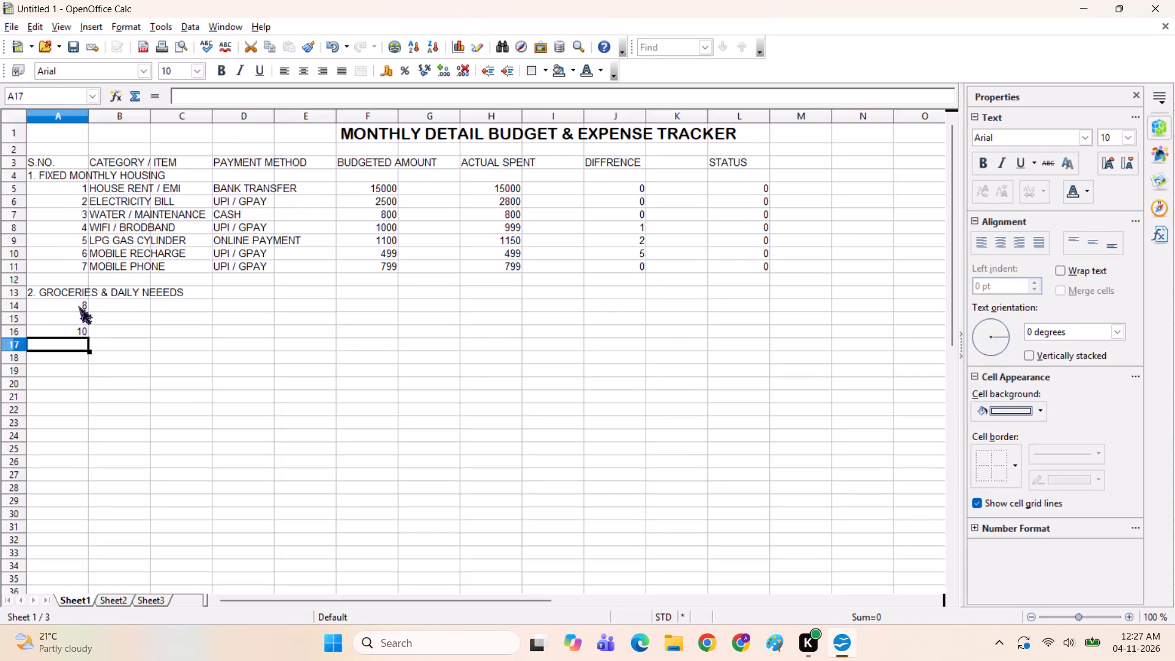
text(11)
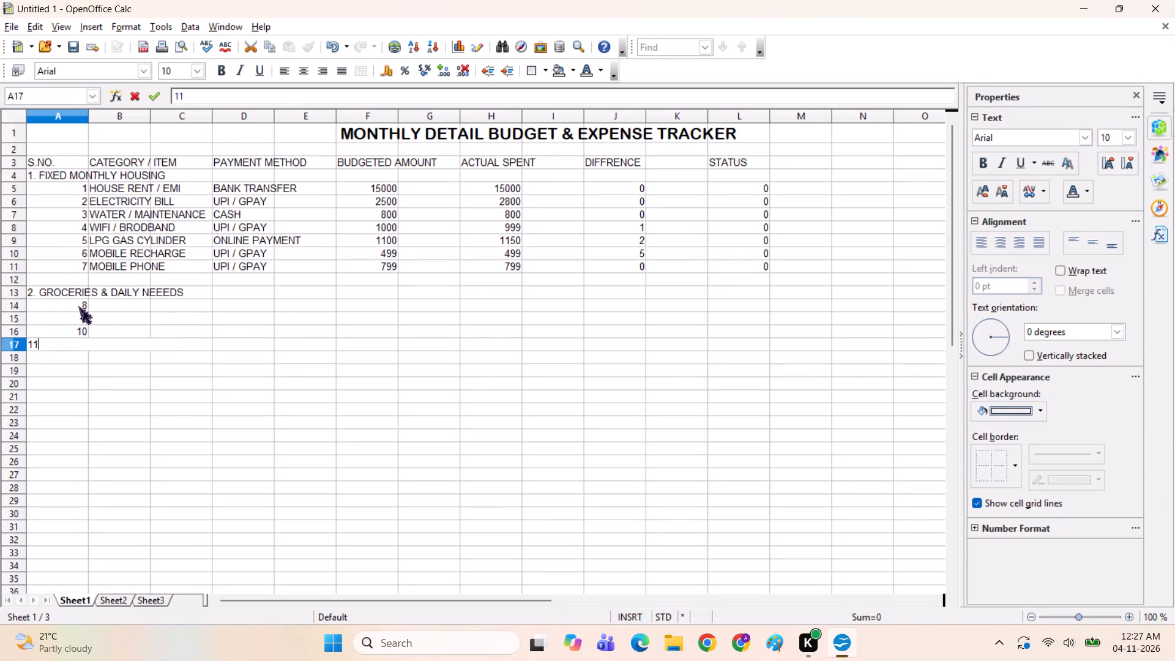
key(Down)
key(Right)
key(Up)
key(Up)
key(Up)
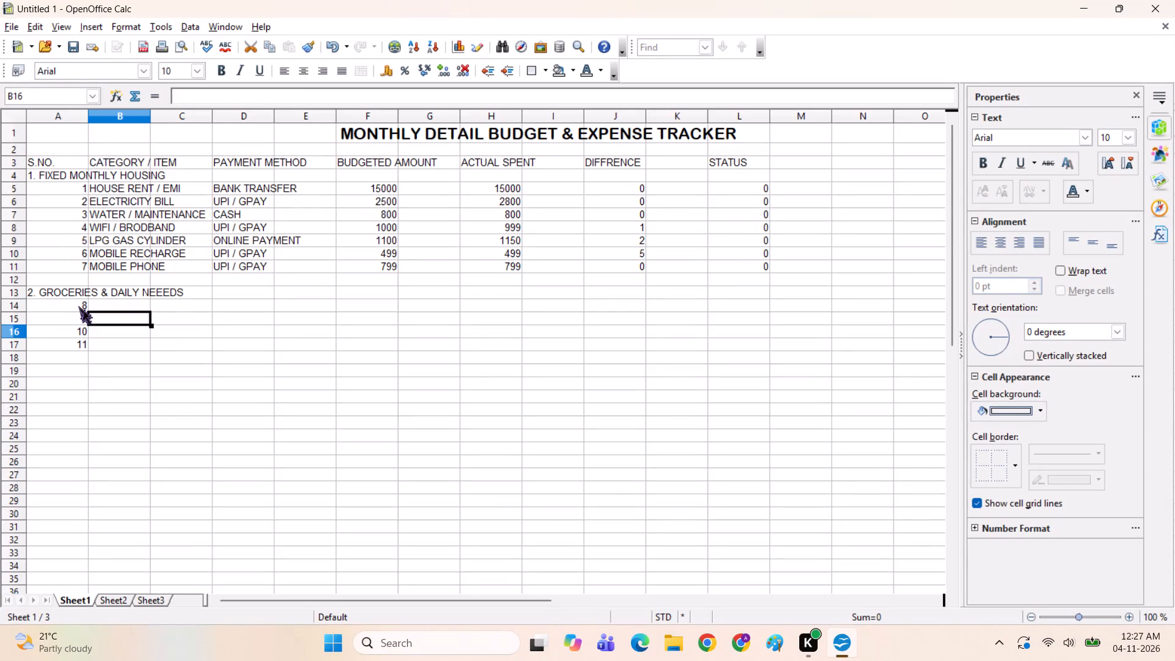
key(Up)
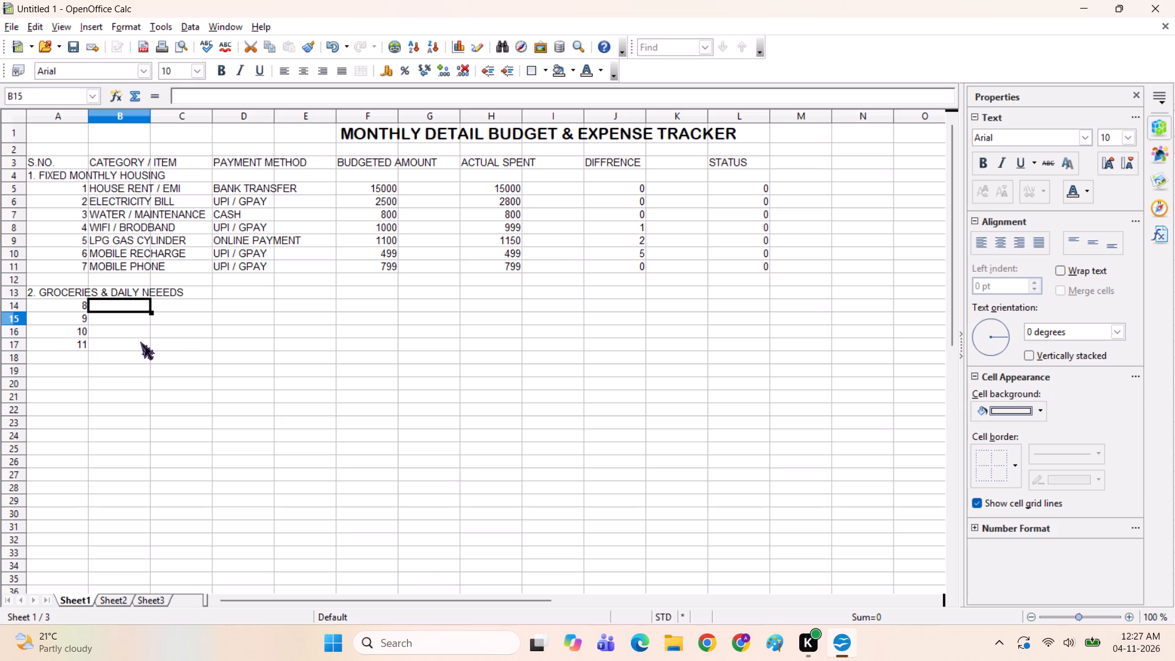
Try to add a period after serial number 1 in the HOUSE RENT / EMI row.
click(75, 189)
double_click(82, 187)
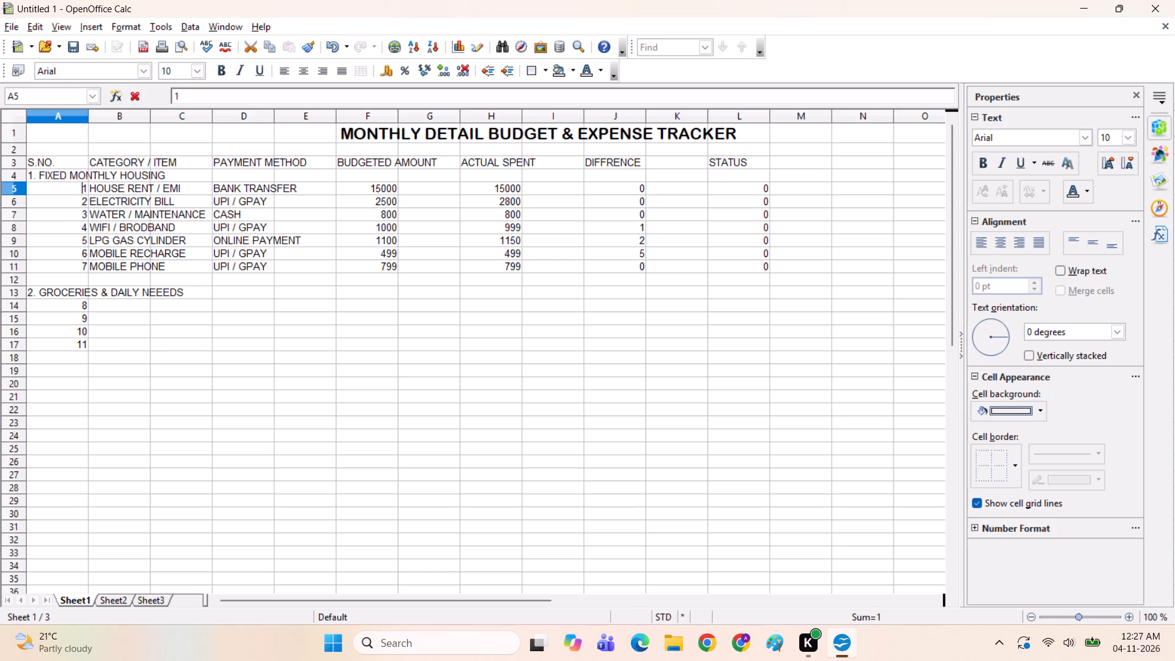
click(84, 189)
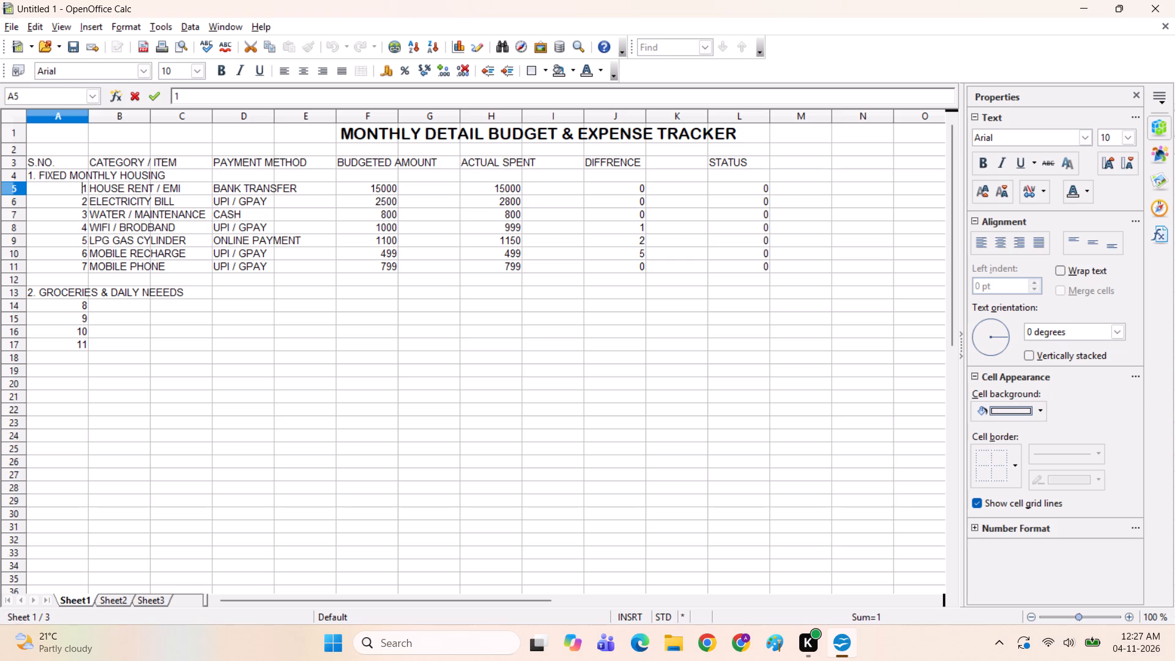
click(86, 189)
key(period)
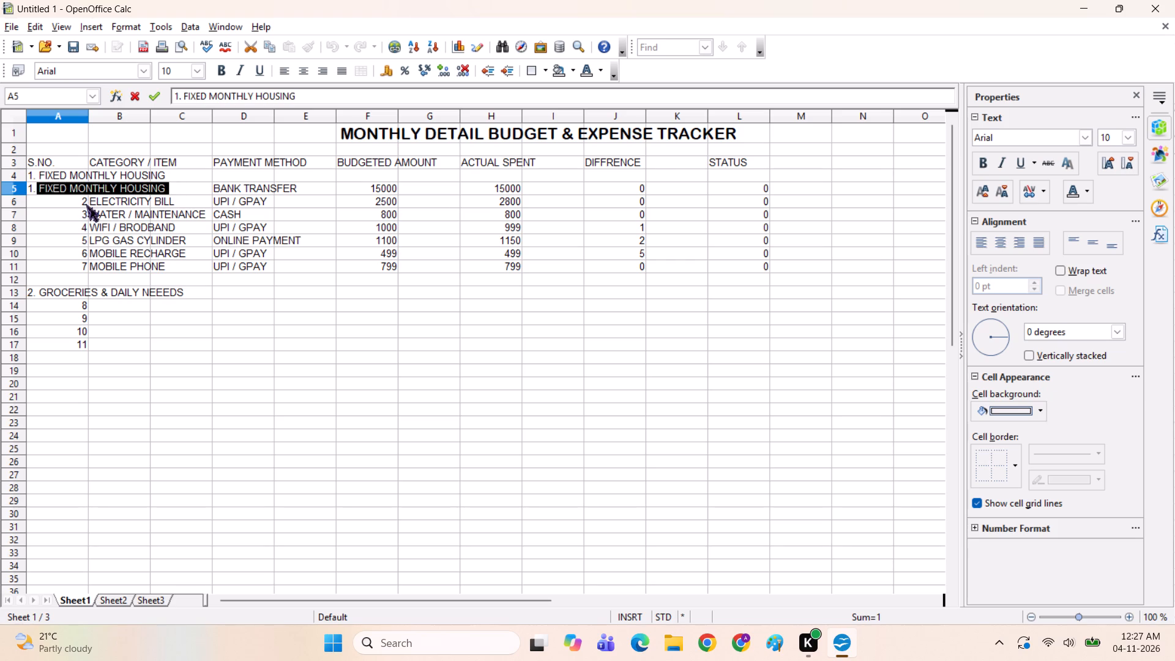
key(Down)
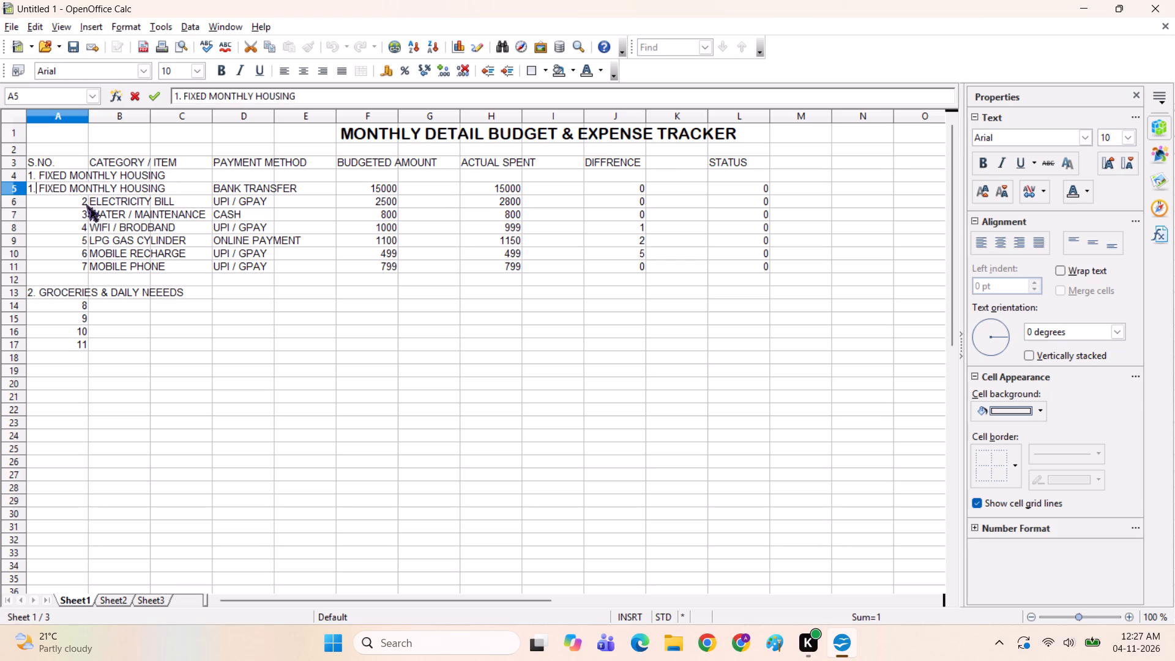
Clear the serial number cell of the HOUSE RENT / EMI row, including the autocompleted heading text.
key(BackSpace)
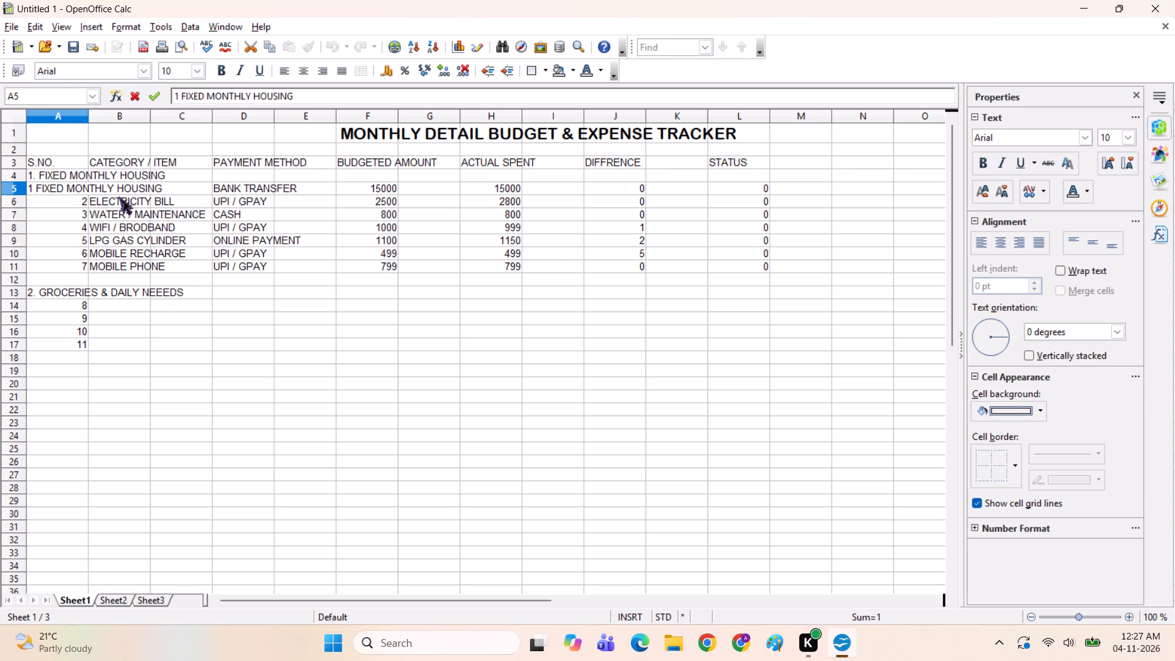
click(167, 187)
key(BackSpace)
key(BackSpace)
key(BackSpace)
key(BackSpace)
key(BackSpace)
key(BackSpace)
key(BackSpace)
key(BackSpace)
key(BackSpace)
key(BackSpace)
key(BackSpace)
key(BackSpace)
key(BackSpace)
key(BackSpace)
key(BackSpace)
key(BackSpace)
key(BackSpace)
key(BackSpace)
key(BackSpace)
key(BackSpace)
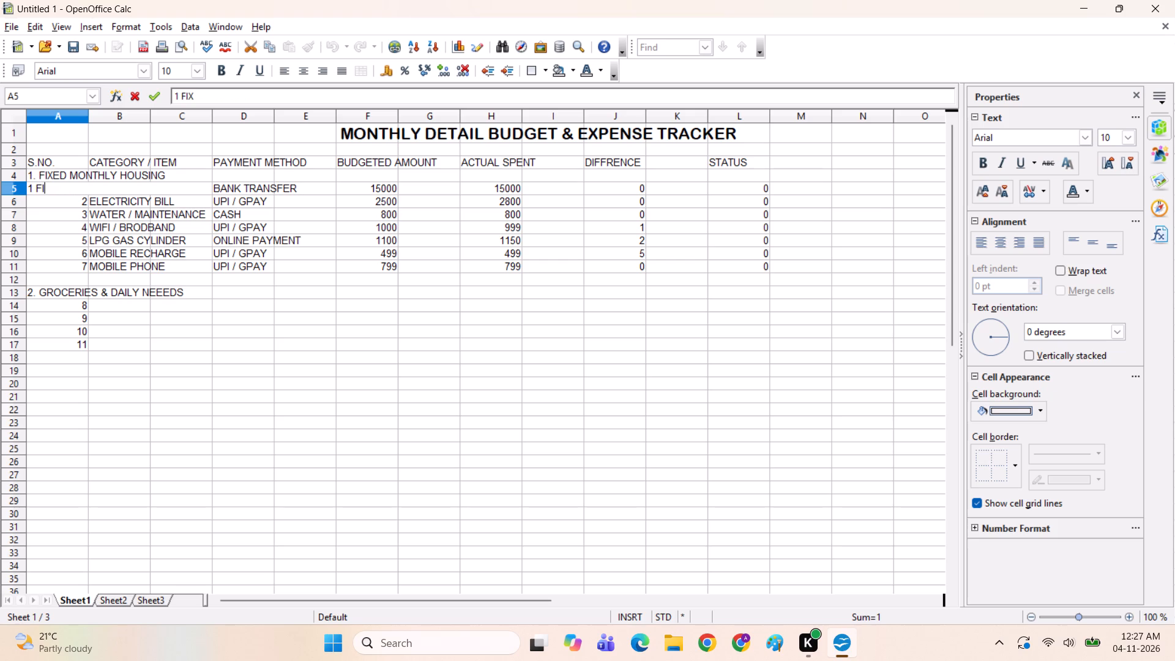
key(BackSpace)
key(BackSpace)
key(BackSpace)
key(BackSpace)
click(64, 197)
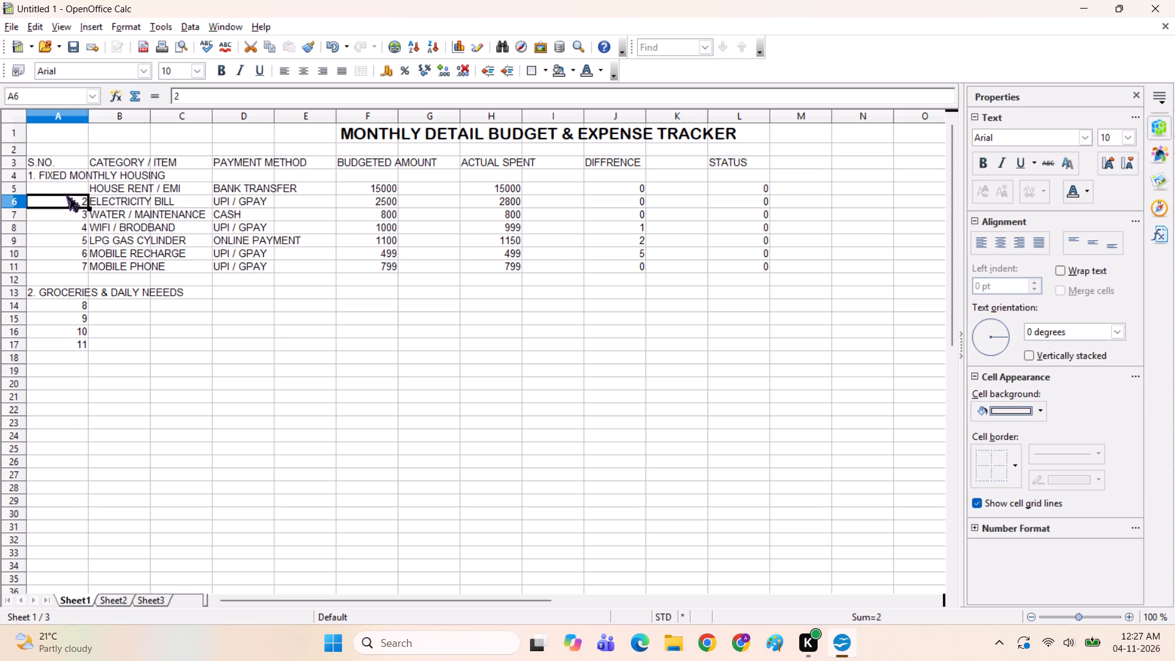
Enter serial number 1 in the HOUSE RENT / EMI row without the autocompleted heading text.
click(66, 182)
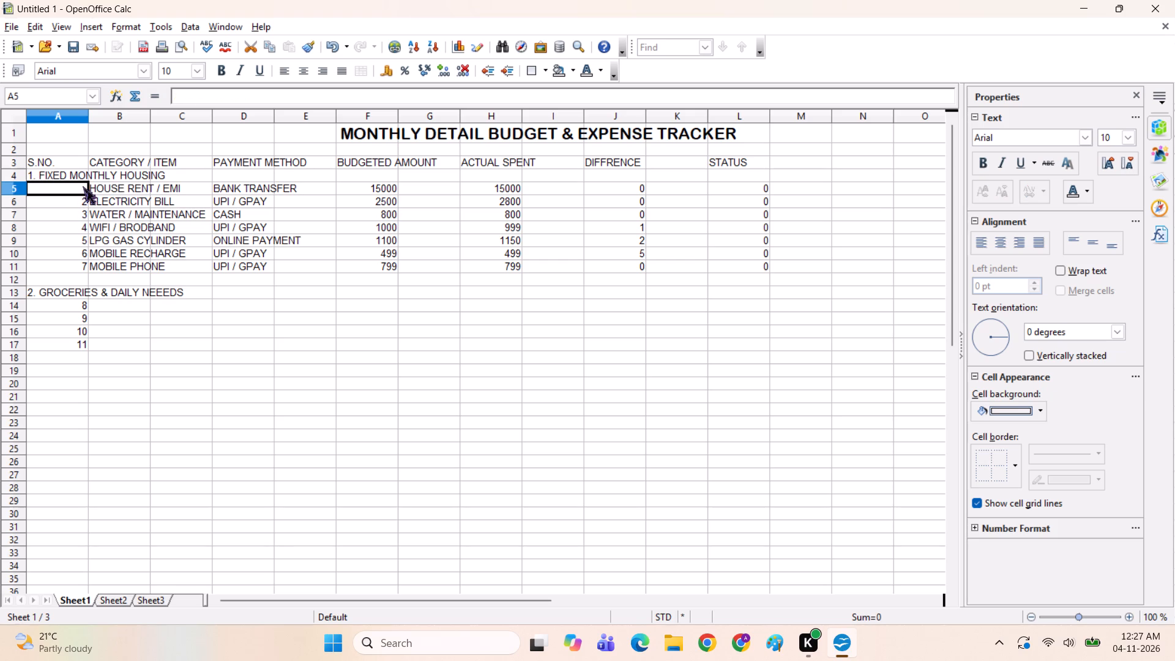
key(1)
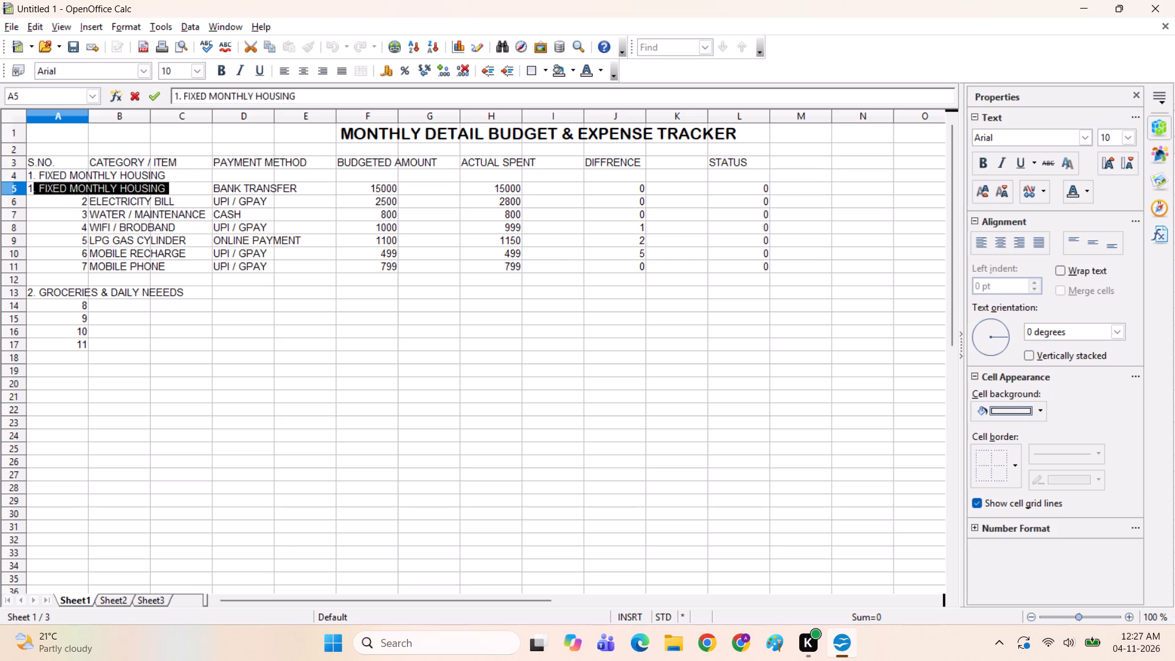
key(period)
key(space)
key(space)
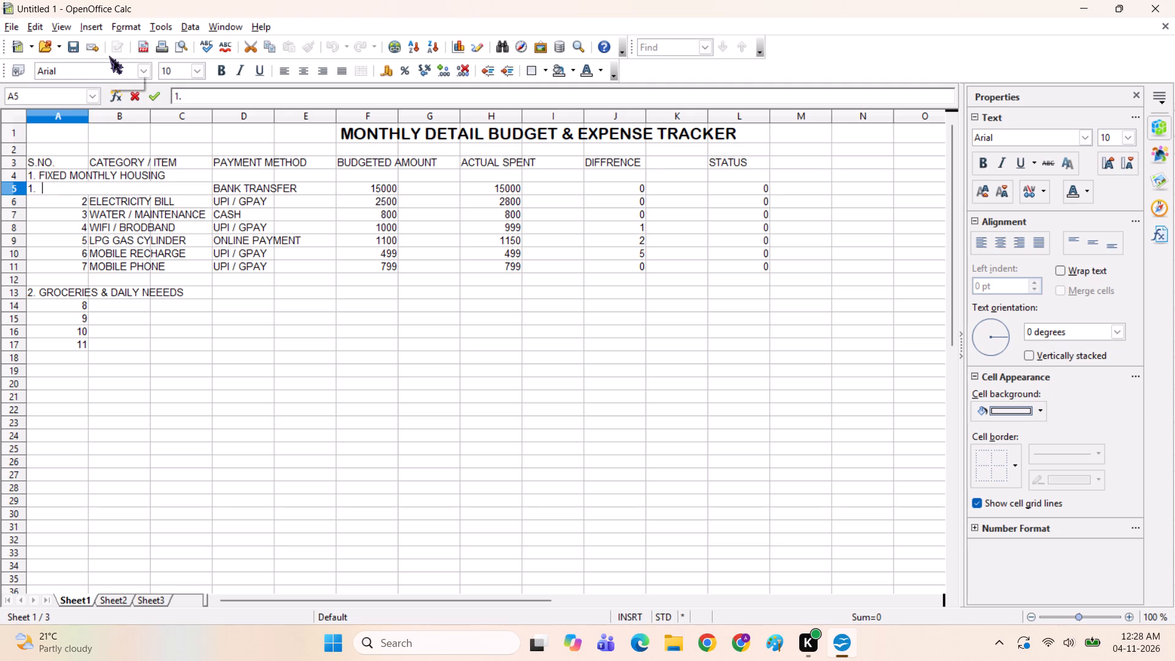
key(Down)
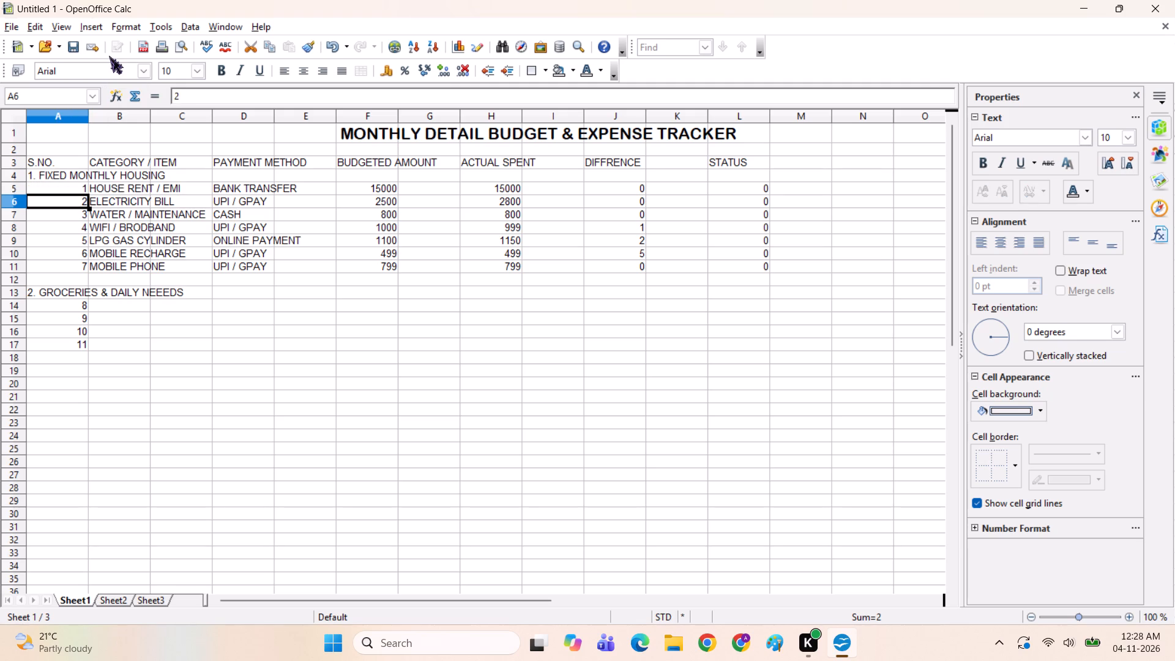
Enter MONTHLY GROCREY as the category item for serial number 8 in the groceries section.
key(Down)
key(Down)
key(Down)
key(Down)
key(Down)
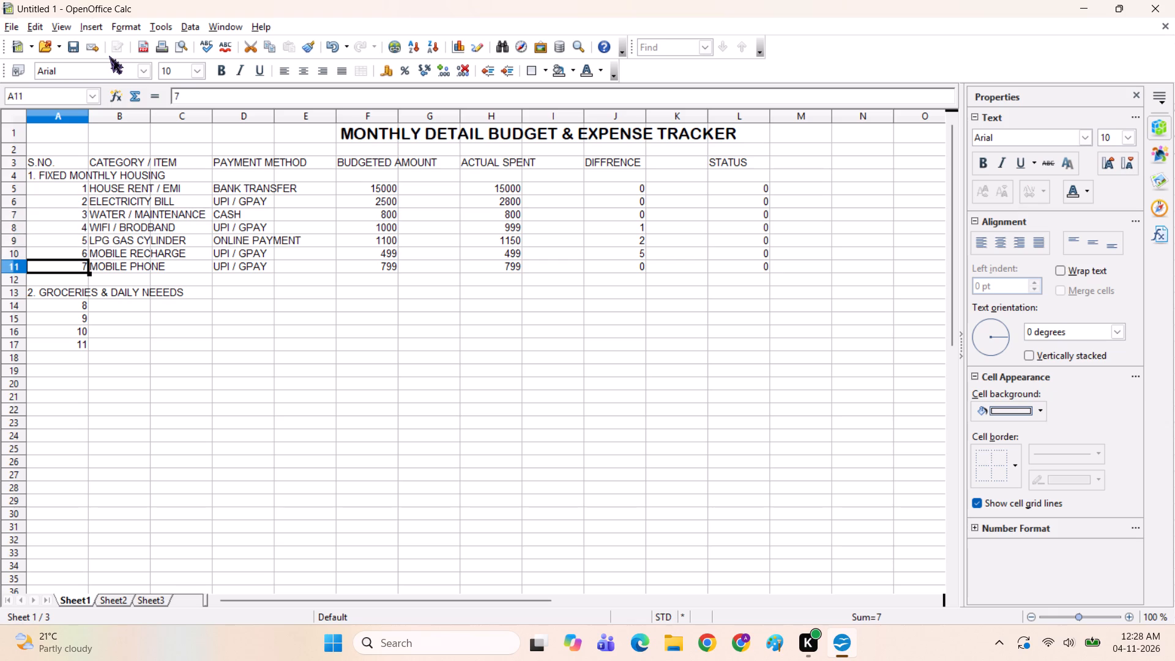
key(Down)
key(Down)
key(Down)
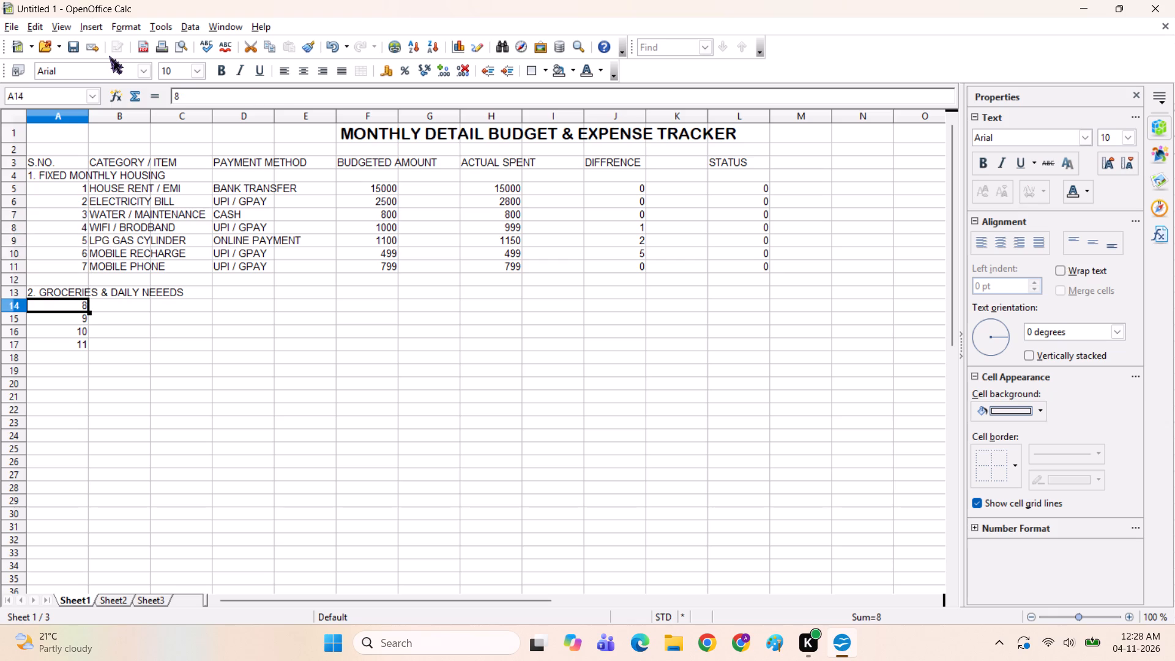
key(Right)
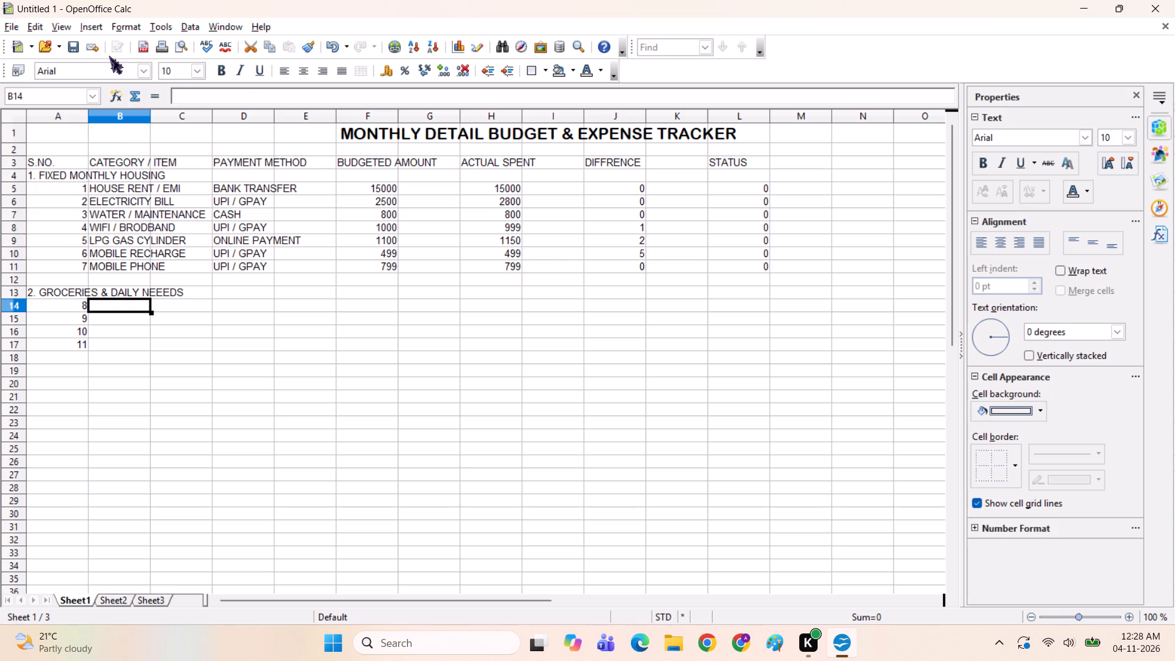
text(MONTHLY)
key(space)
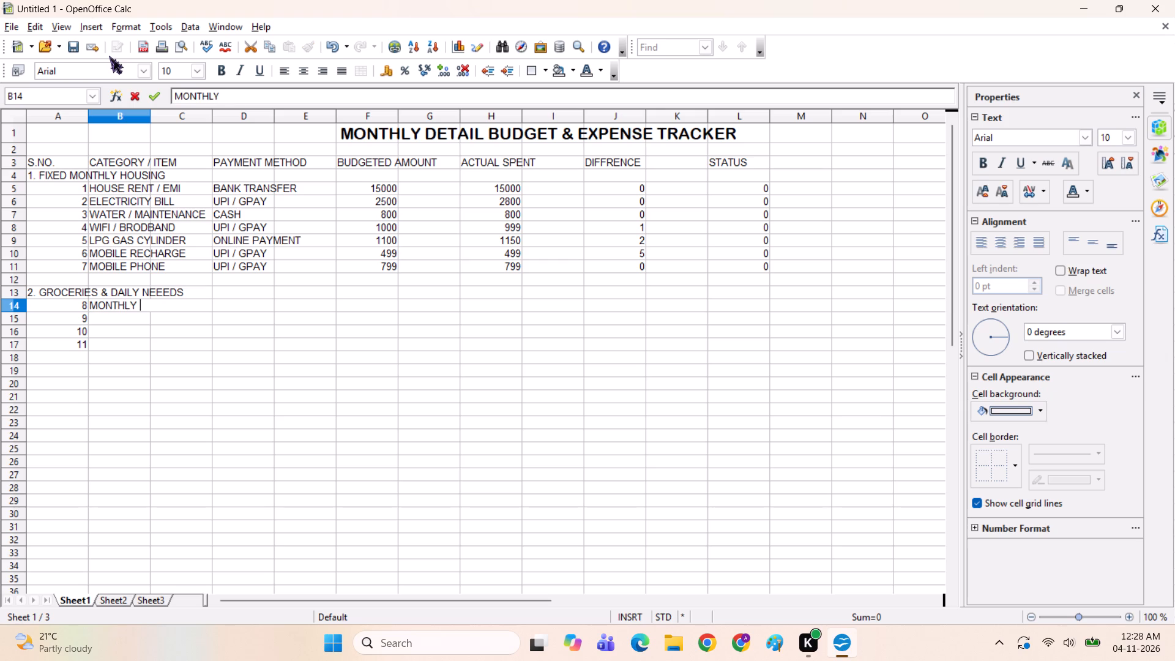
text(GROCREY)
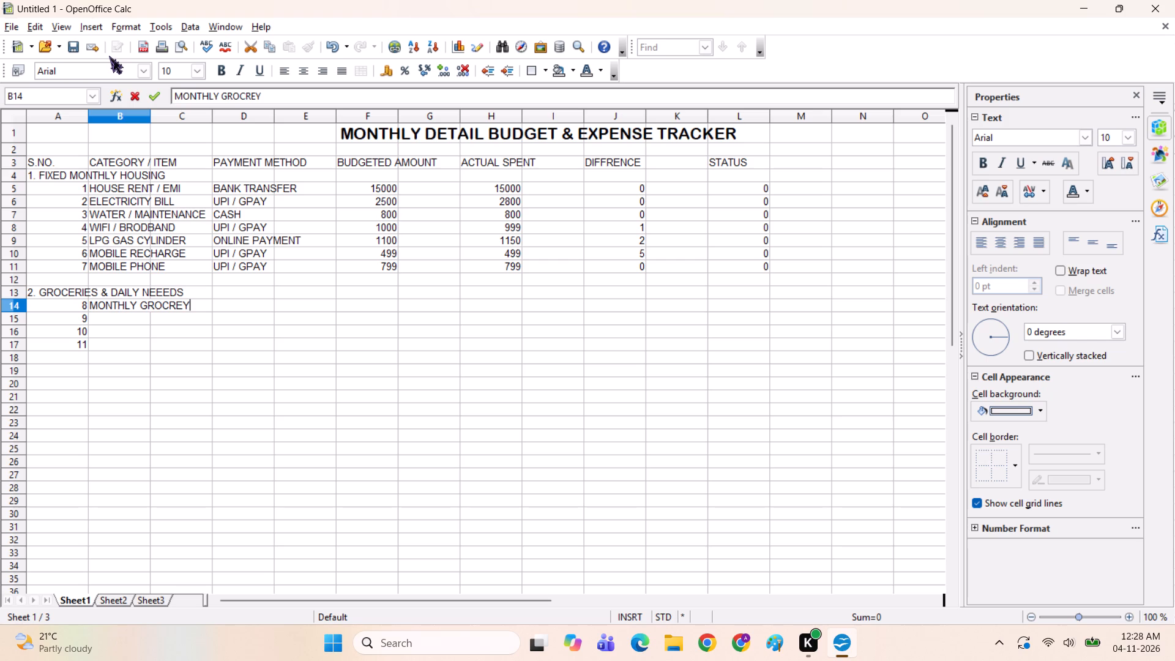
key(space)
Enter FRESH VEGETABLES as the category item for serial number 9.
click(119, 316)
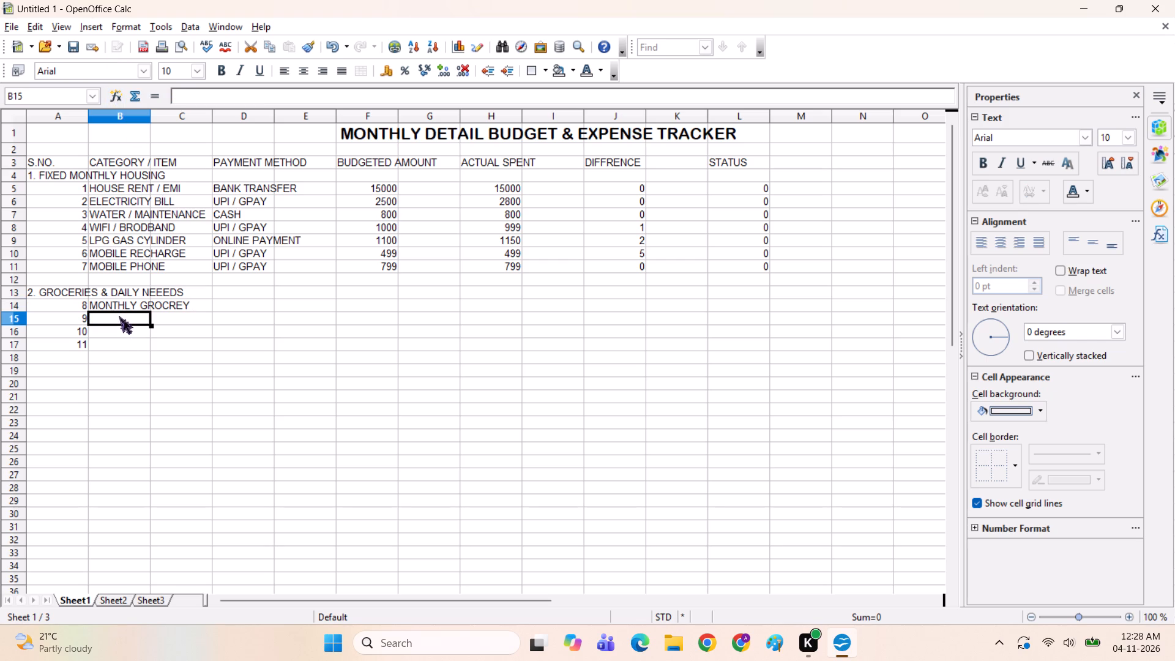
text(FRESH)
key(space)
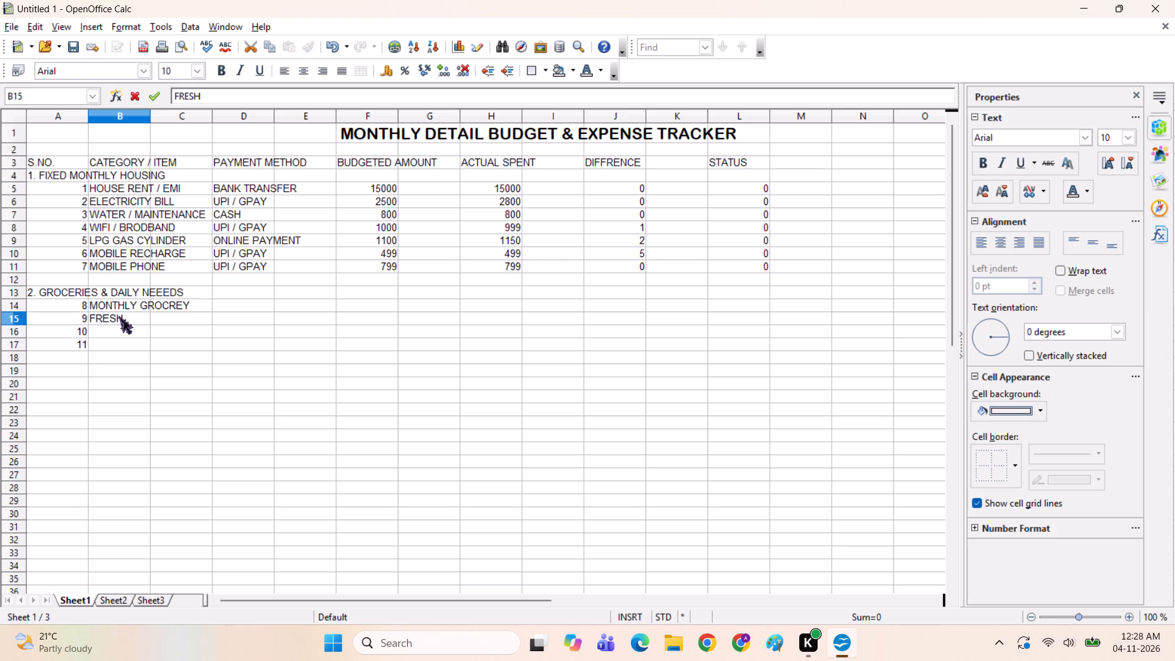
text(VE)
text(GETABLES)
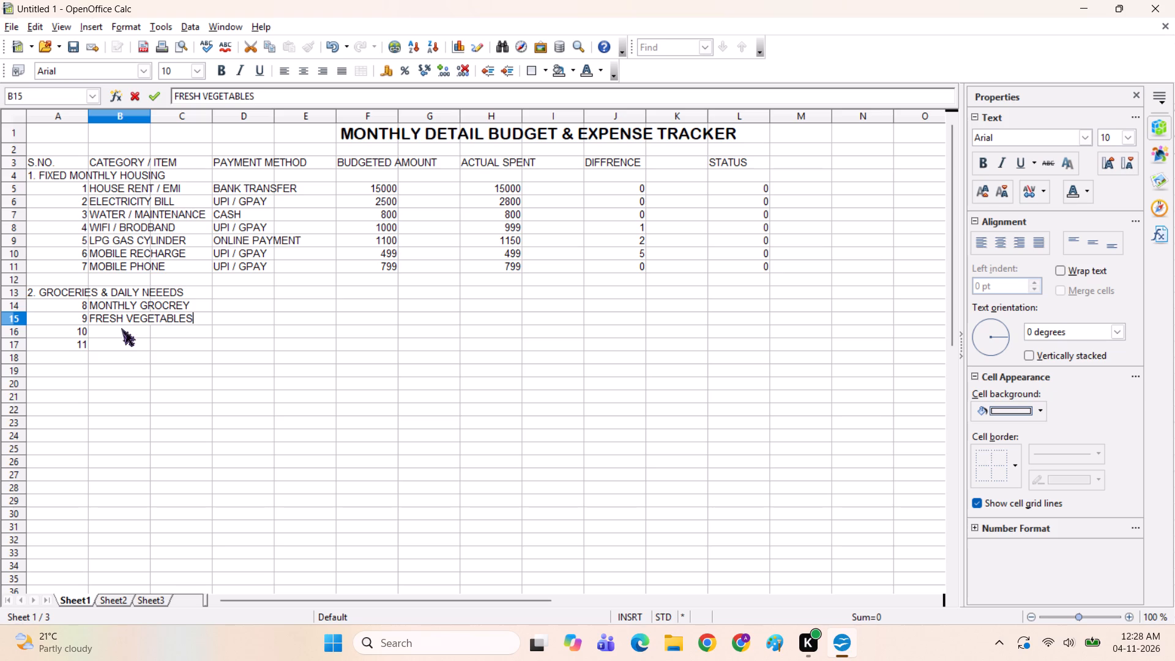
Enter MILK & DAIRY PRODUCT as the category item for serial number 10.
click(122, 334)
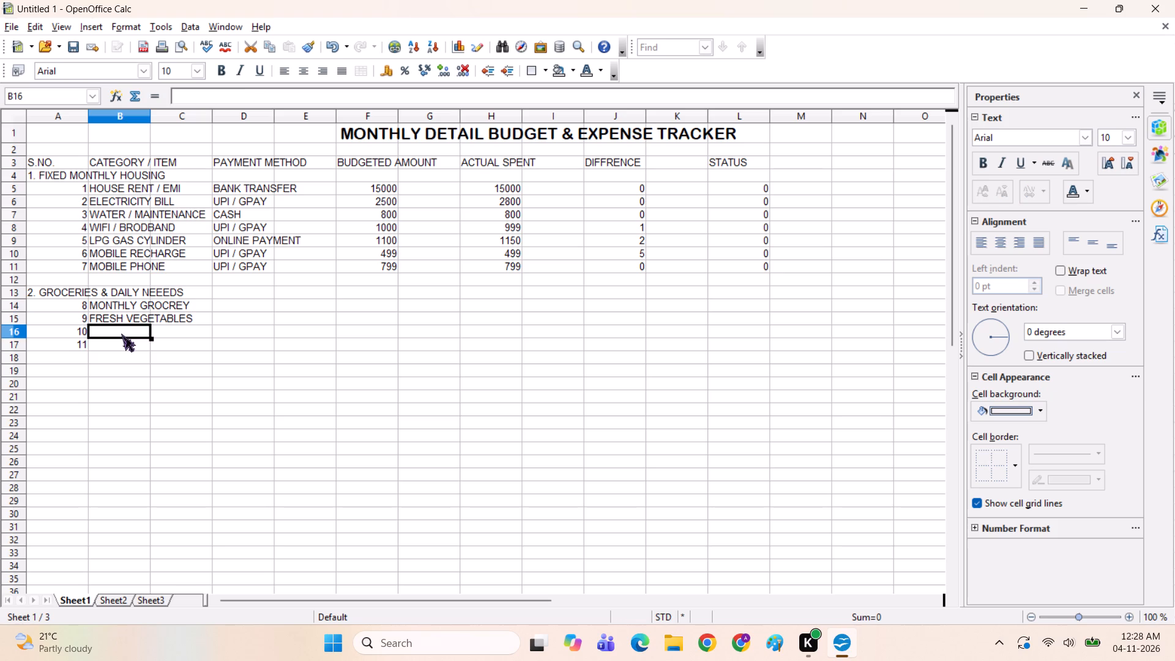
text(MIL)
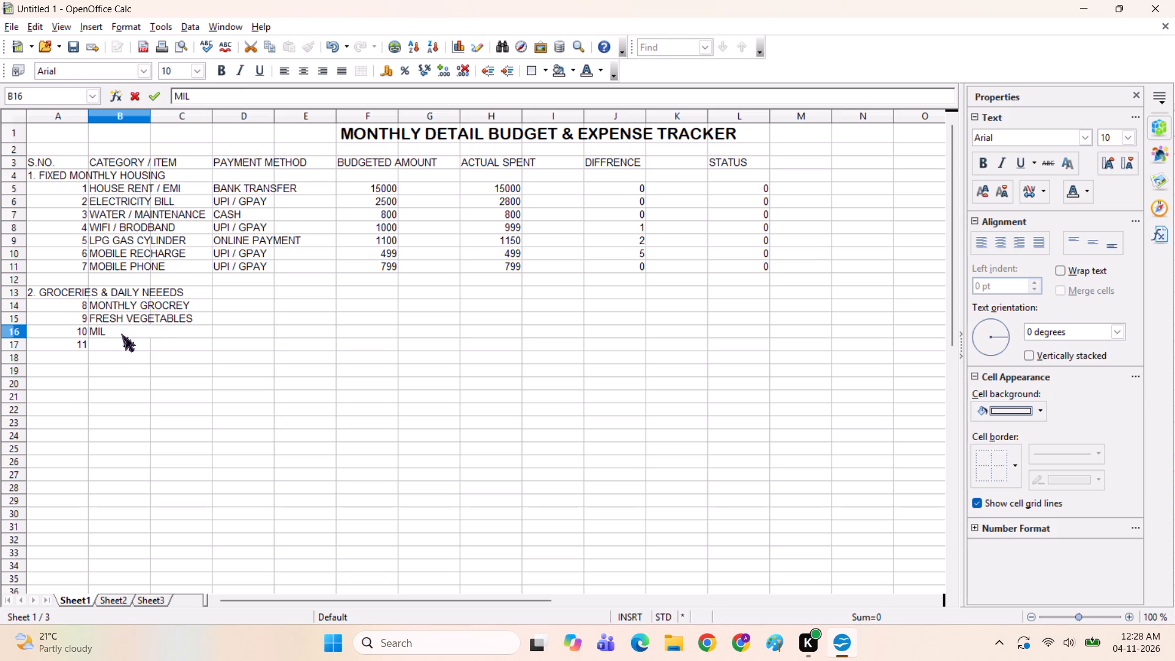
text(K)
key(space)
text(& D)
text(AIL)
key(BackSpace)
text(RY)
key(space)
text(PRODUCT)
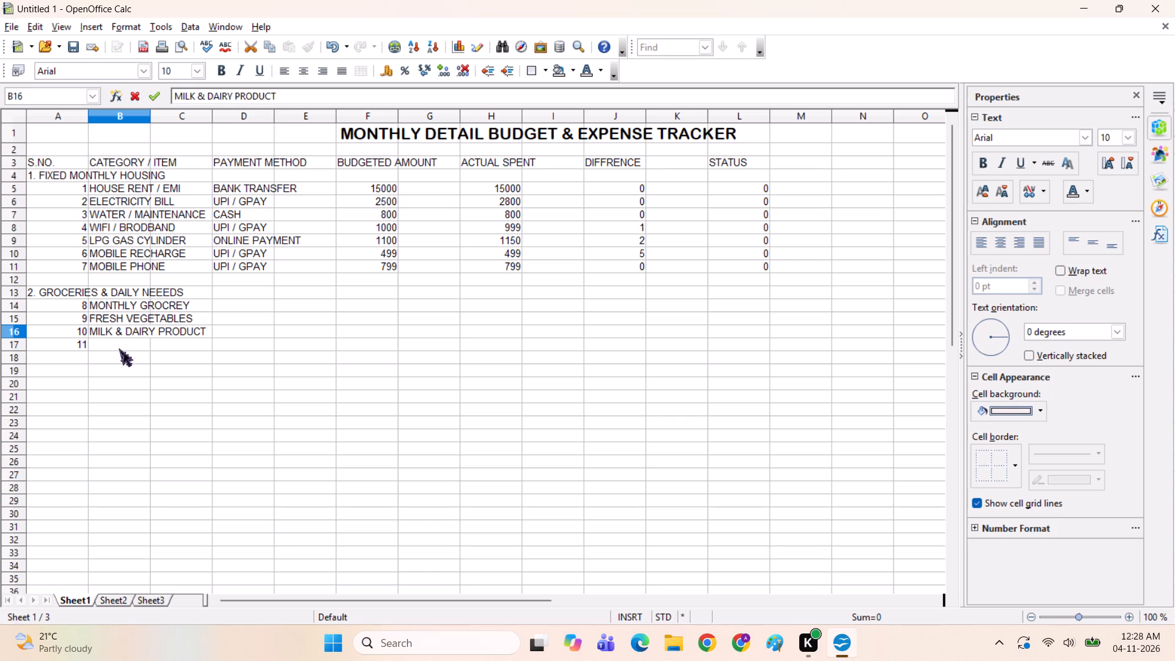
Enter HOUSEHOLD & CLEAN as the category item for serial number 11.
click(118, 340)
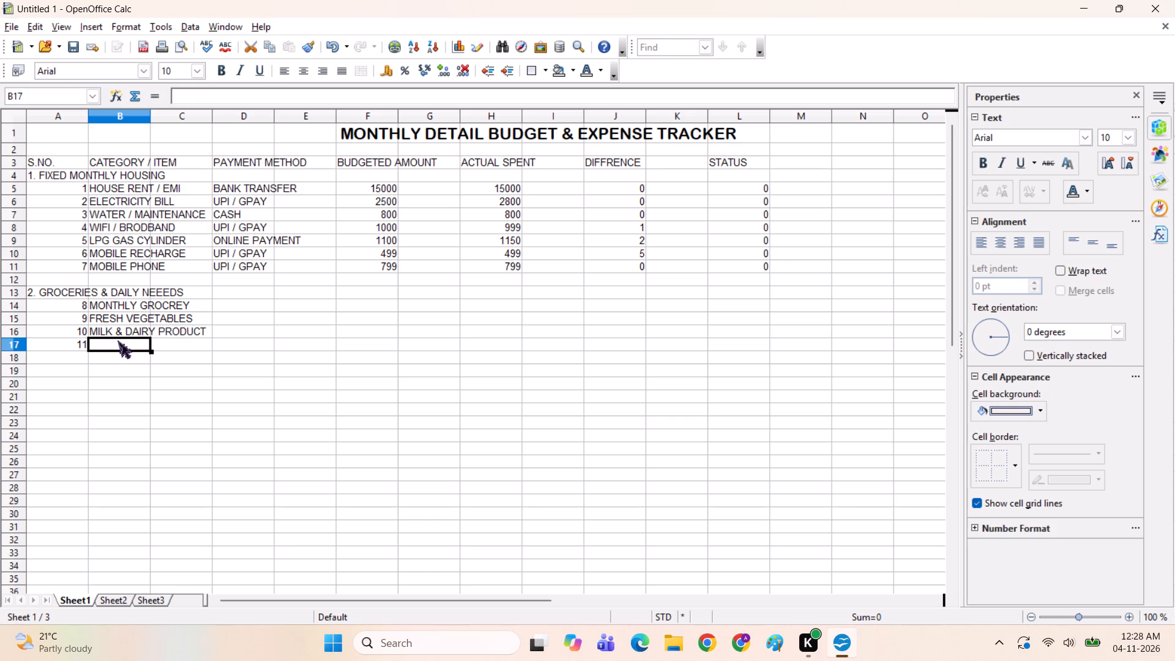
text(HOUSEHOLD)
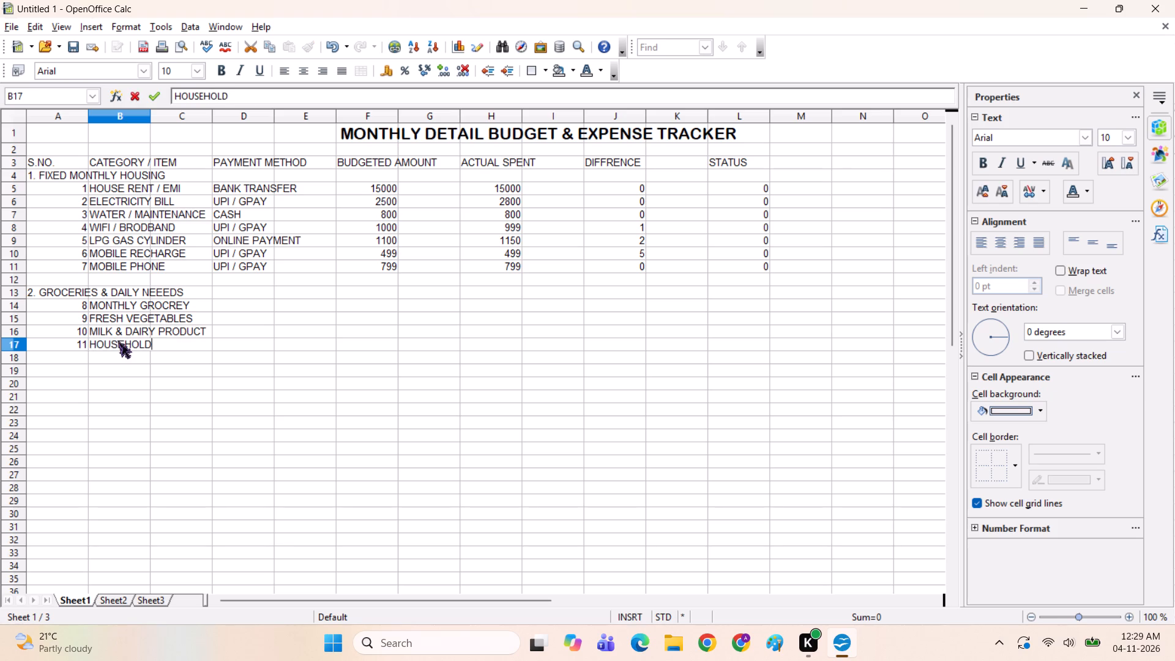
key(space)
text(& CLE)
text(AI)
key(BackSpace)
text(NING)
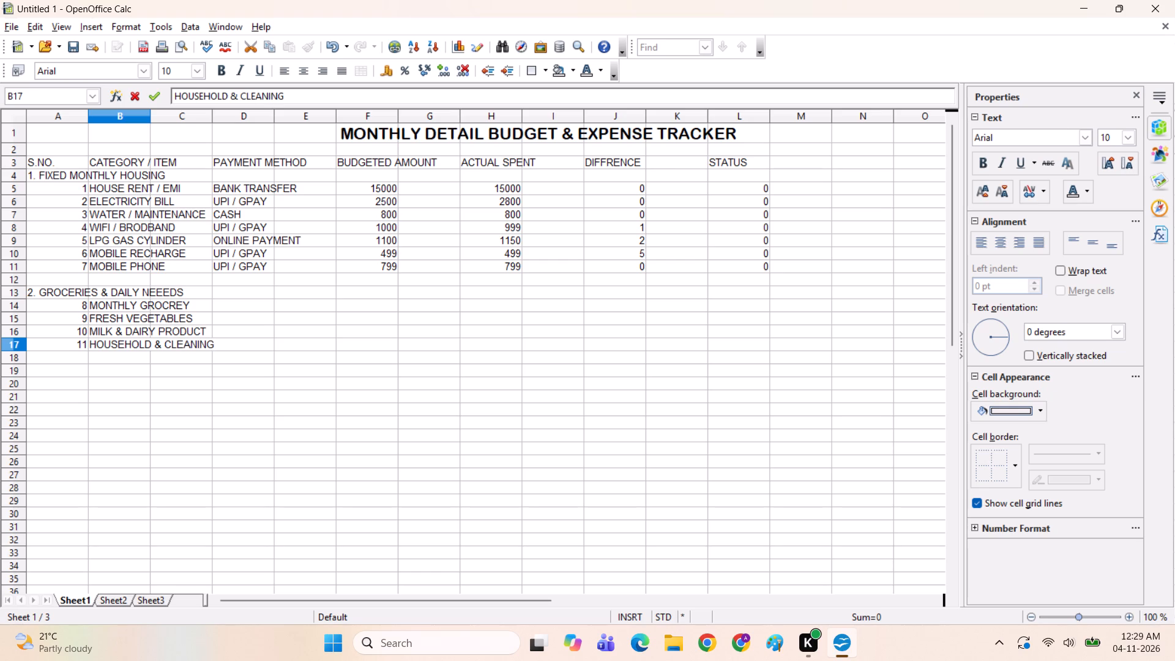
key(BackSpace)
key(BackSpace)
key(BackSpace)
Enter payment methods CARD/UPI in the groceries heading row and CASH/UPI in the MONTHLY GROCREY row.
click(221, 288)
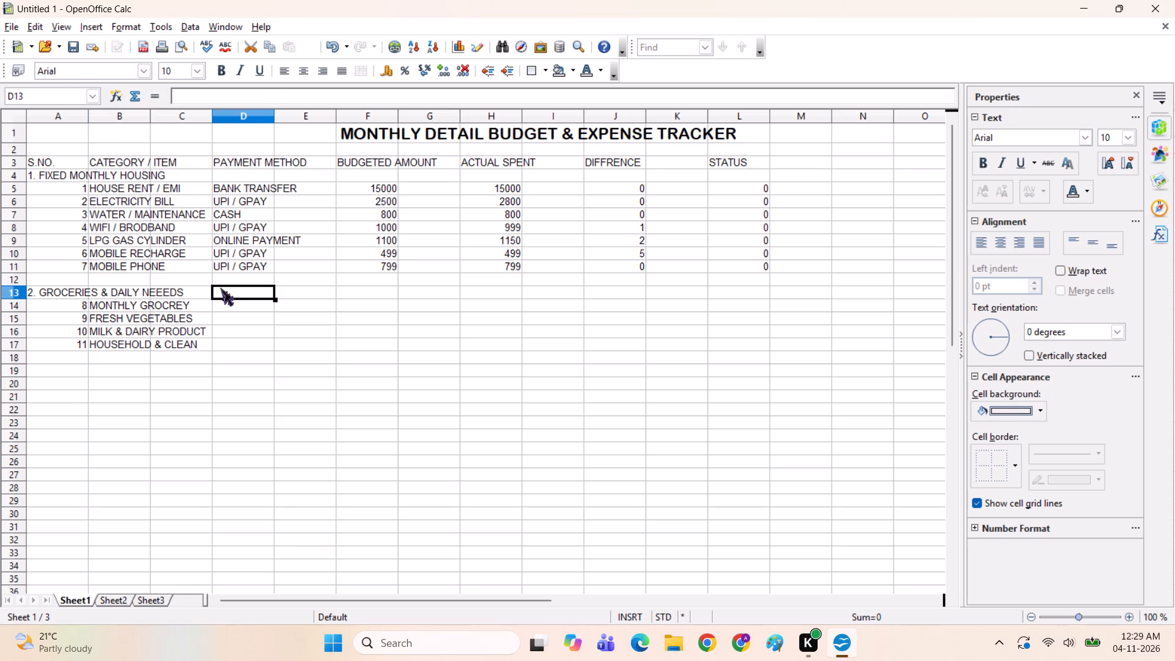
key(c)
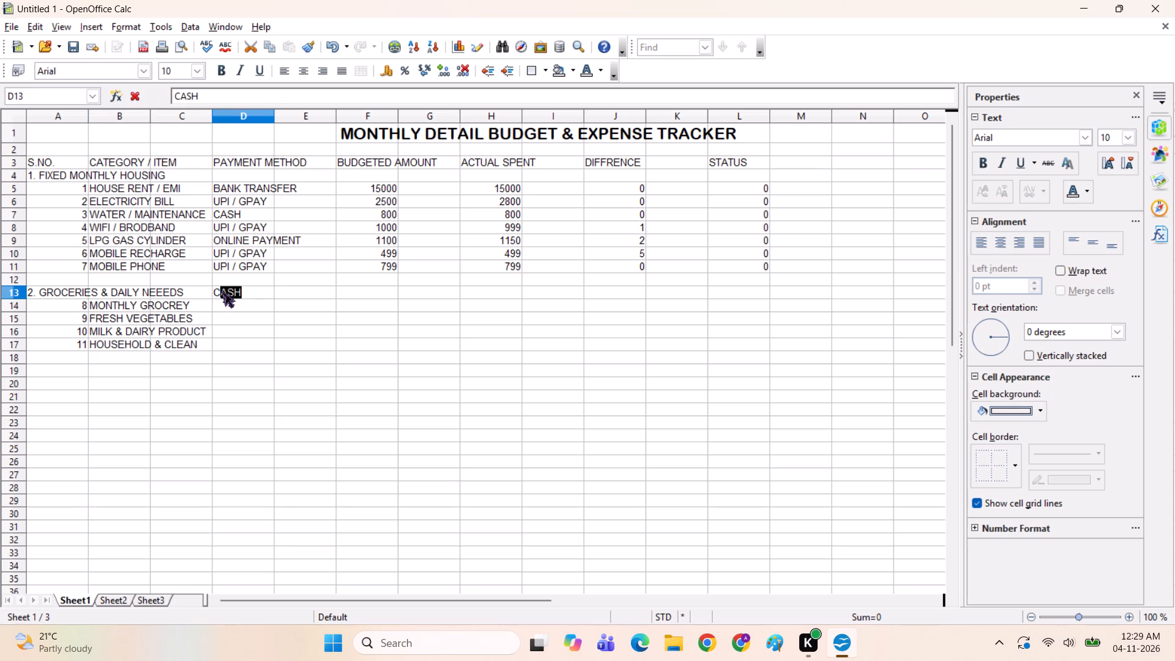
text(ARD)
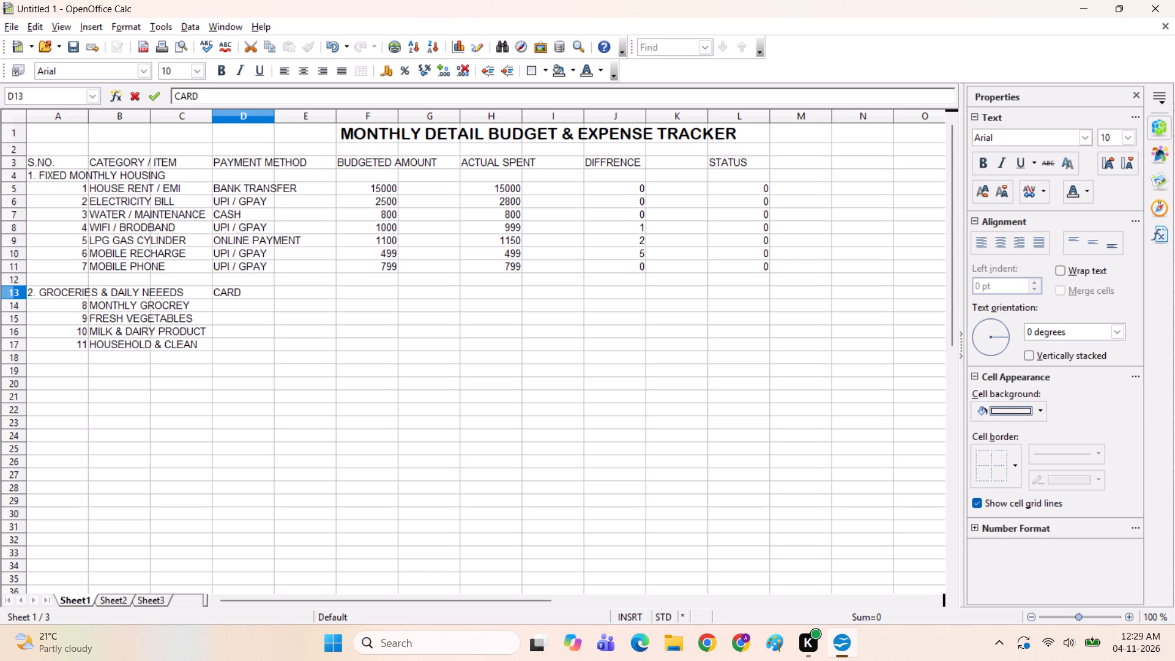
key(slash)
text(UPI)
click(237, 306)
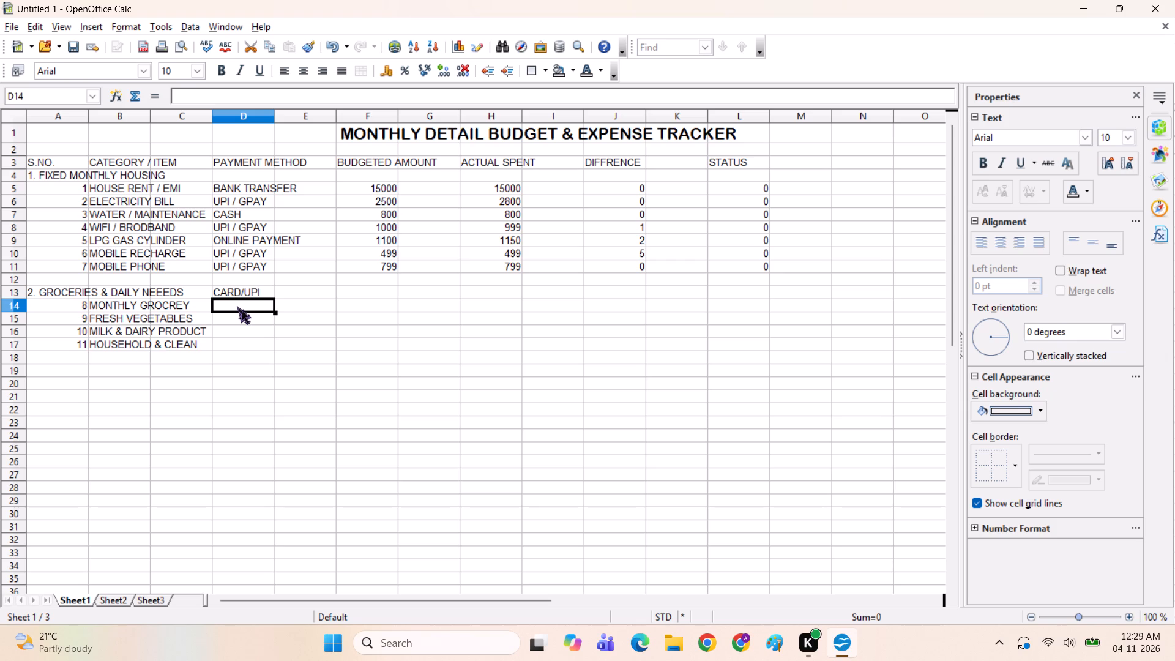
text(CAS)
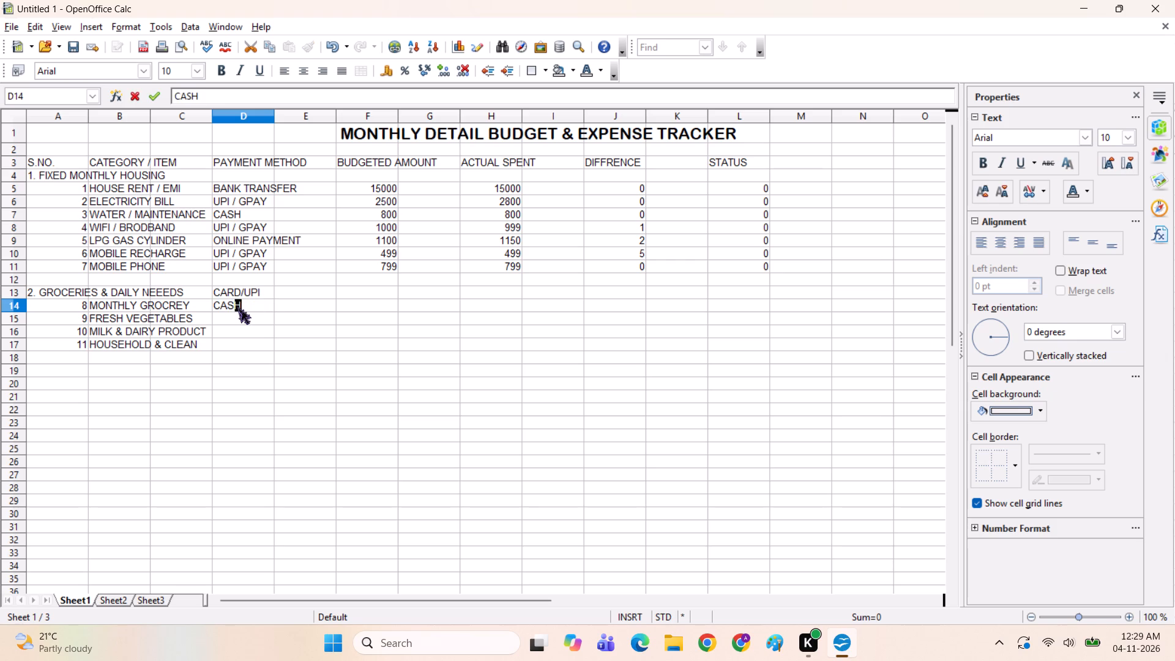
text(H/UPI)
key(Down)
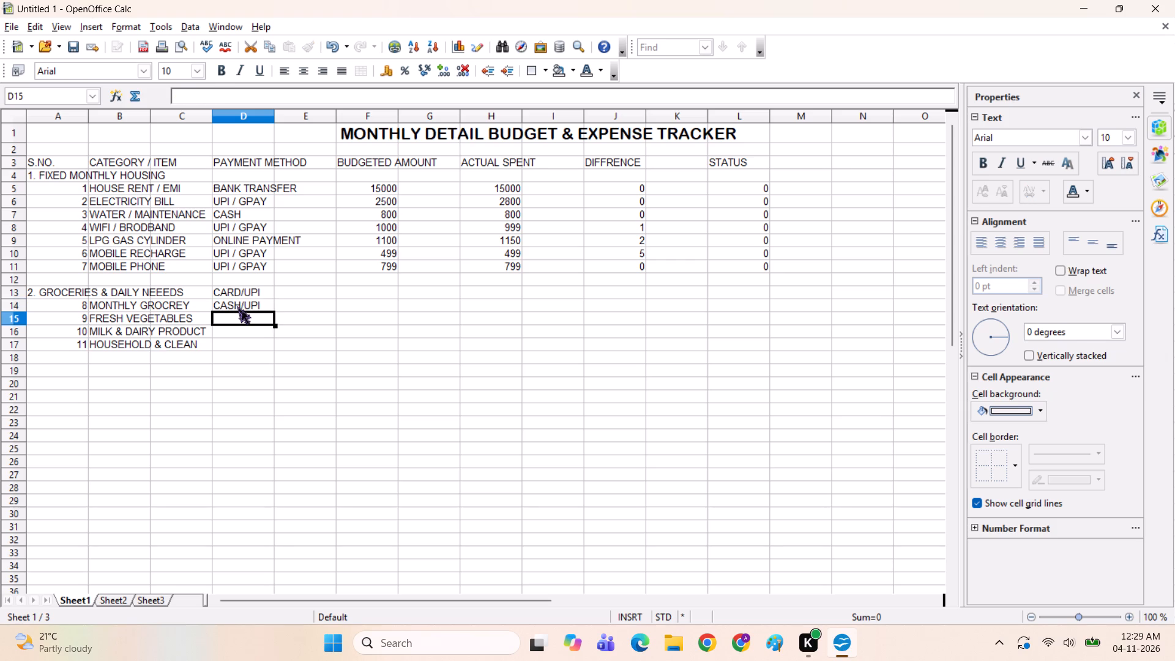
Enter payment methods DAILY PASS/CASH in the FRESH VEGETABLES row and UPI/GPAY in the MILK & DAIRY PRODUCT row.
text(DAILY)
key(space)
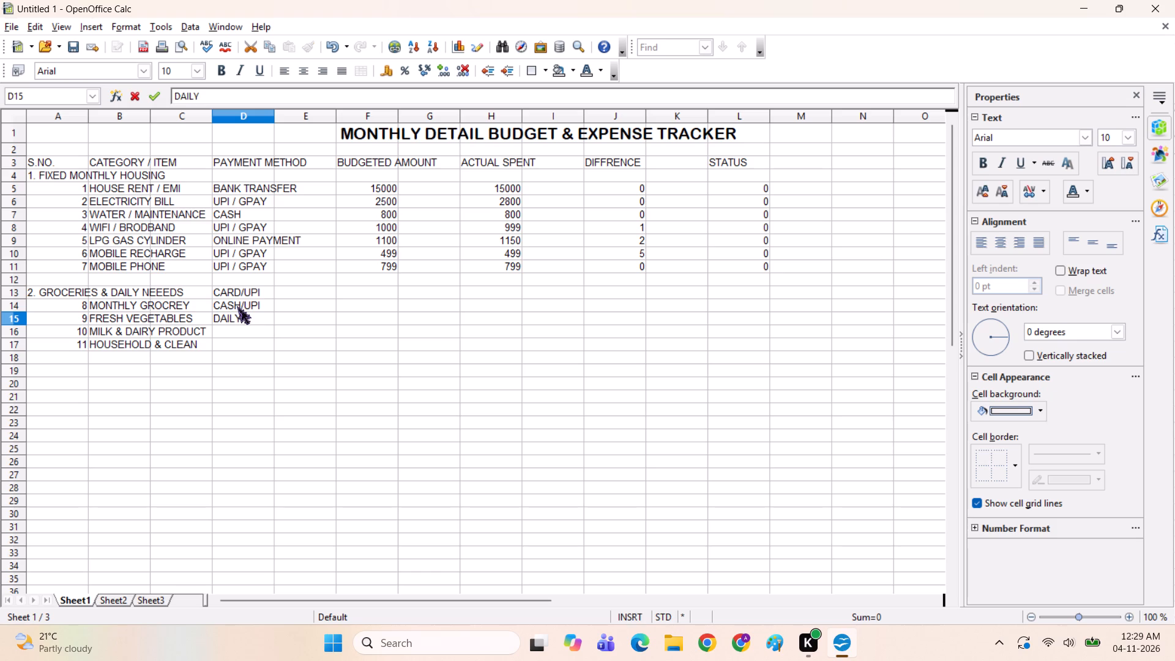
text(PASS)
text(/CASH)
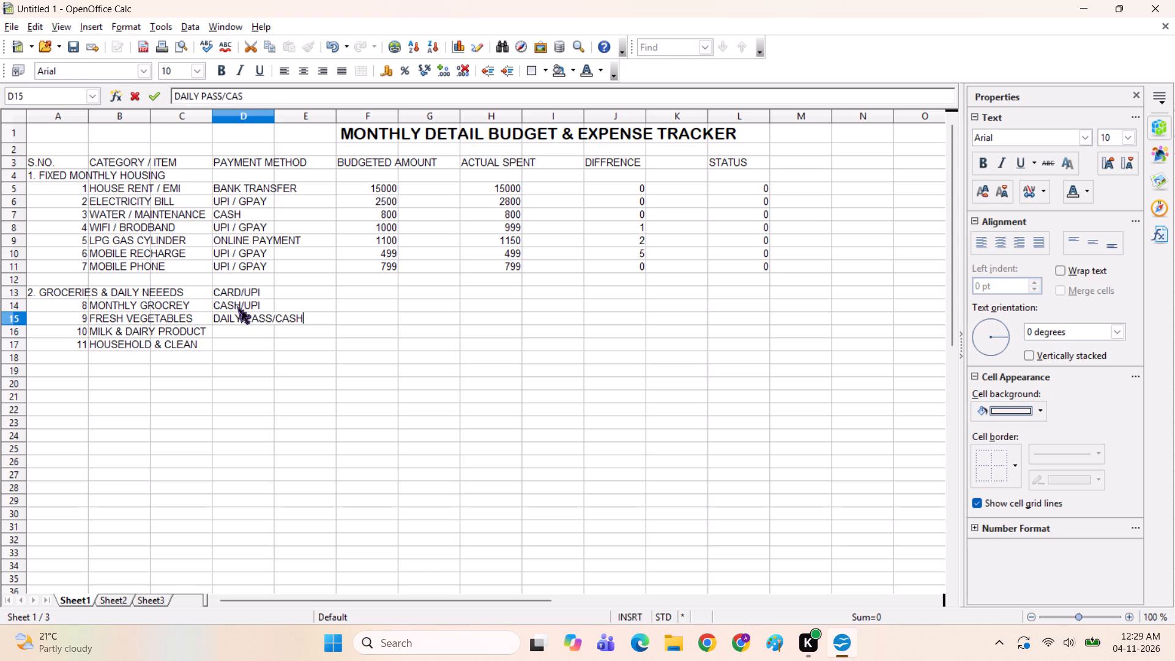
key(Down)
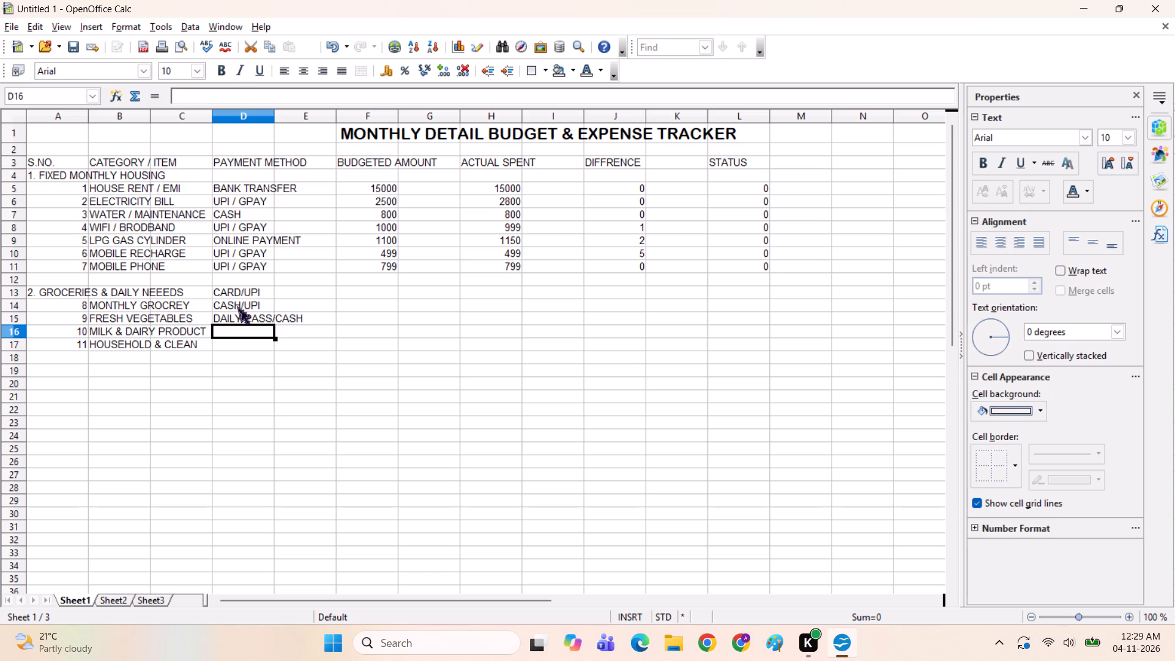
text(U[)
key(BackSpace)
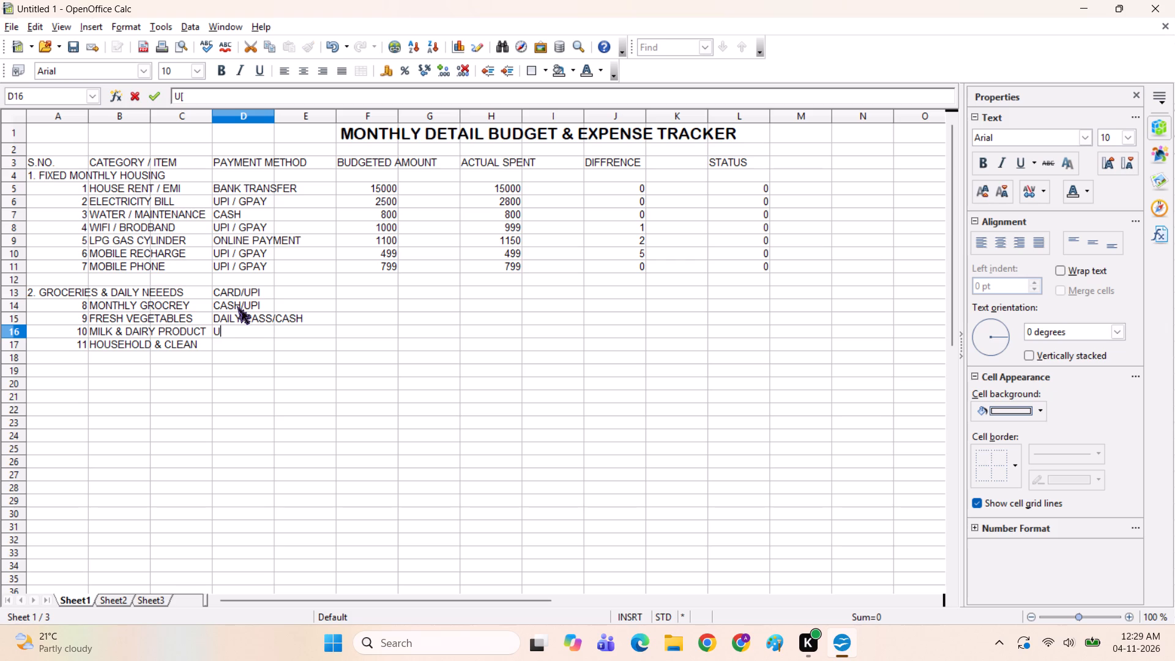
text(PI)
key(slash)
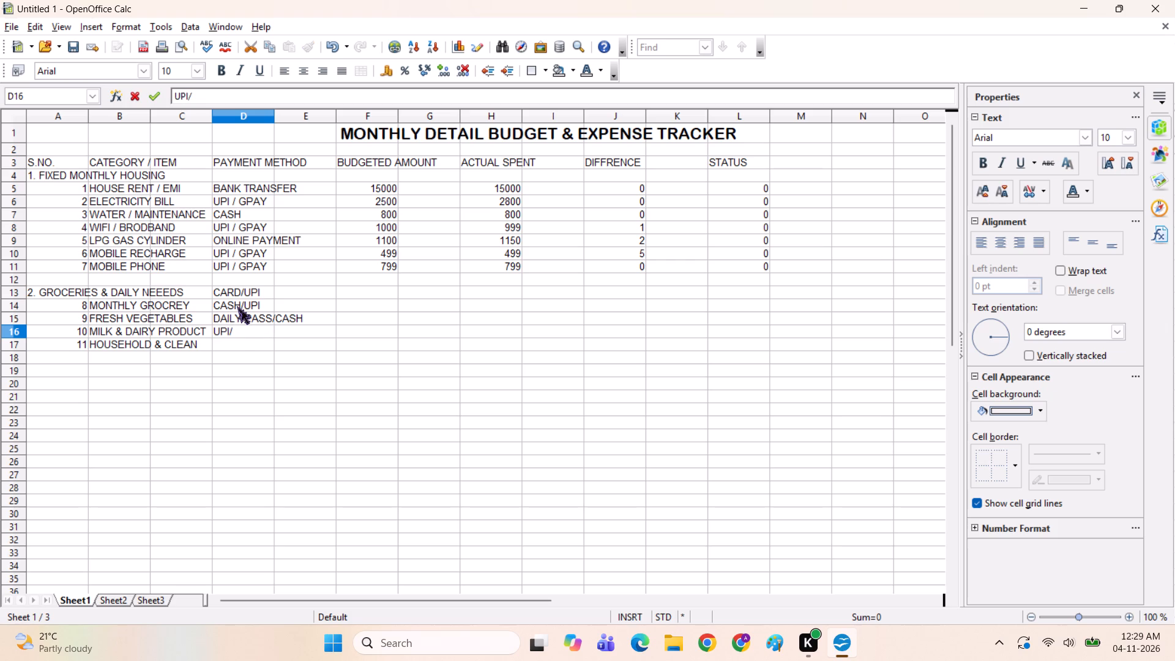
text(GPAY)
key(Left)
key(Right)
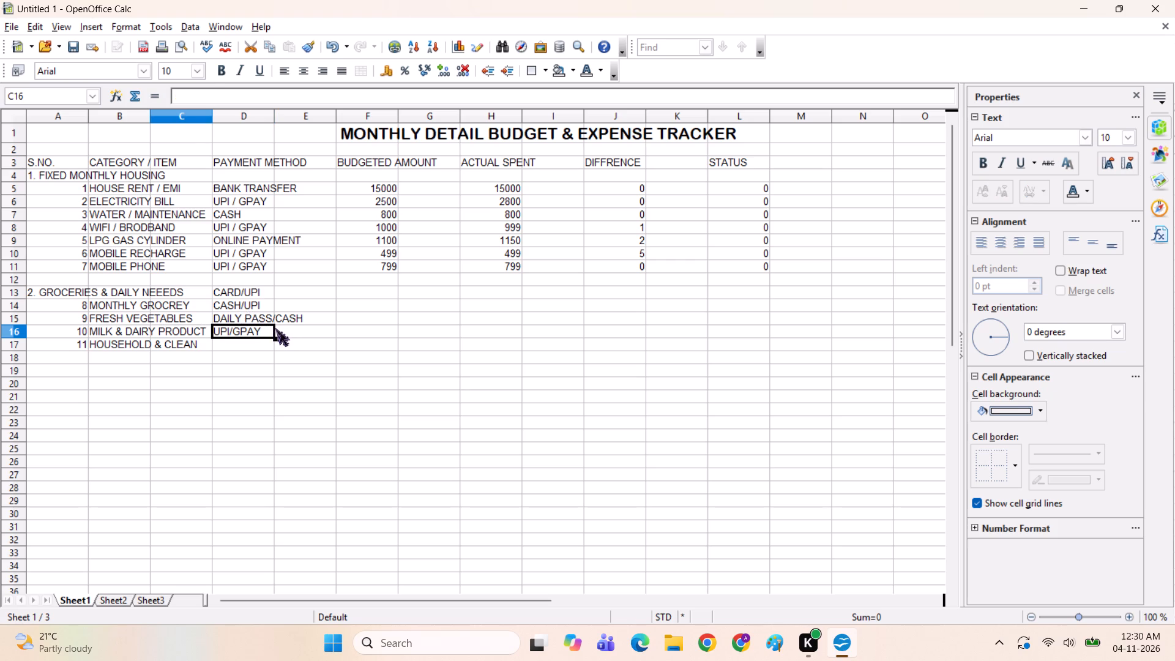
Move the four groceries payment methods down one row so they run from MONTHLY GROCREY to HOUSEHOLD & CLEAN.
drag(216, 288, 220, 292)
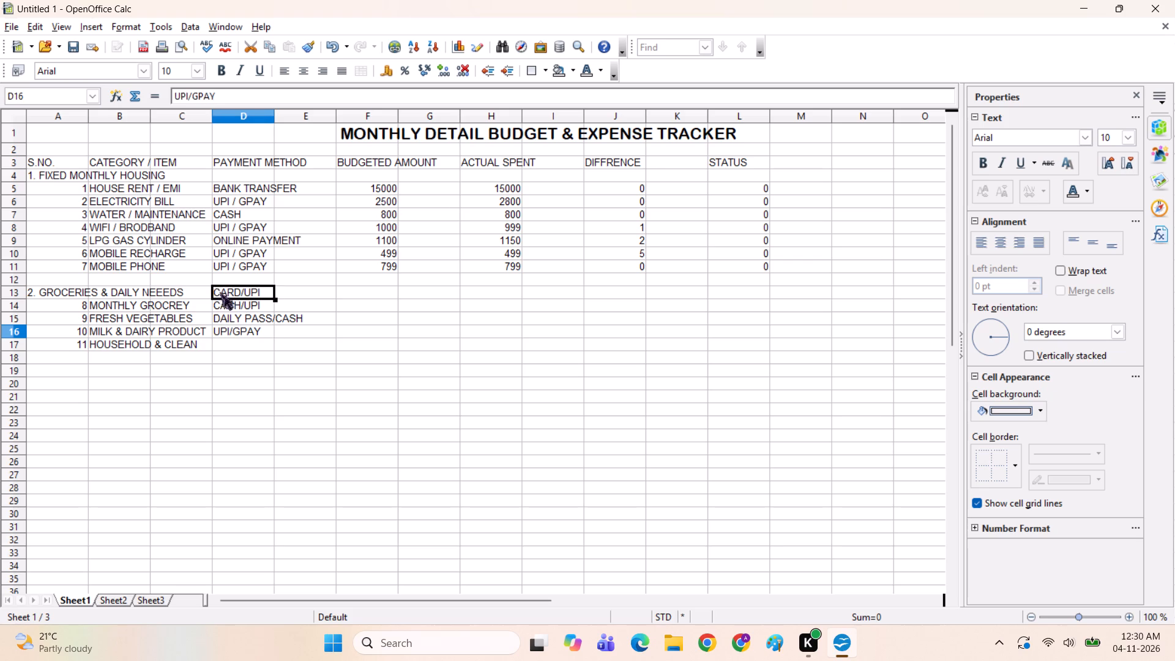
drag(220, 292, 246, 326)
right_click(246, 326)
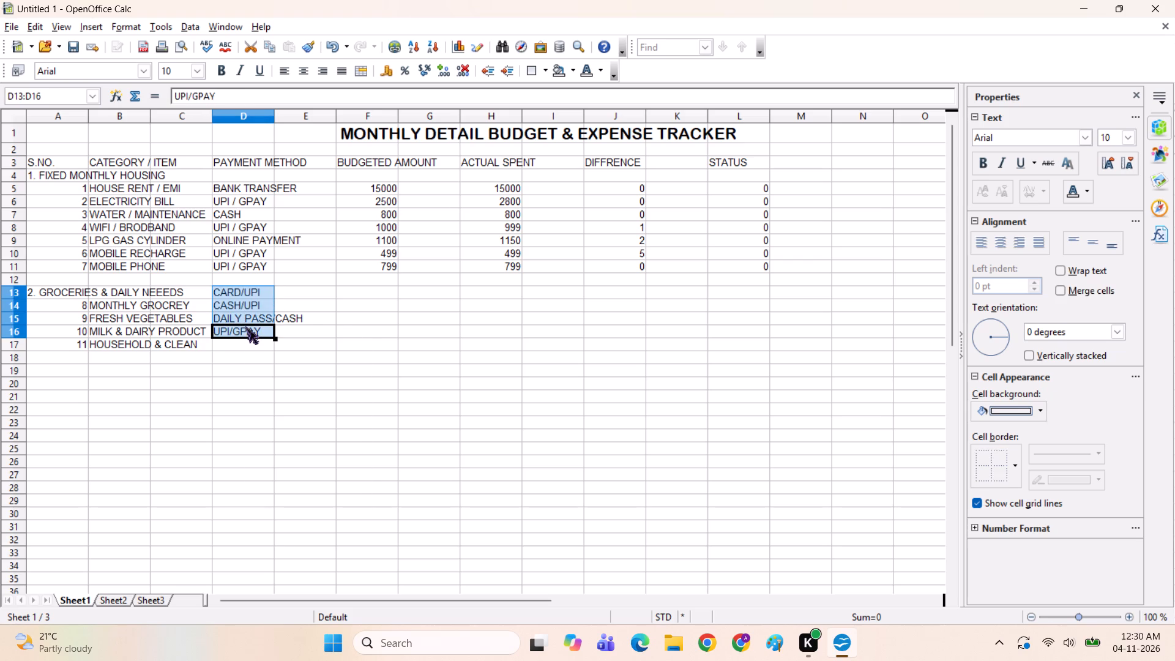
click(300, 467)
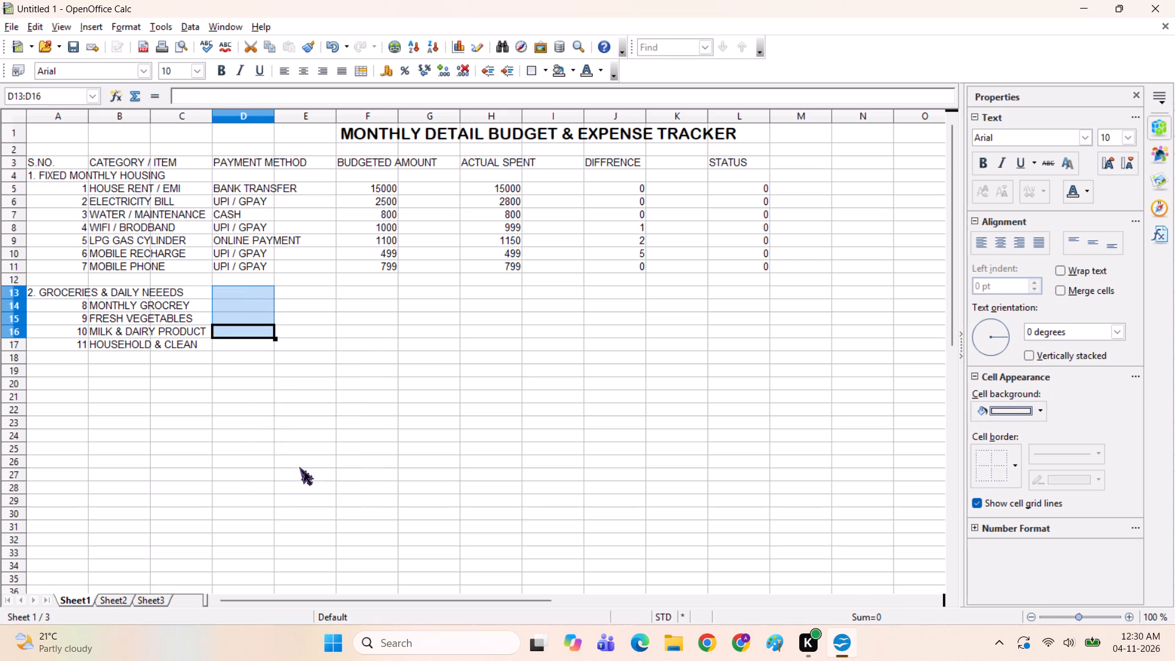
click(229, 306)
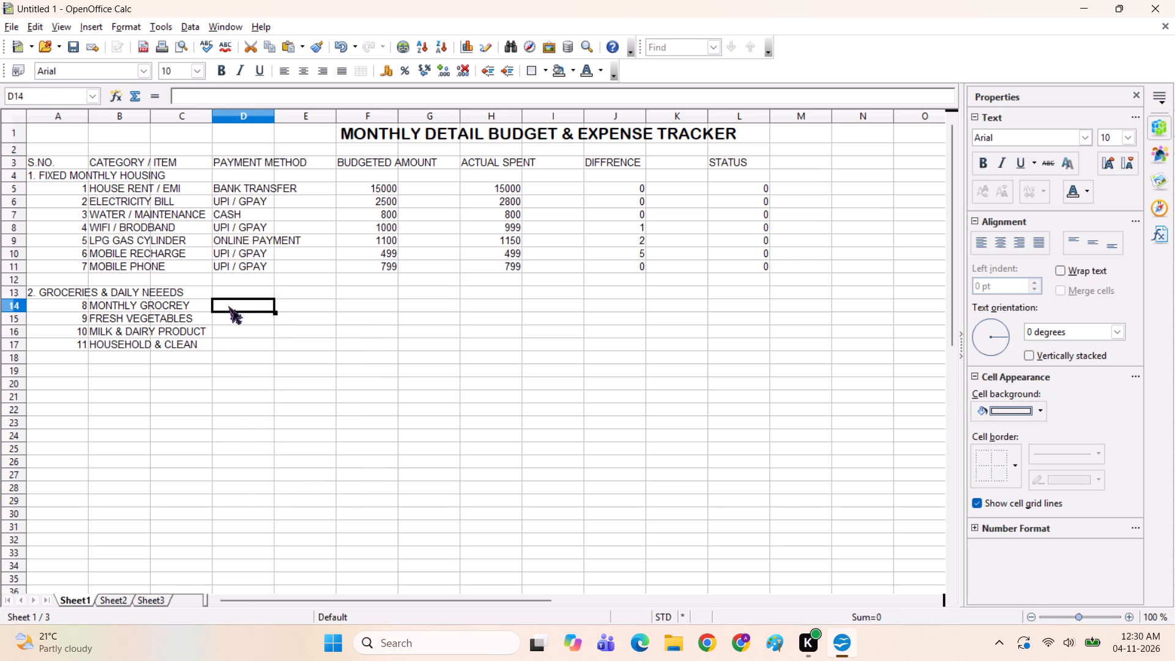
right_click(228, 306)
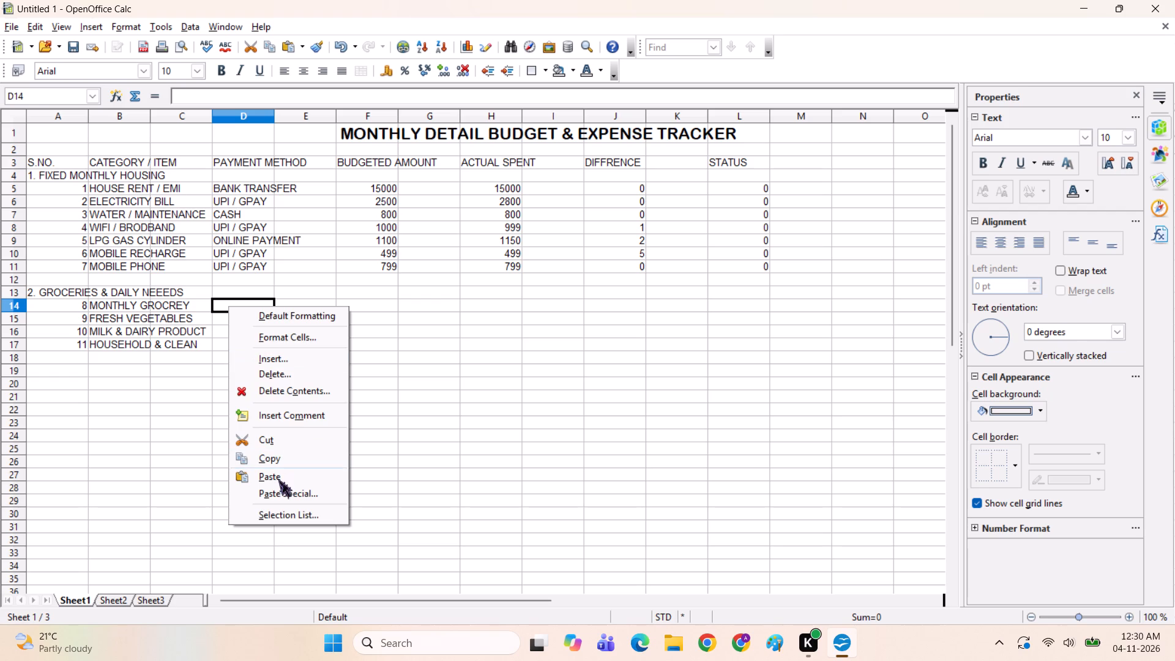
click(277, 483)
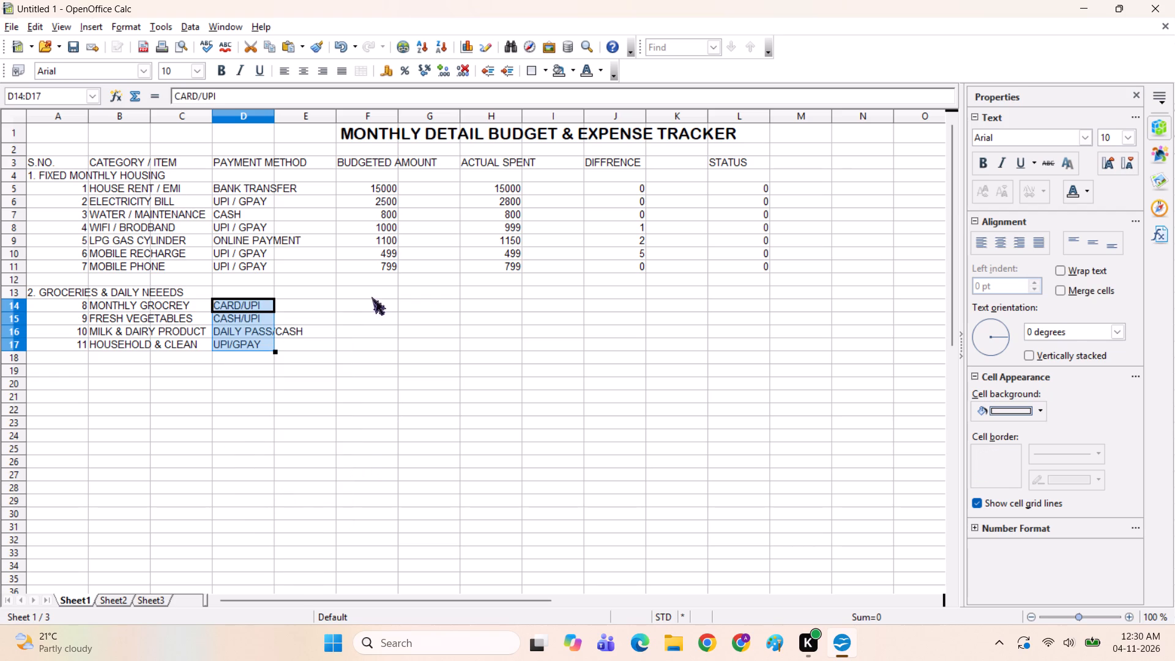
Enter budgeted amounts 8000, 3000, 2000 and 1200 for the groceries items with serial numbers 8 to 11.
click(369, 299)
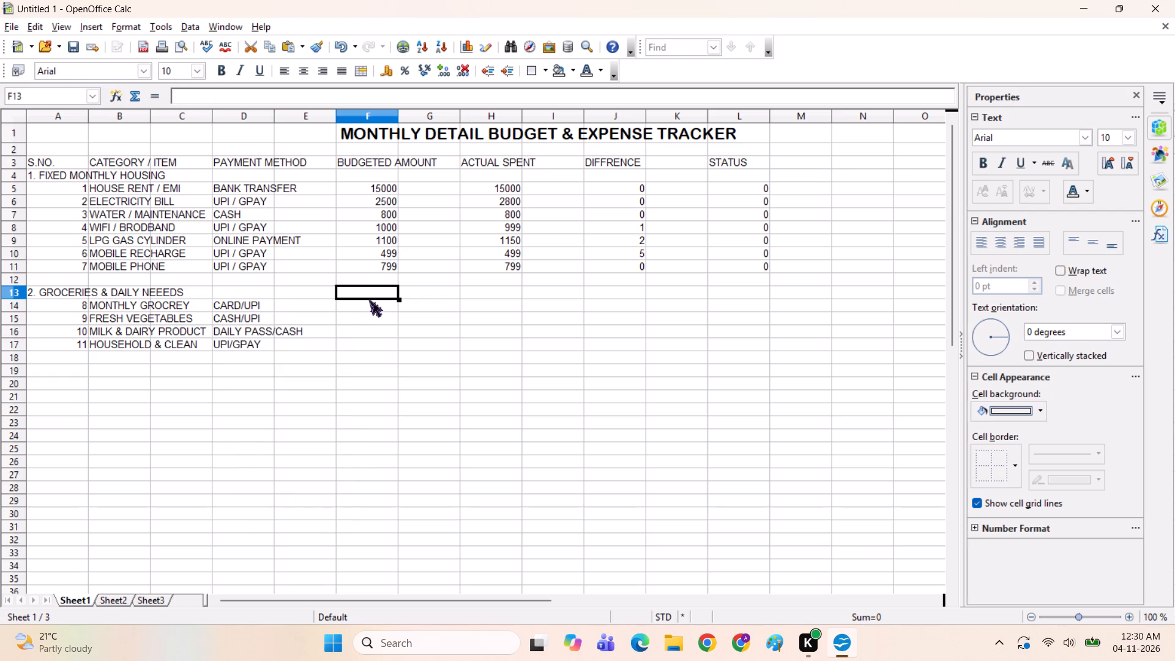
click(373, 311)
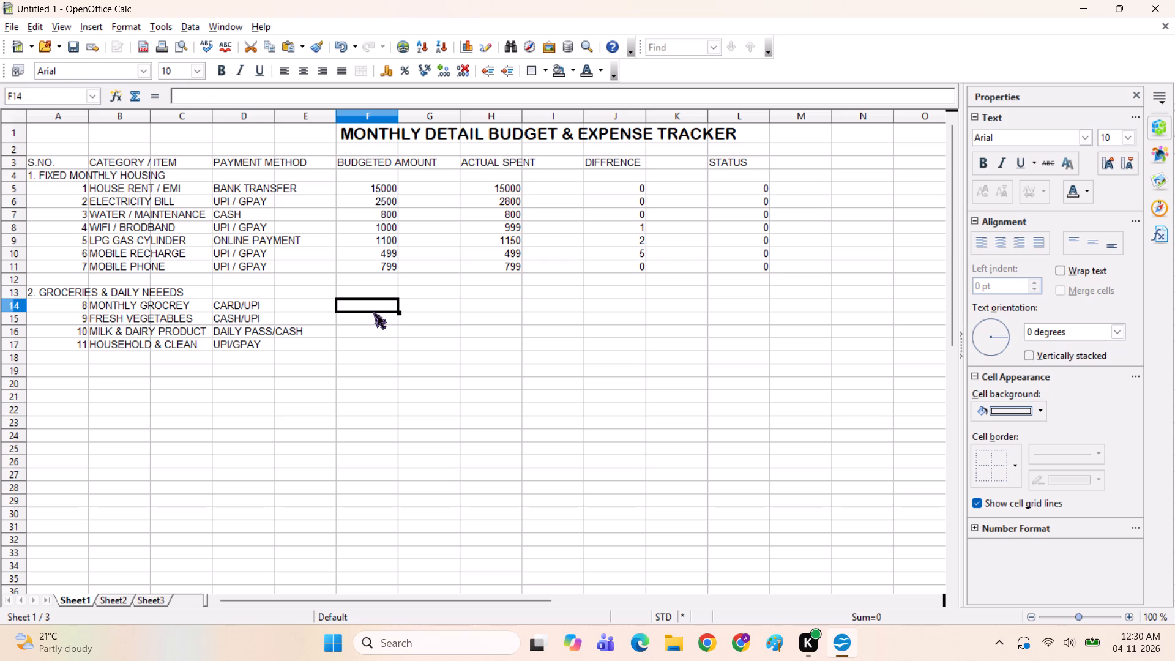
text(8000)
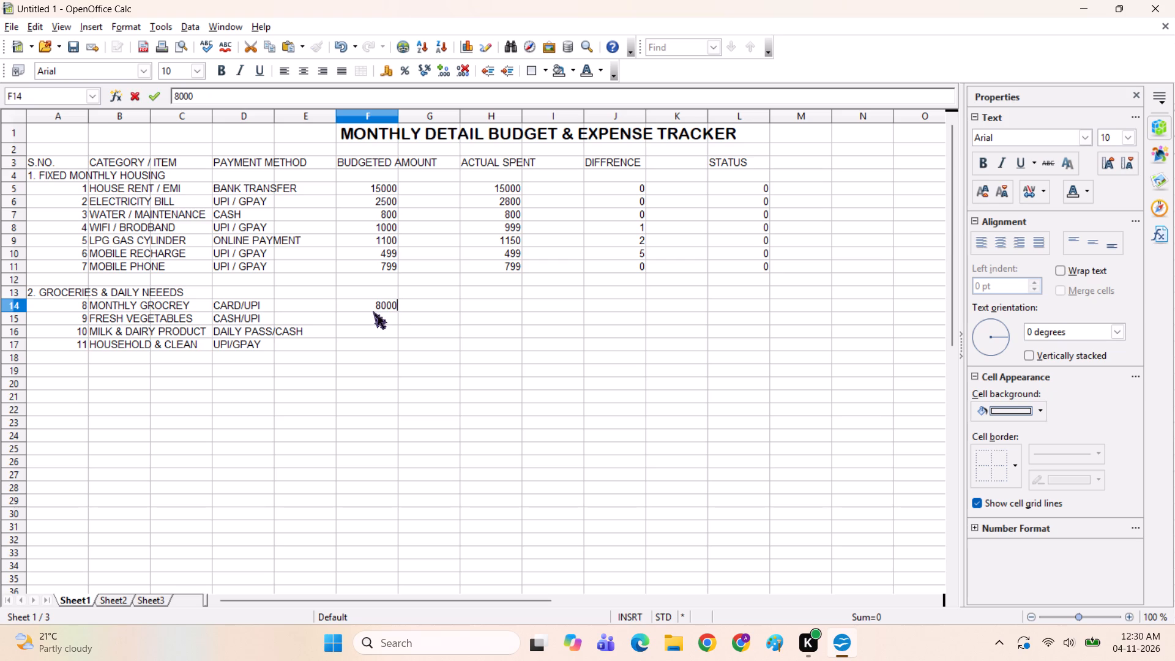
key(Down)
text(3000)
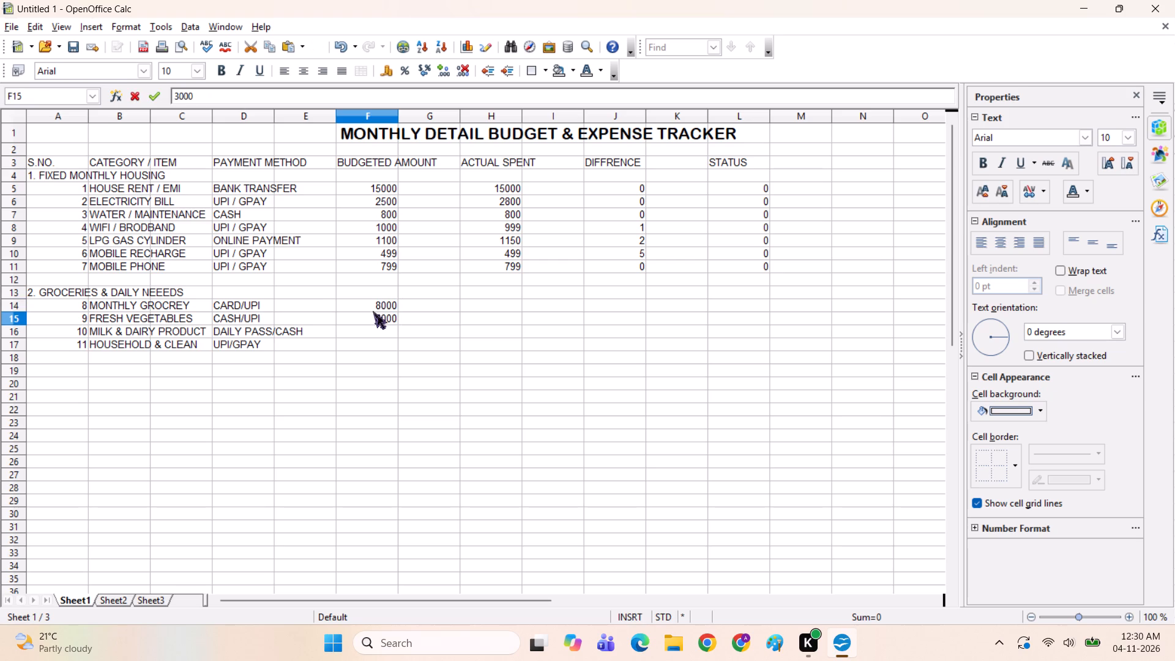
key(Down)
text(2000)
key(Down)
text(1000)
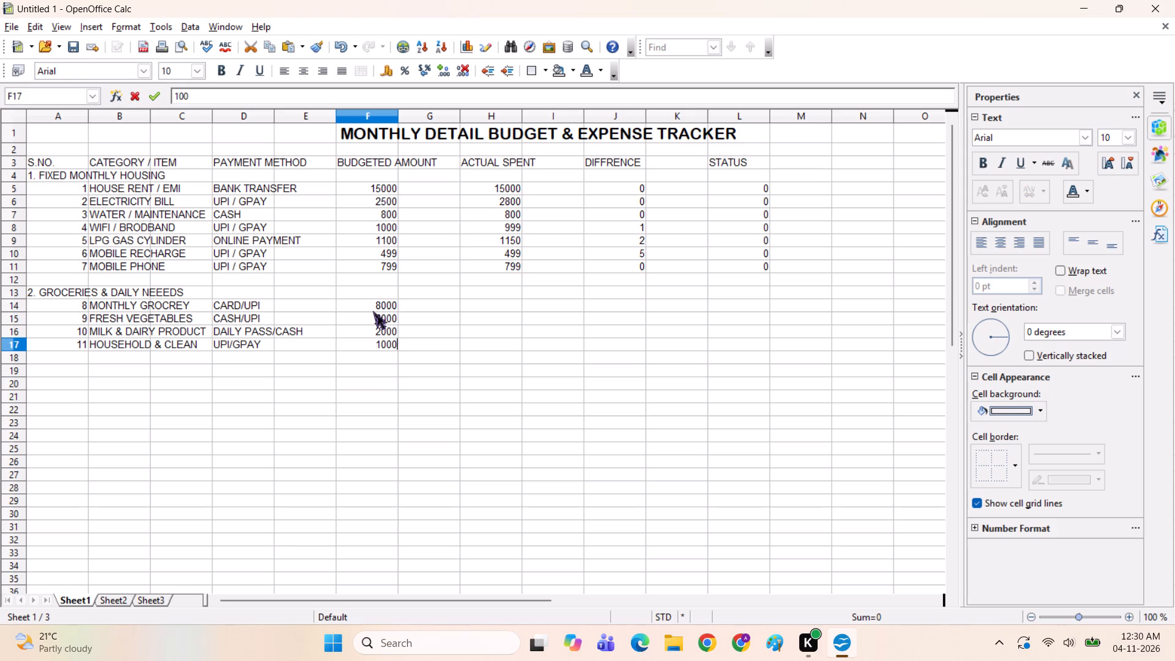
key(BackSpace)
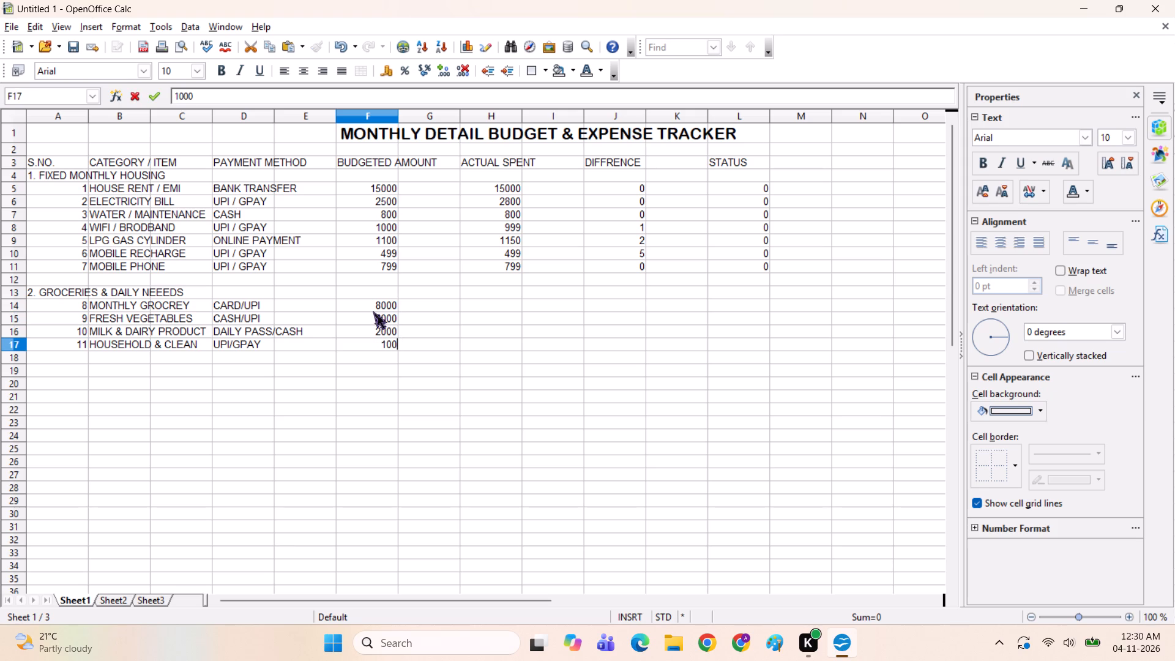
key(BackSpace)
key(BackSpace)
text(200)
key(Right)
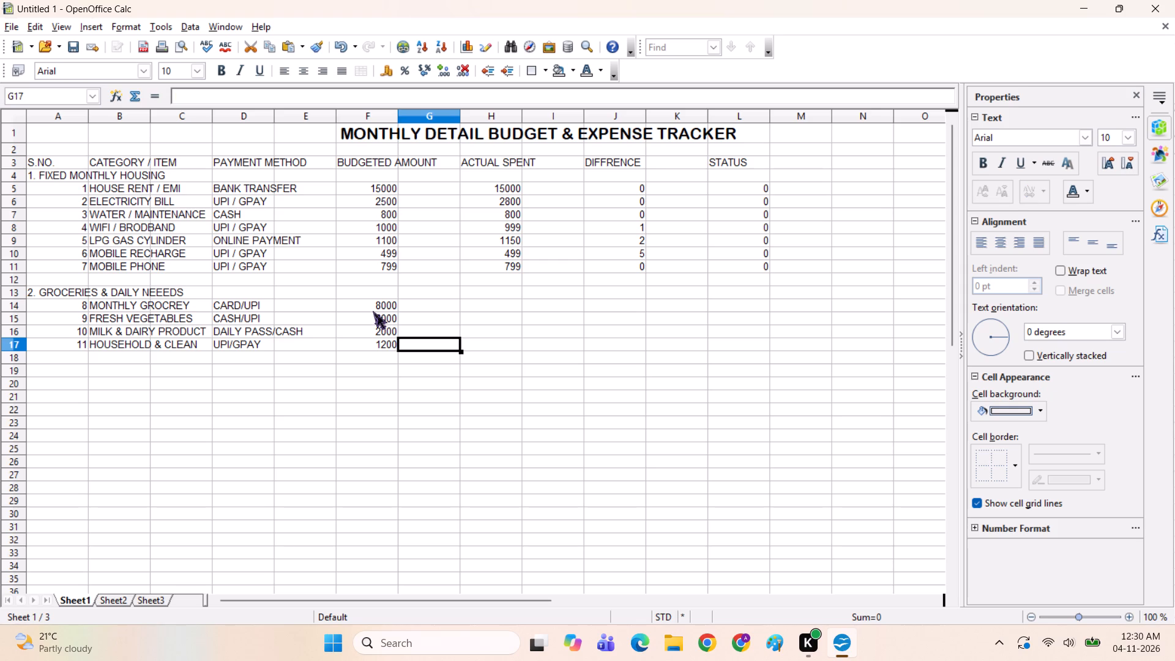
Enter actual spent amounts 7500, 3200, 2100 and 950 for the groceries items with serial numbers 8 to 11.
key(Right)
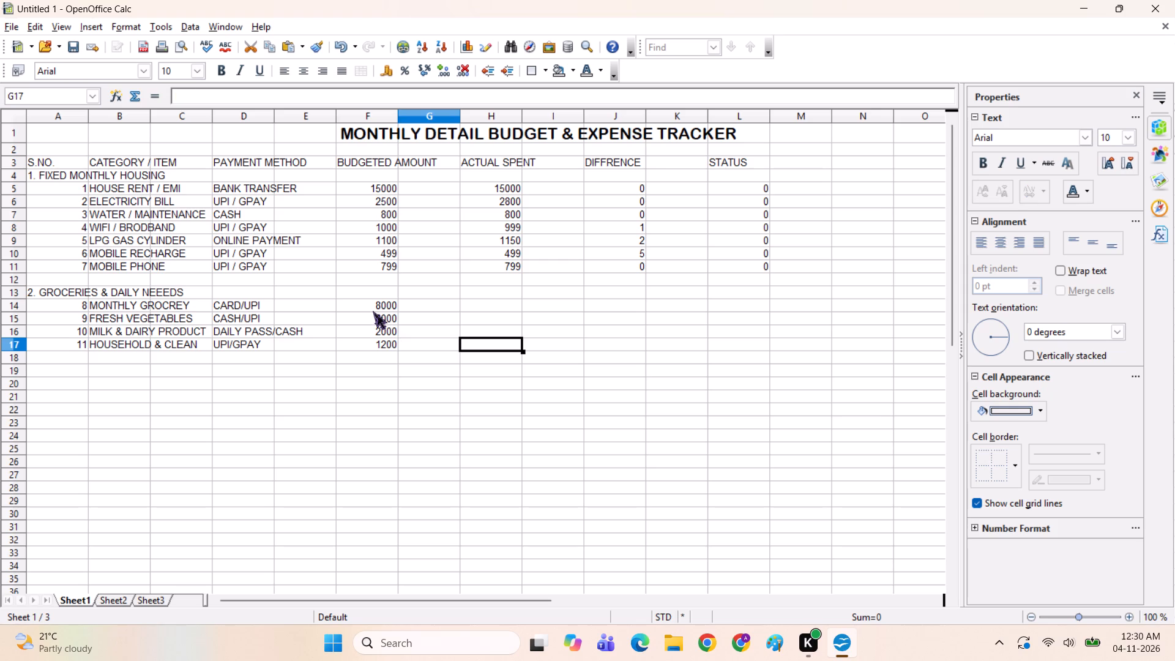
key(Up)
key(Up)
key(Up)
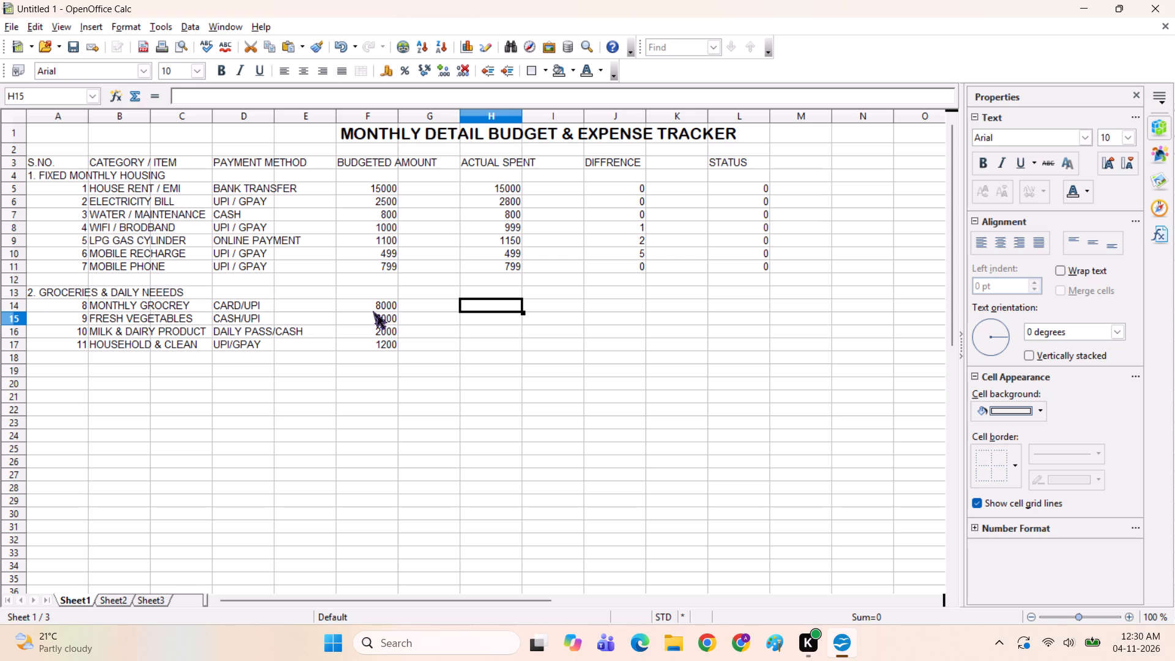
text(7500)
key(Down)
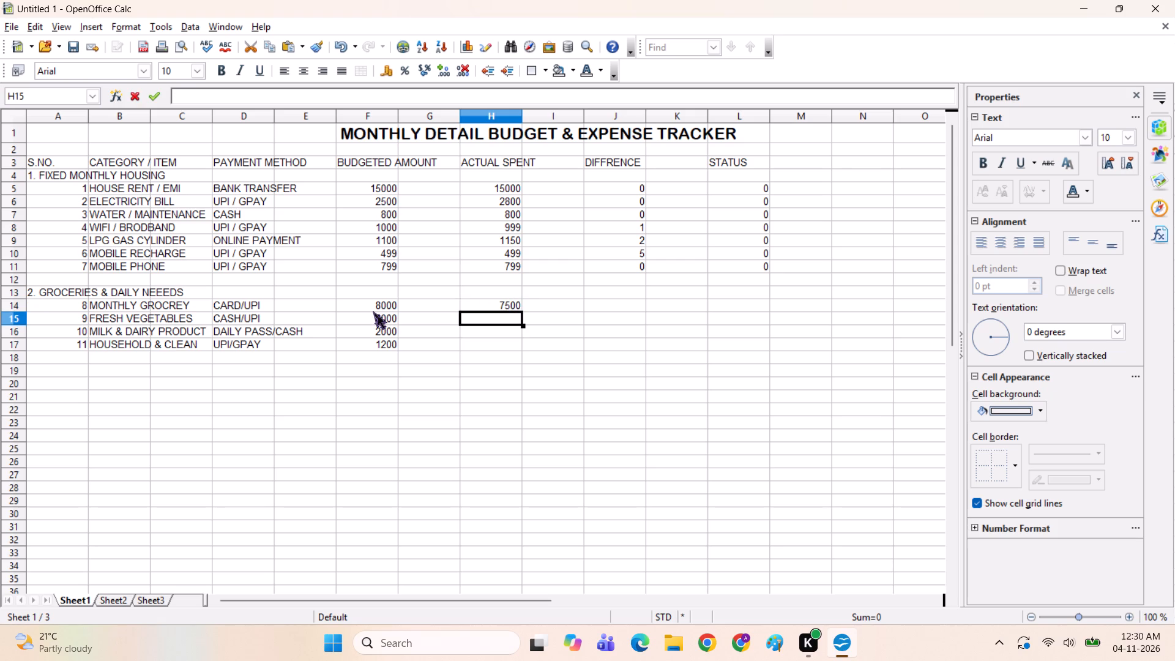
text(31)
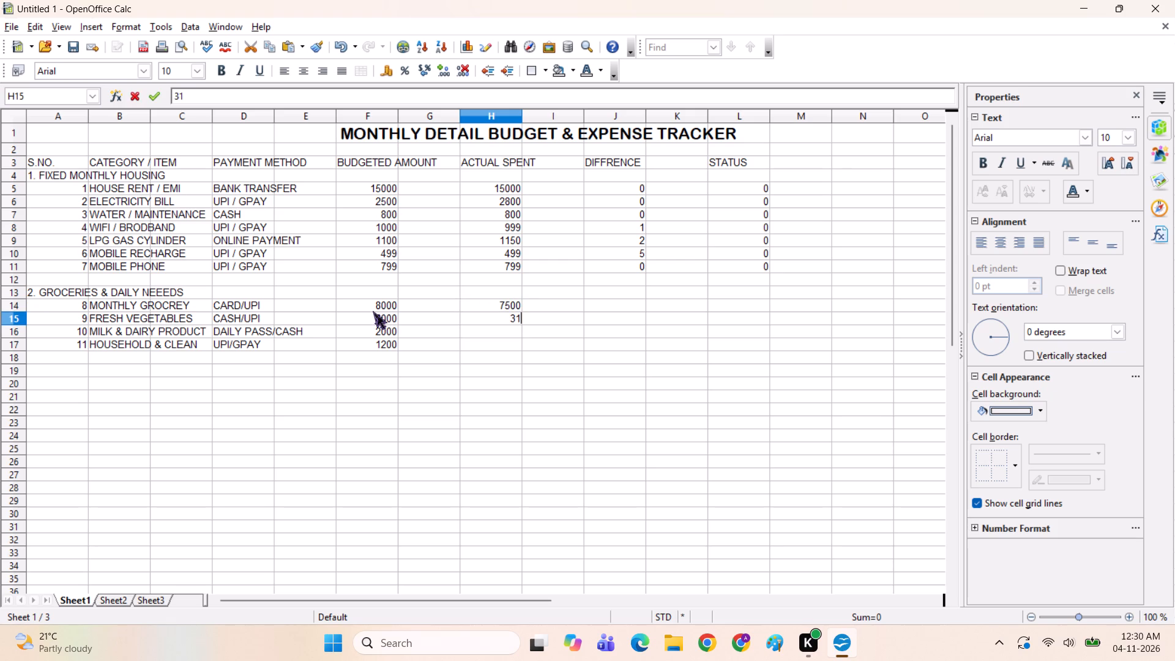
key(BackSpace)
text(200)
key(Down)
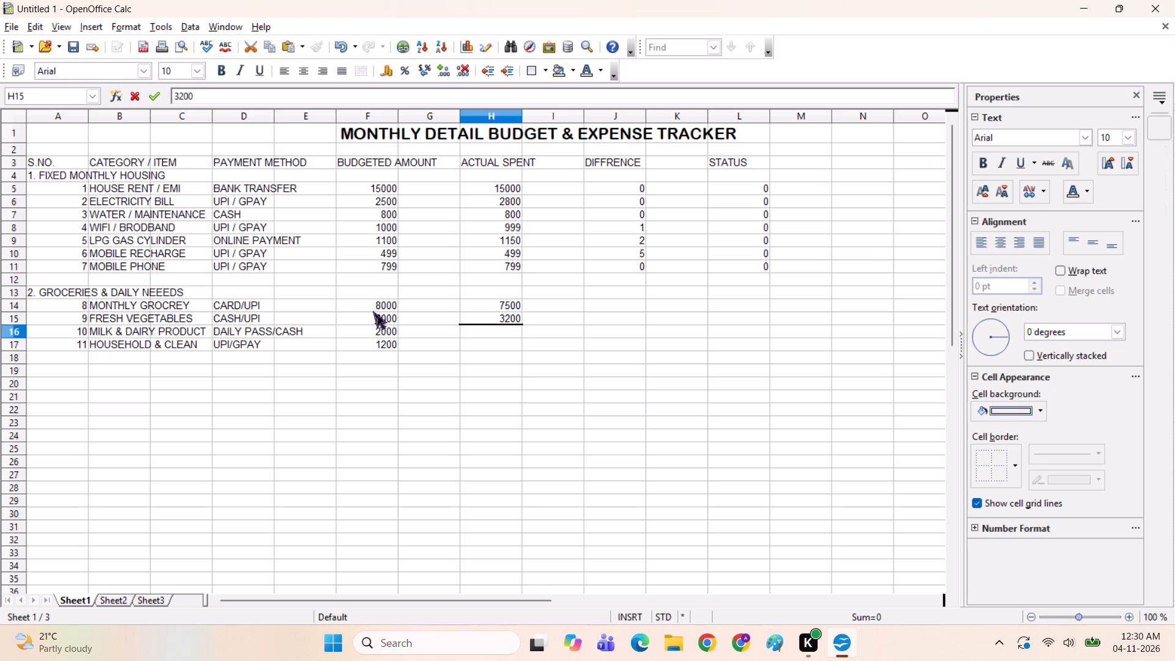
text(2100)
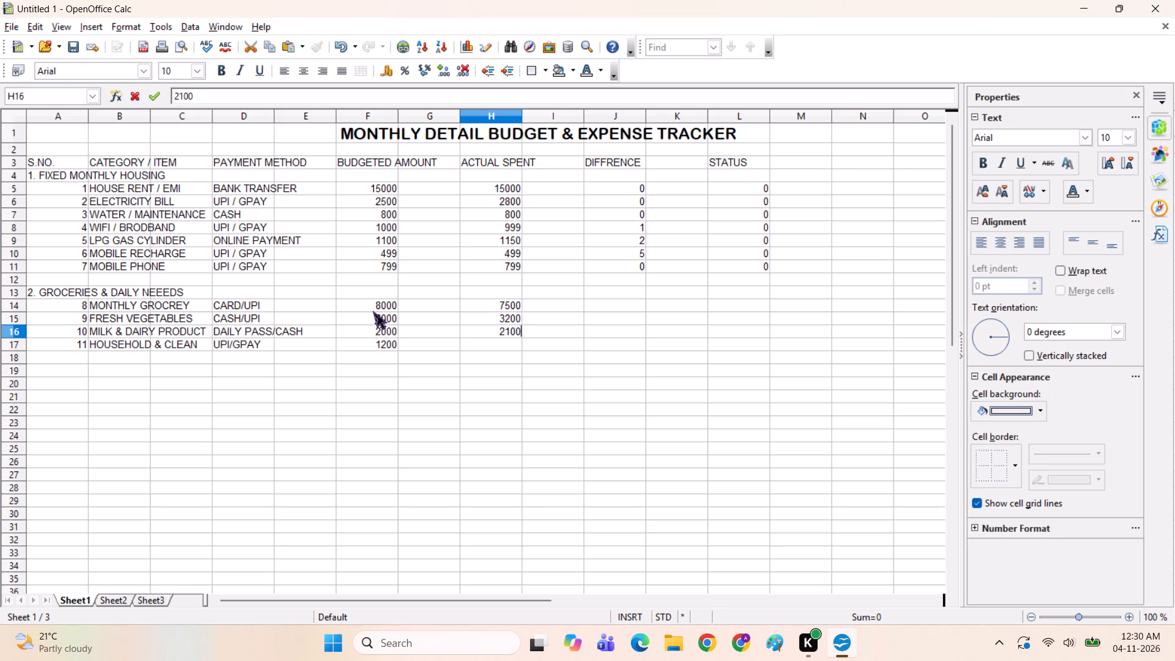
key(Down)
text(950)
key(Down)
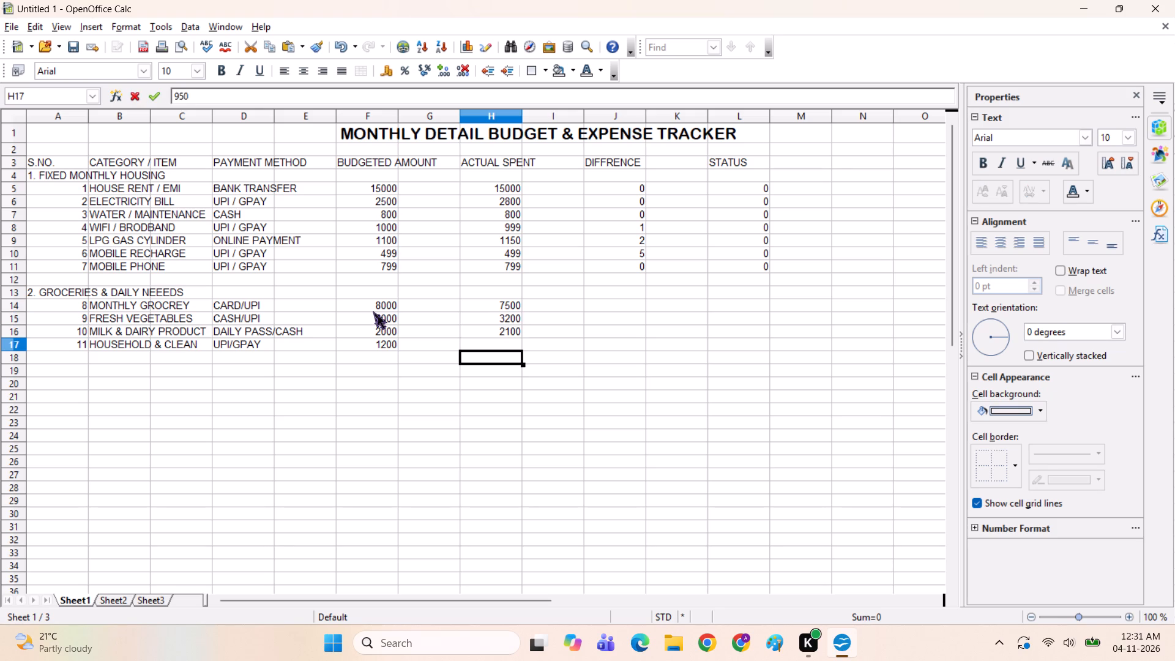
Enter 0 as the difference for each of the four groceries items, serial numbers 8 to 11.
key(Right)
key(Right)
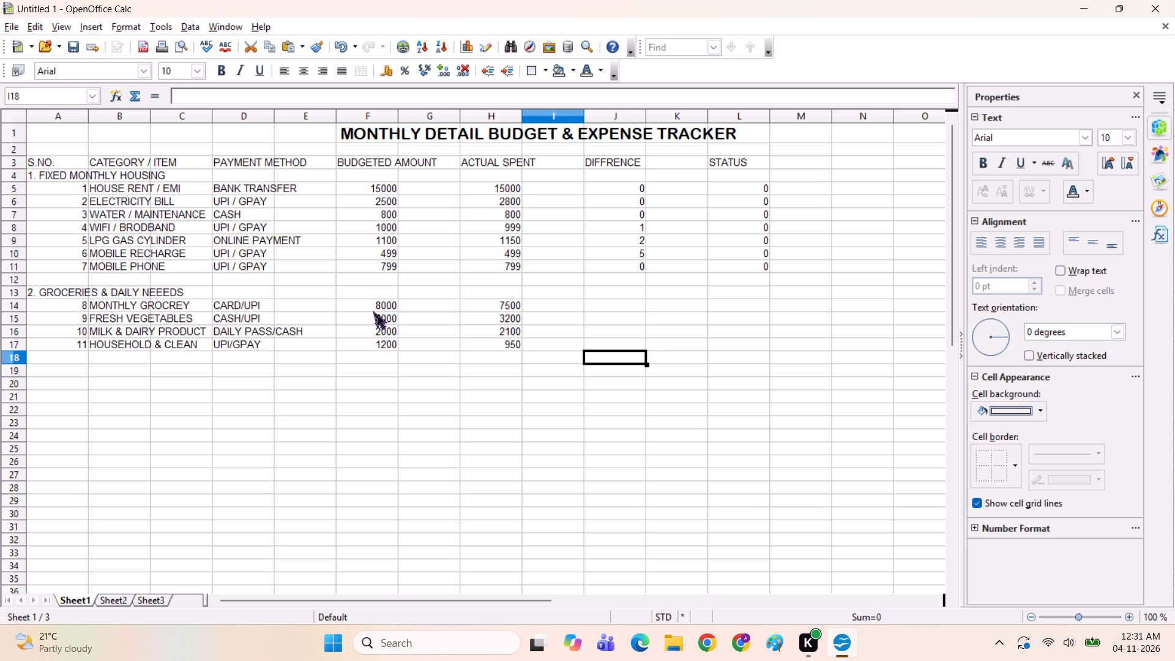
key(Up)
key(Up)
key(Up)
key(Up)
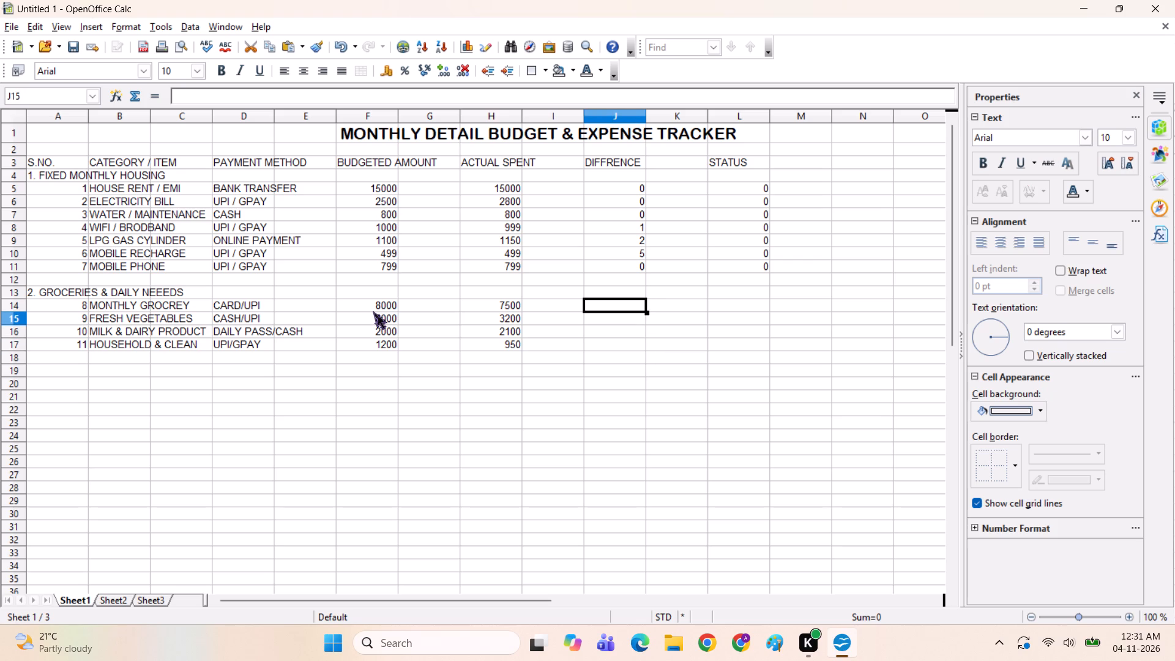
key(0)
key(Down)
key(0)
key(Down)
key(0)
key(Down)
key(0)
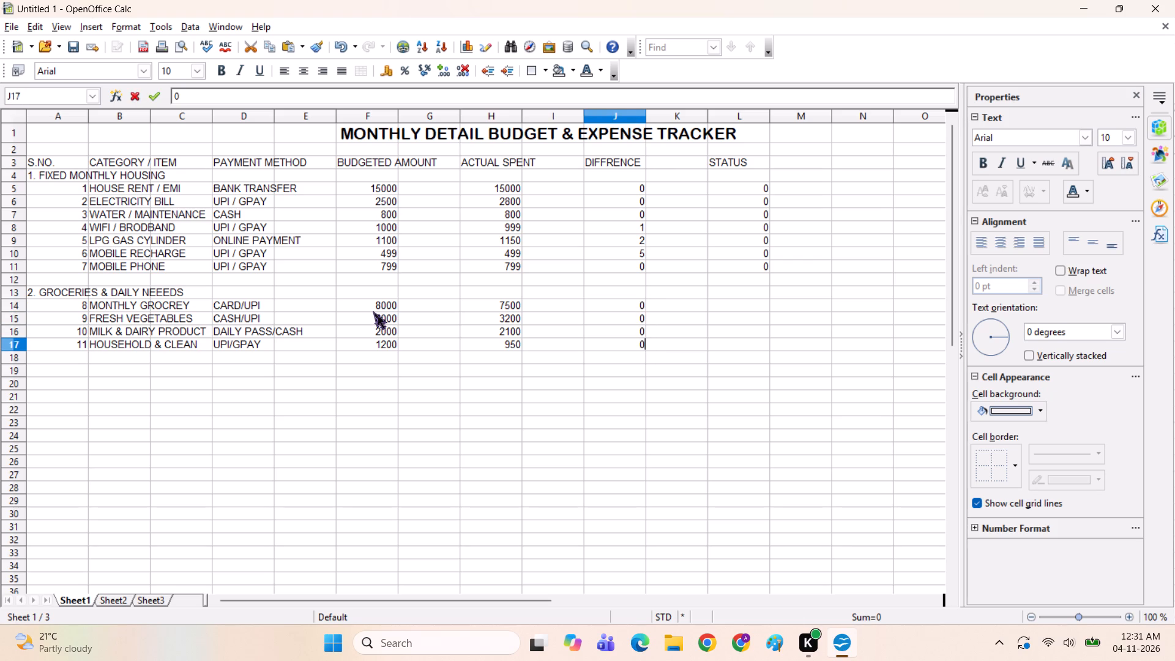
key(Right)
Enter 0 as the status for each of the four groceries items, serial numbers 8 to 11.
key(Right)
key(Right)
key(Left)
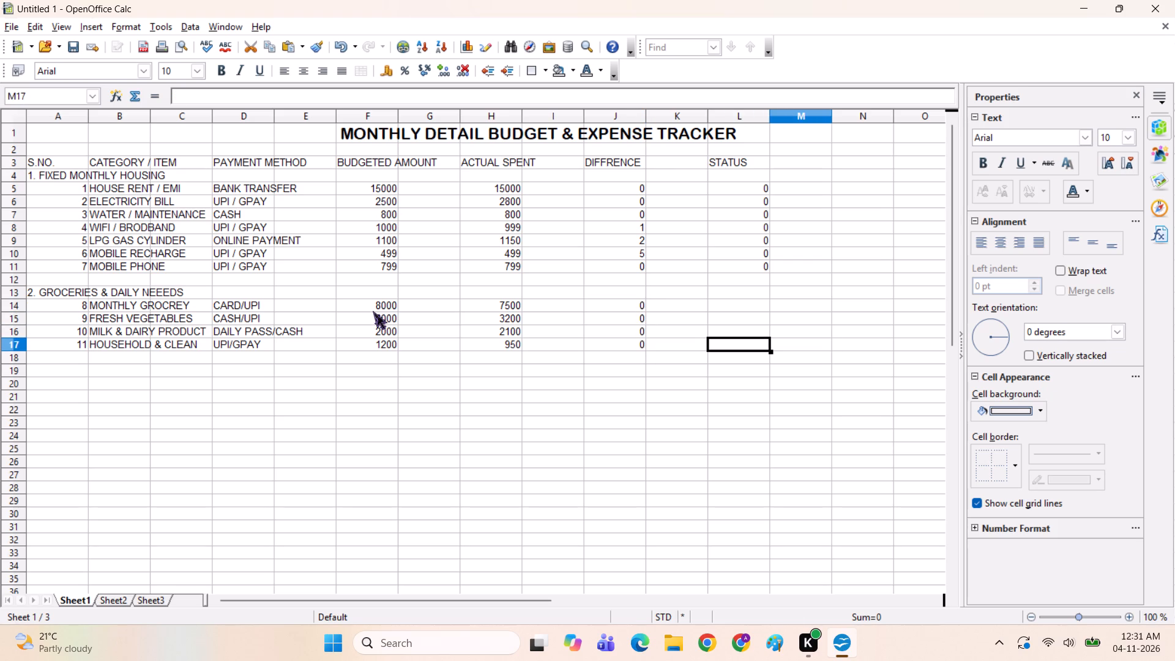
key(Up)
key(Up)
key(Up)
key(0)
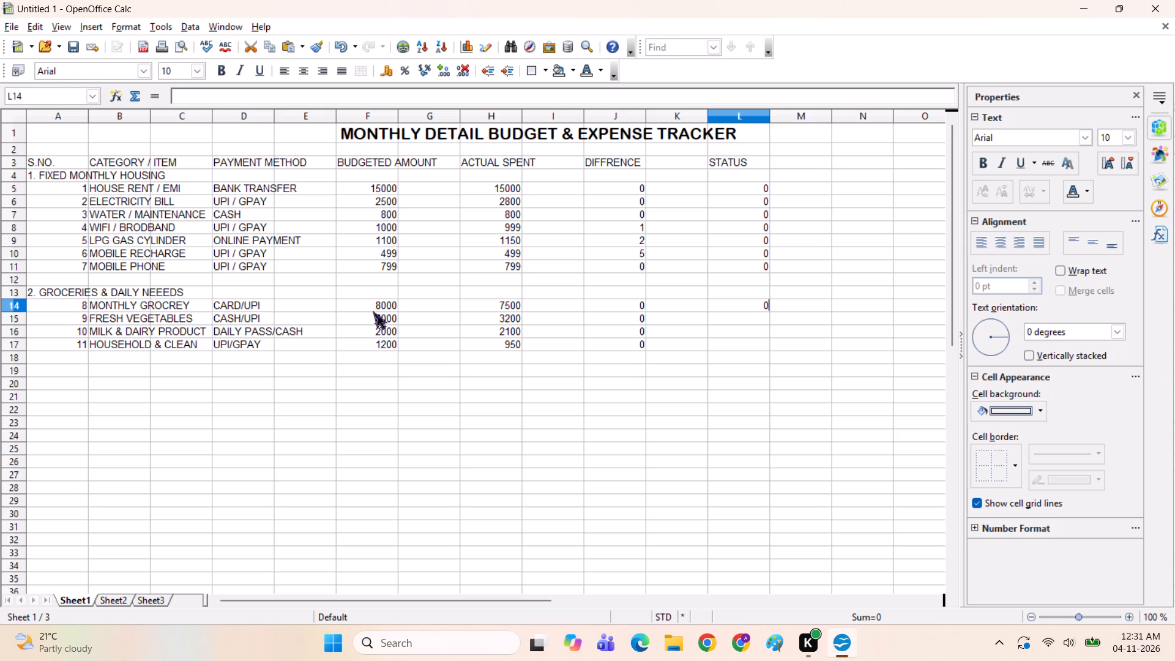
key(Down)
key(0)
key(Down)
key(0)
key(Down)
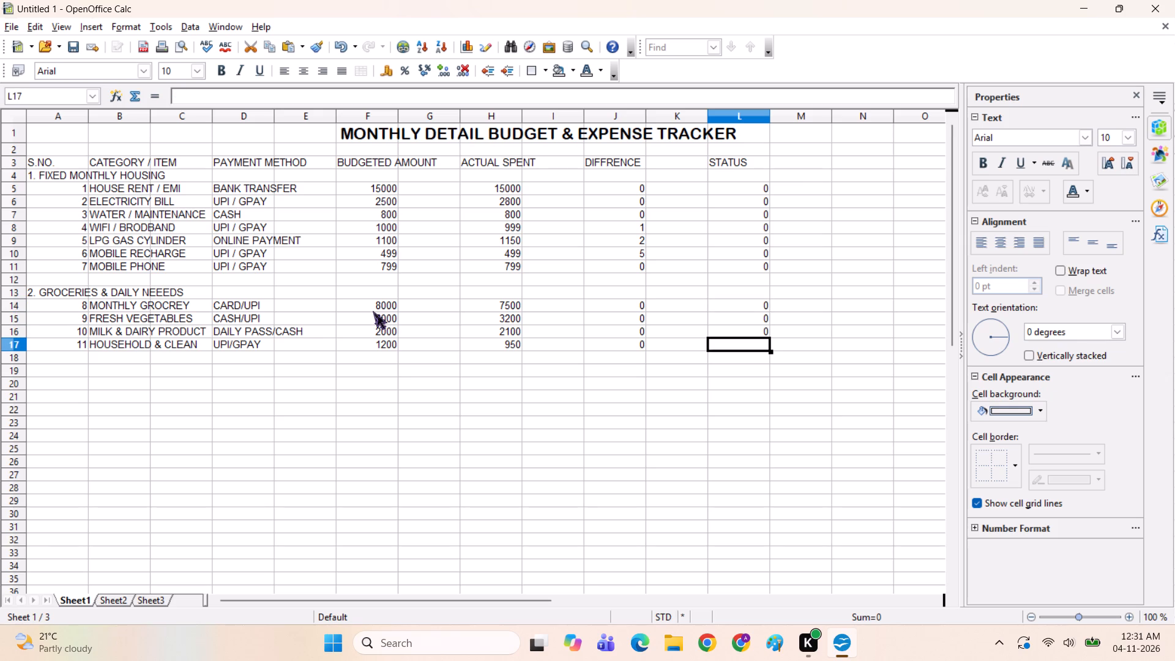
key(0)
key(Down)
Enter the section heading "3. TRANSPOTRATION & FUEL" in the S.NO. column at row 19, leaving one blank row below the groceries section.
key(Down)
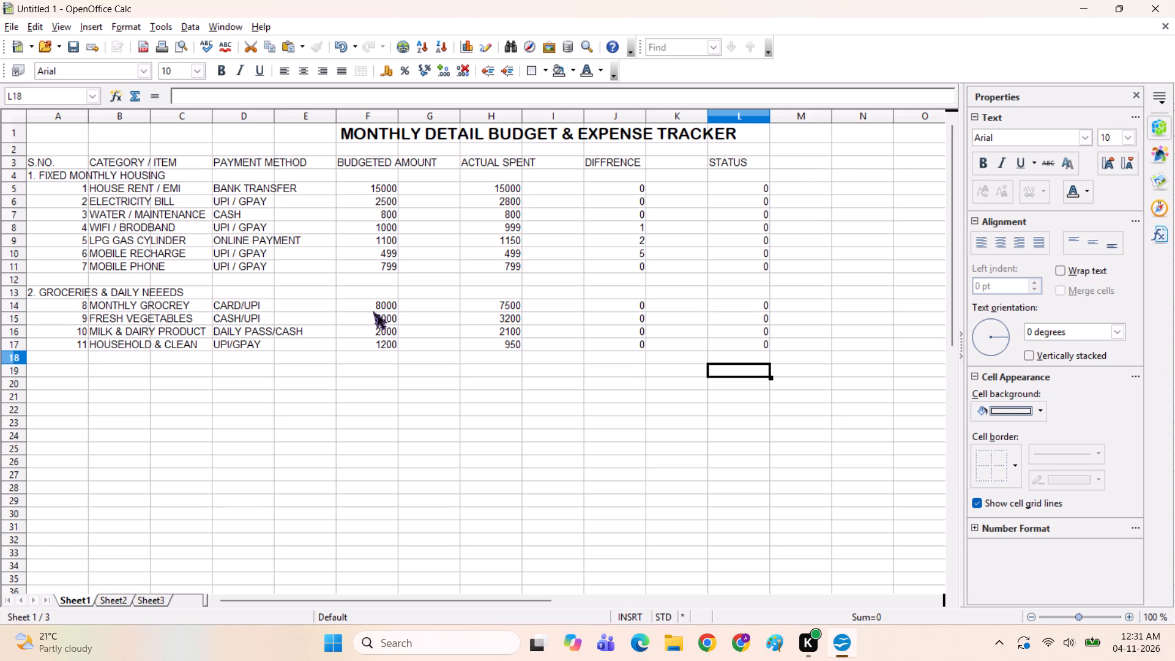
key(Left)
key(Left)
key(Left)
key(Left)
key(Left)
key(Left)
key(Left)
key(Left)
key(Left)
key(Left)
key(Left)
key(Left)
key(Left)
key(Left)
key(Left)
key(Left)
key(Left)
key(Left)
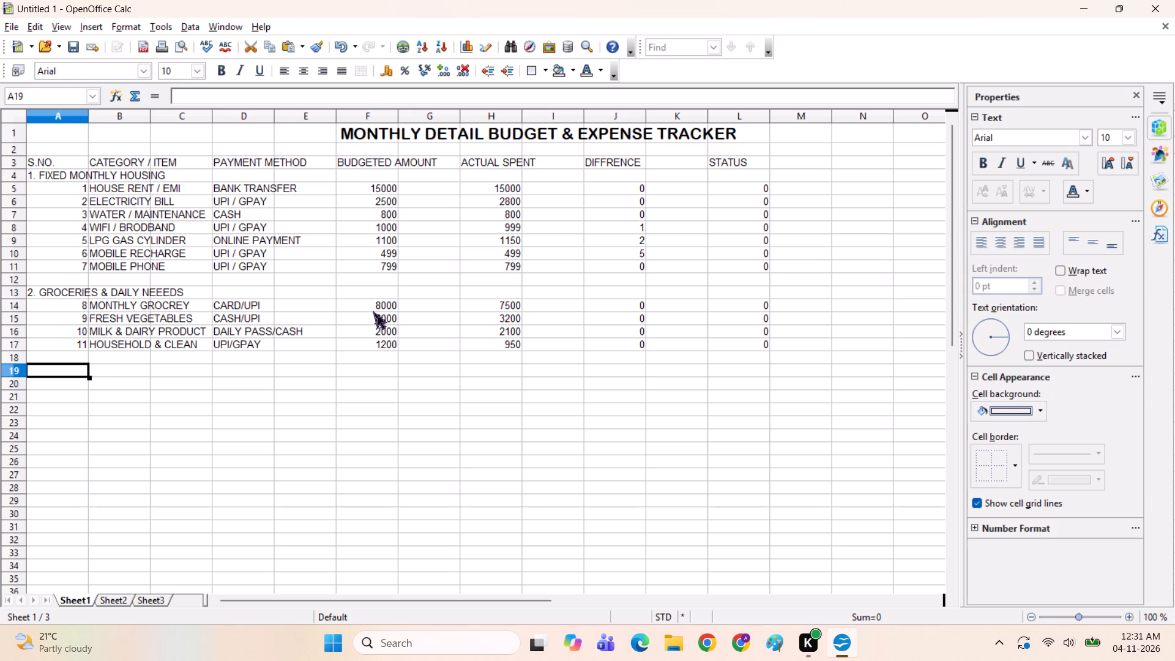
key(3)
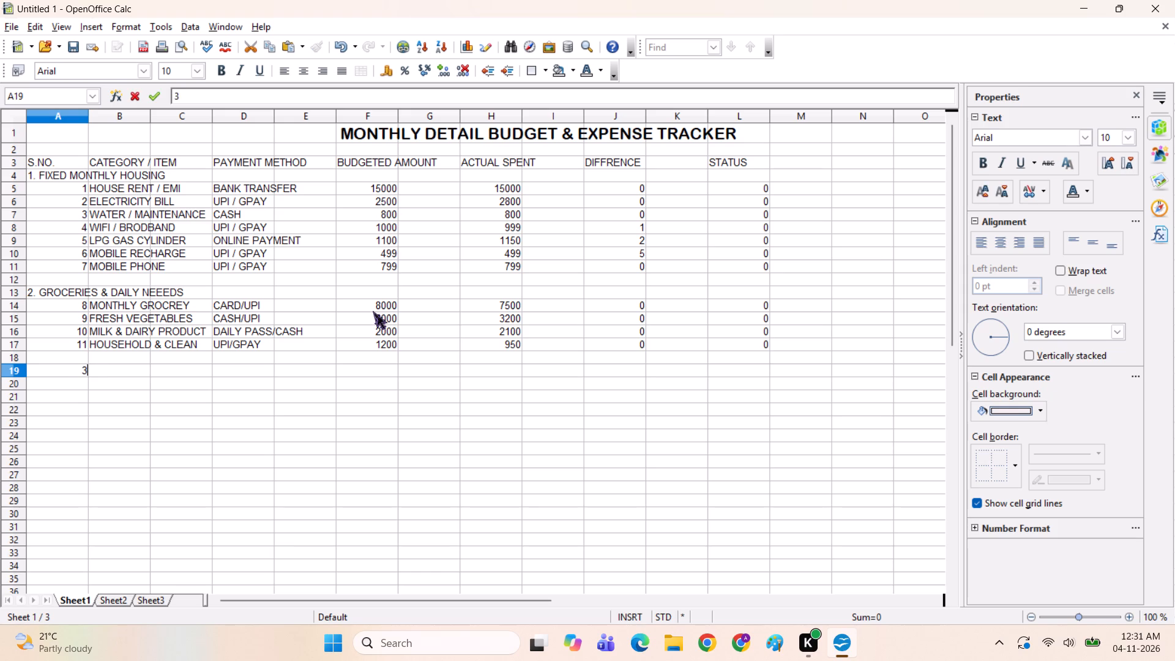
key(period)
key(space)
text(TRANSPOTRATION)
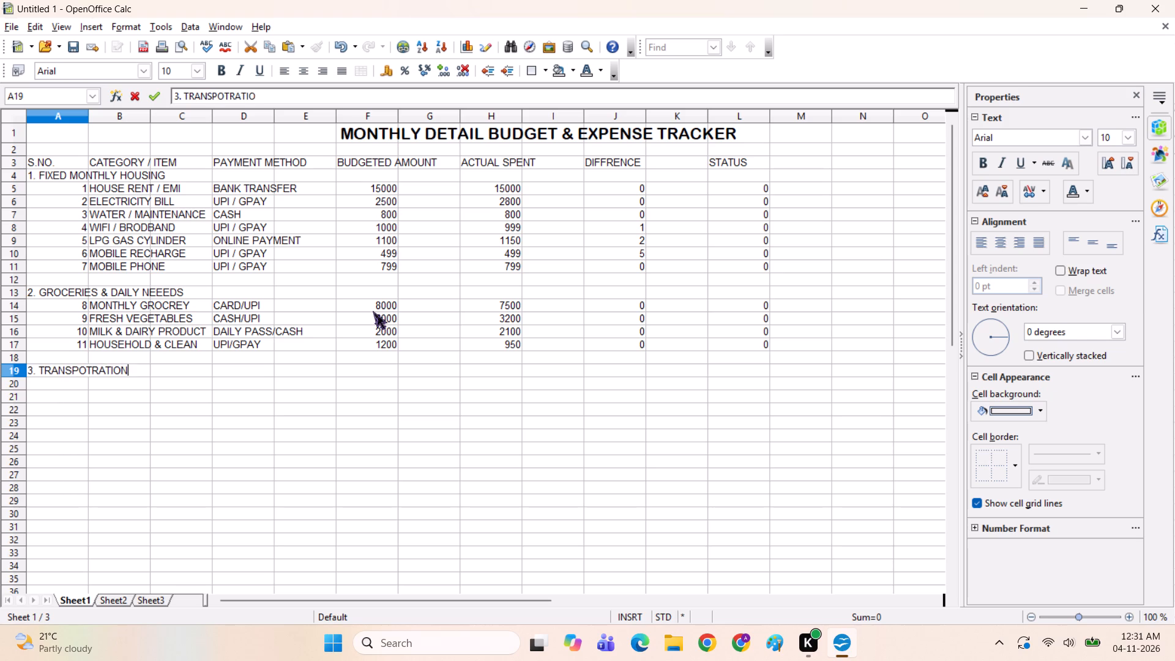
key(space)
key(shift+ampersand)
key(space)
text(FUEL)
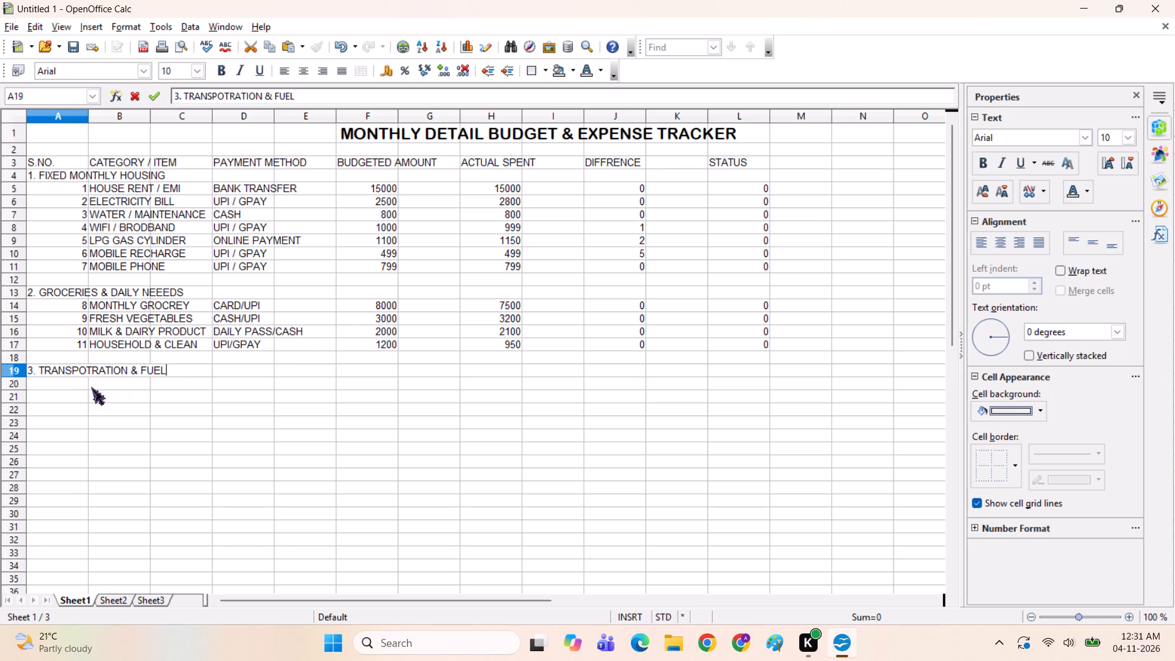
Enter serial numbers 12, 13 and 14 below the transport and fuel heading, in rows 20 to 22.
click(73, 382)
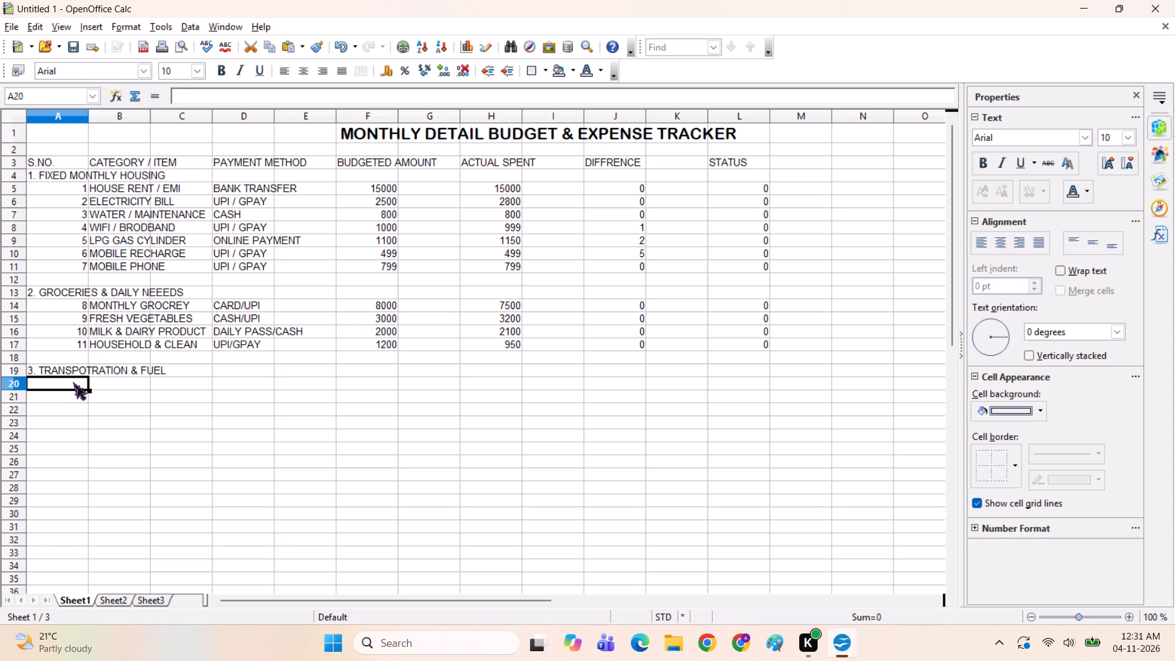
text(12)
key(Down)
text(13)
key(Down)
text(14)
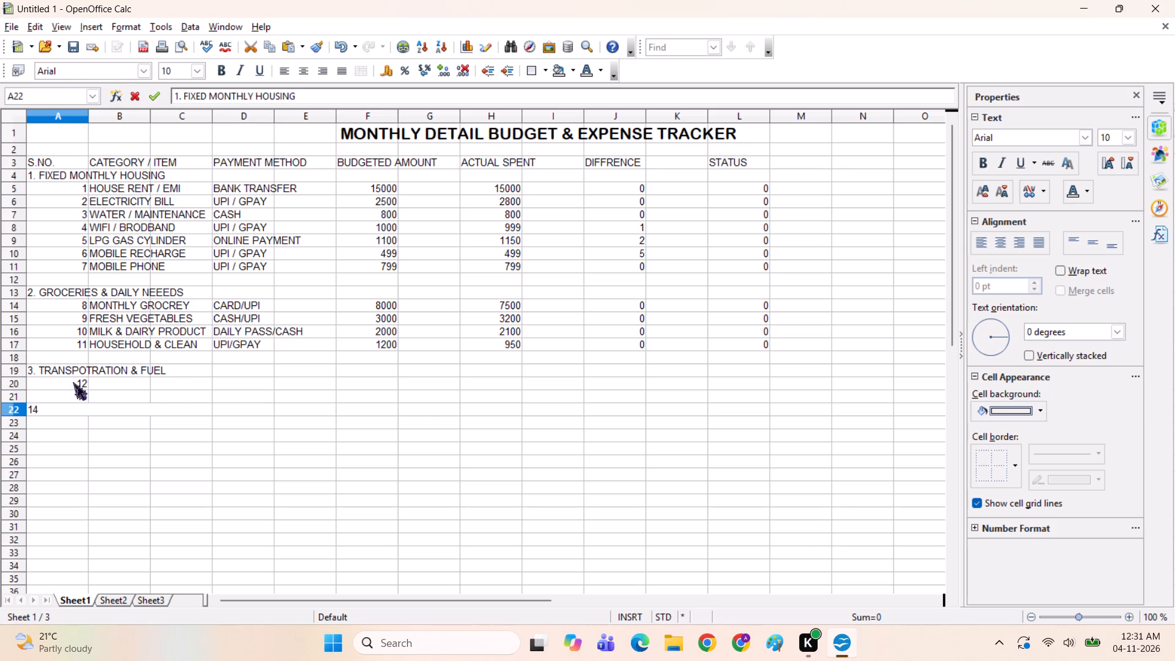
key(Down)
Enter "PETROL & VEHICLE" as the category item for serial number 12.
key(Right)
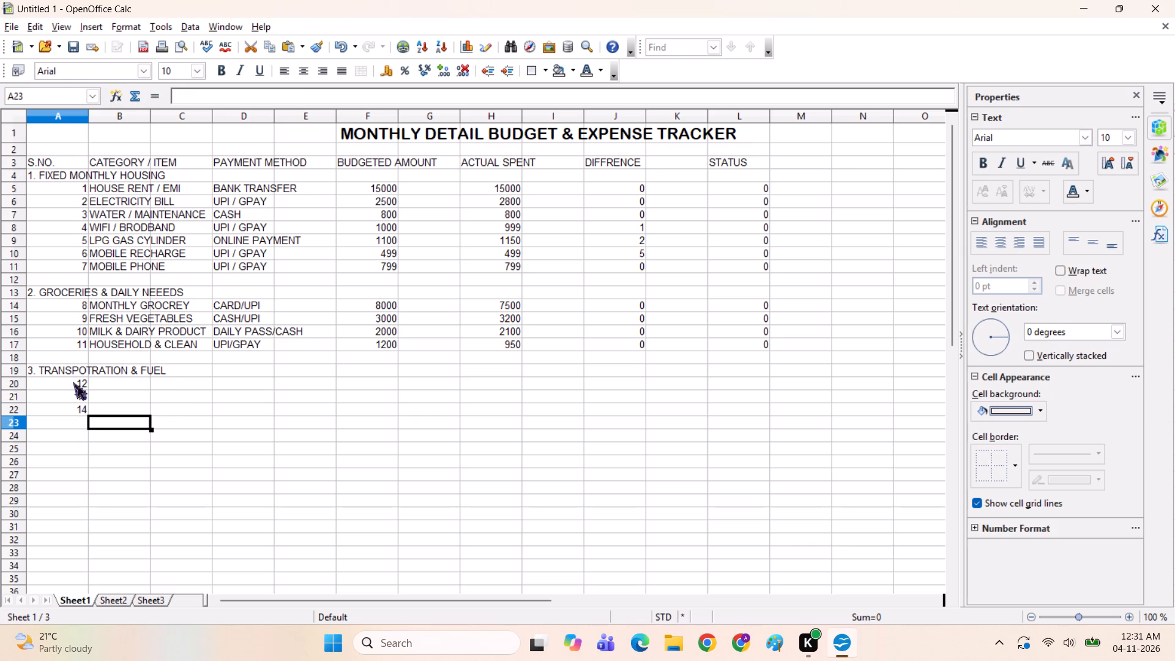
key(Up)
key(Up)
key(Up)
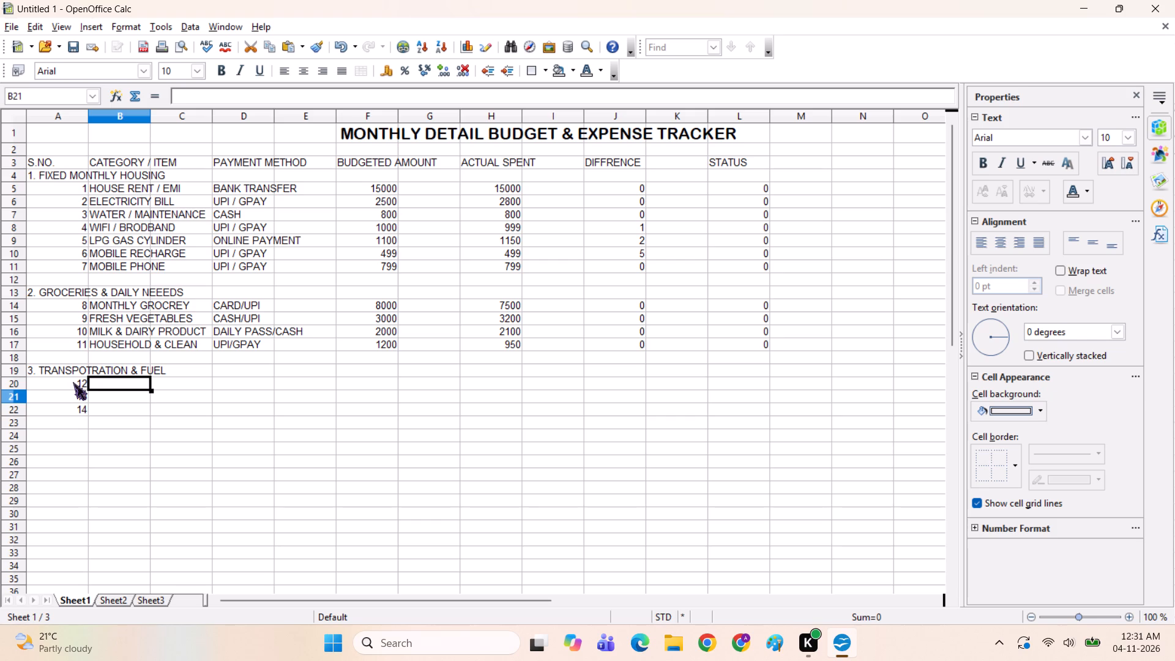
text(PETROL)
key(space)
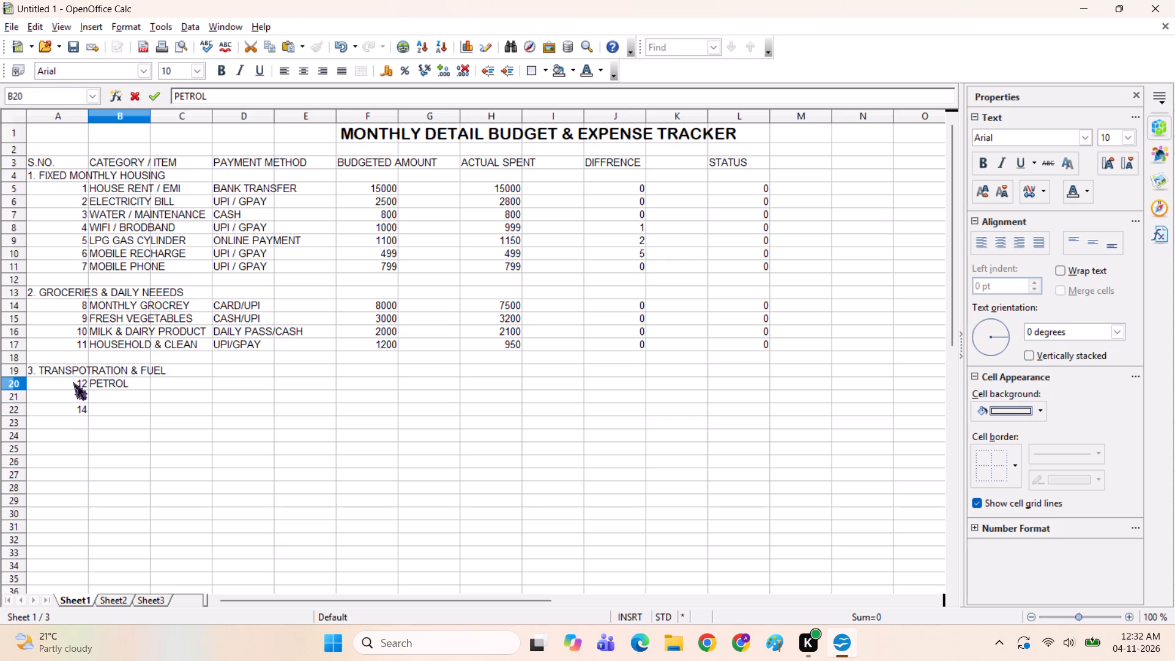
key(ctrl+7)
key(ctrl+7)
key(shift+ampersand)
key(space)
text(VEHICLE)
Enter "SERVICE&MAINTANENCE" as the category item for serial number 13.
click(106, 394)
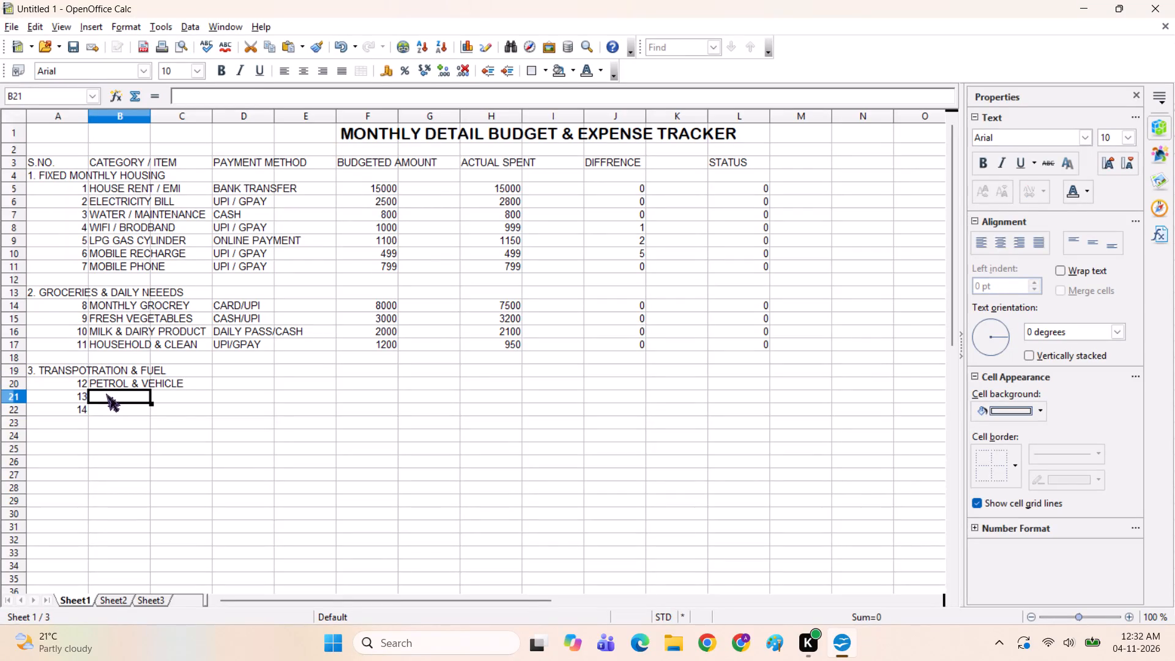
text(SERVI)
text(CE)
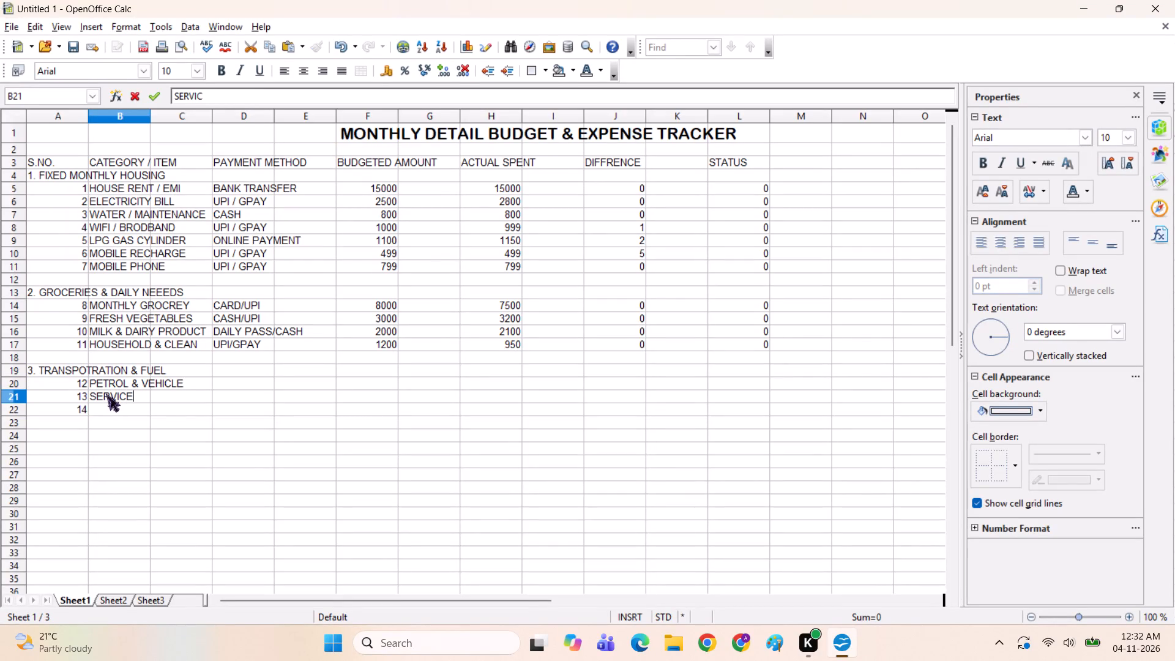
text(&V)
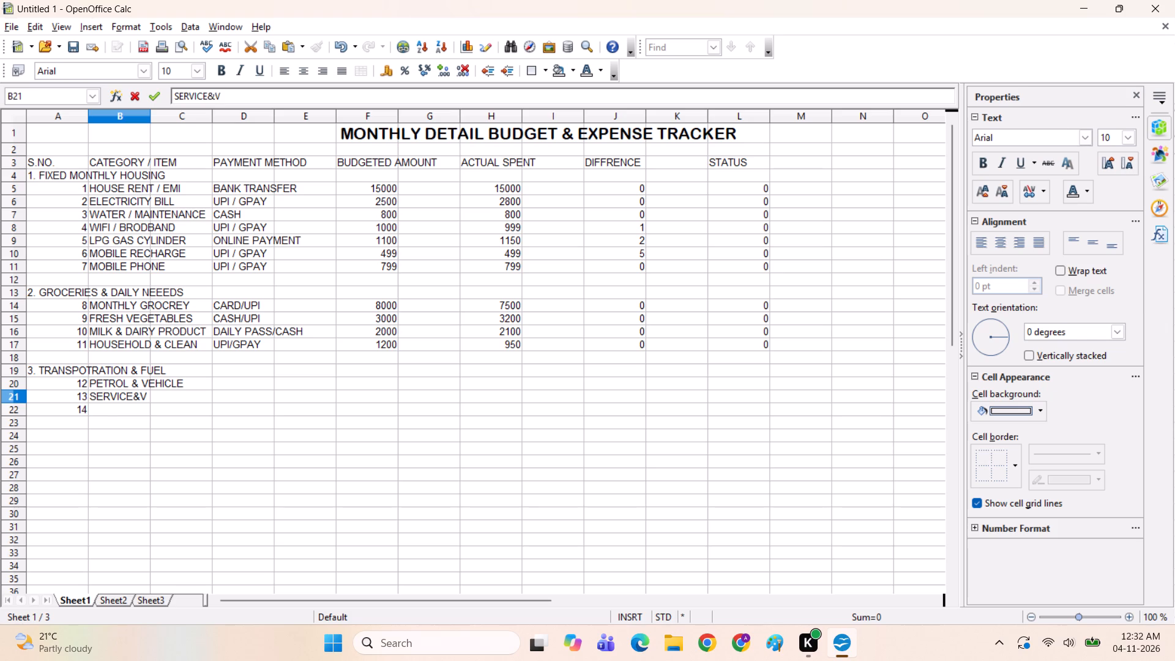
key(m)
key(a)
text(INTENANCE)
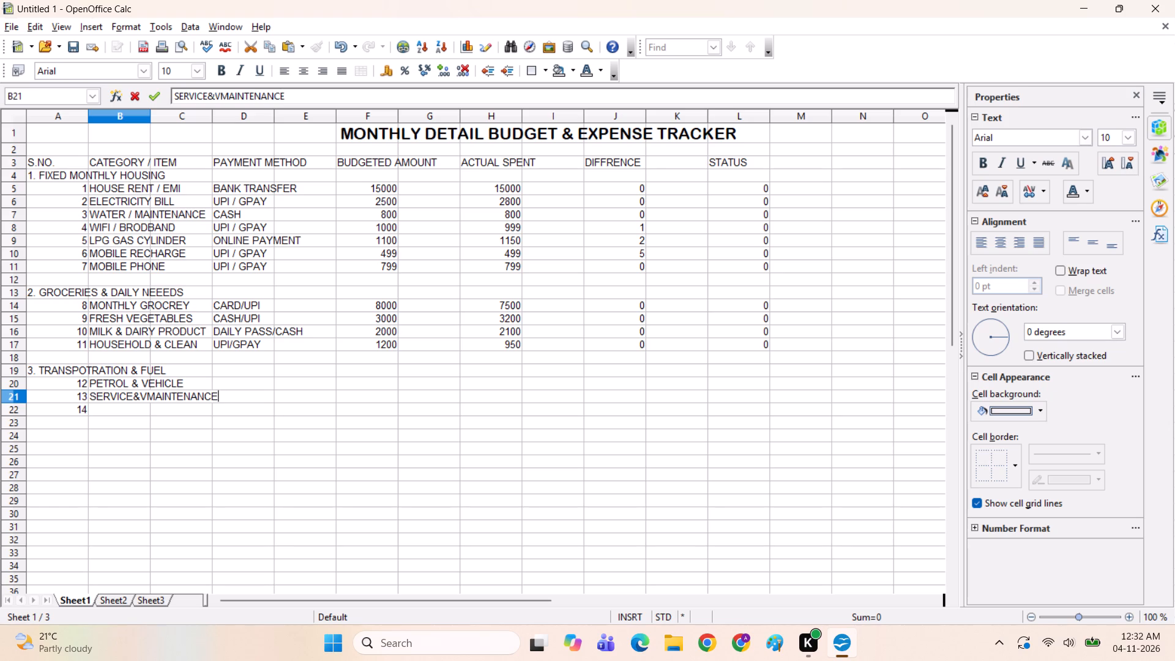
key(BackSpace)
key(BackSpace)
key(BackSpace)
key(BackSpace)
key(BackSpace)
key(BackSpace)
key(BackSpace)
key(BackSpace)
key(BackSpace)
key(BackSpace)
key(BackSpace)
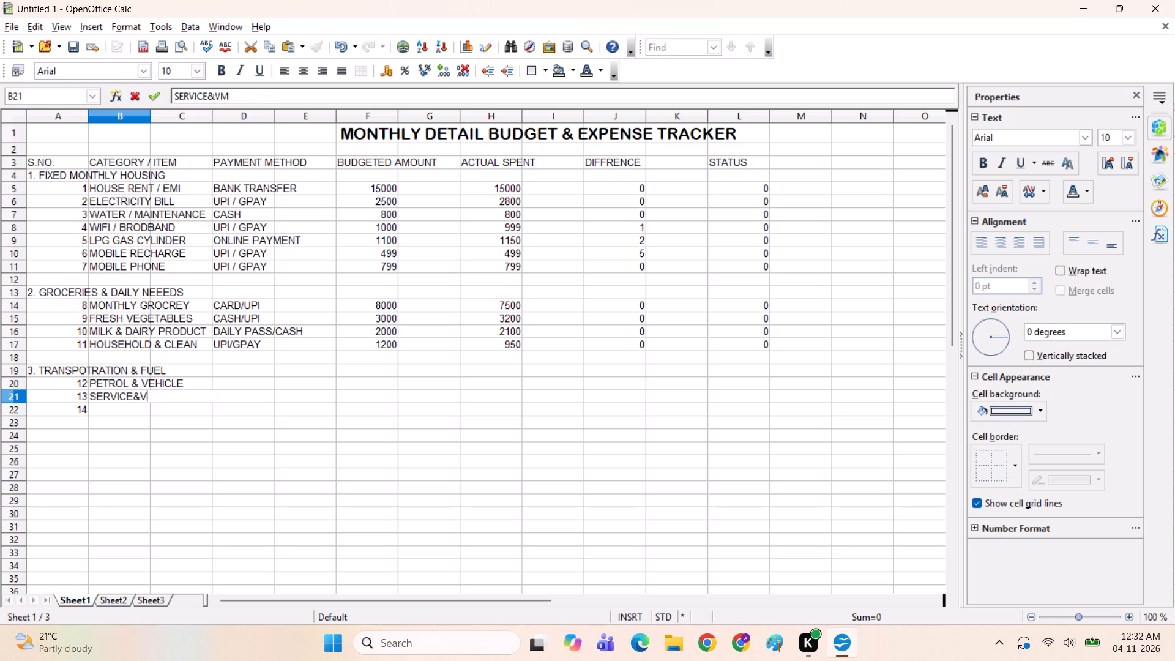
key(BackSpace)
text(MAINTANENCE)
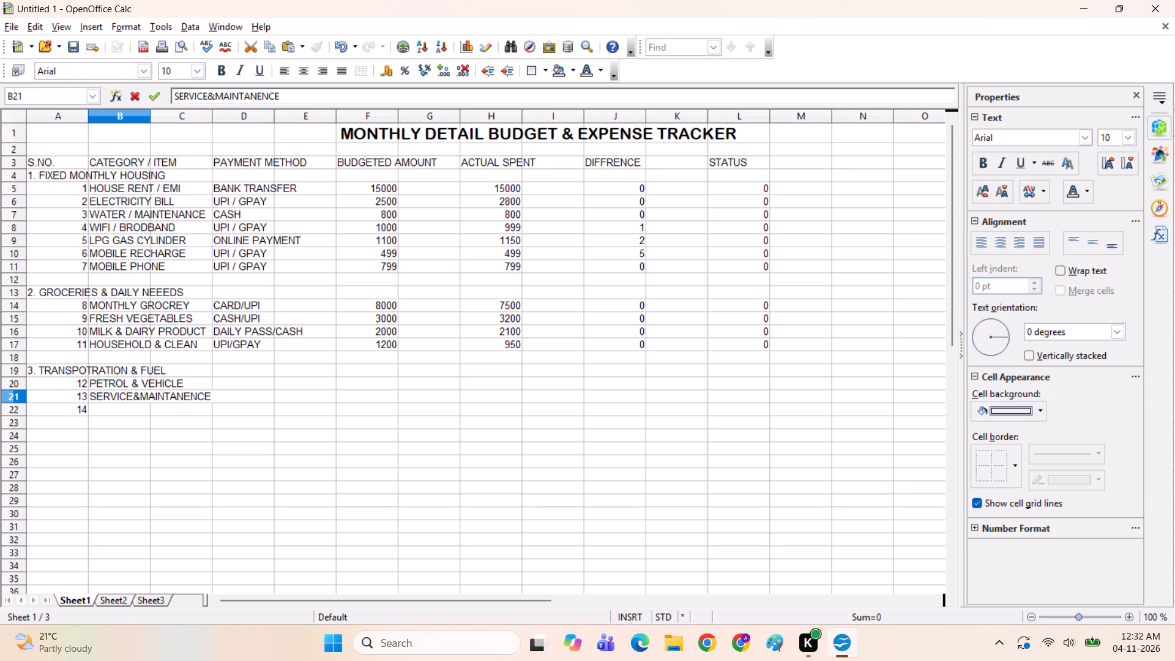
Enter "PUBLIC TRANSPORT CAB" as the category item for serial number 14.
click(113, 412)
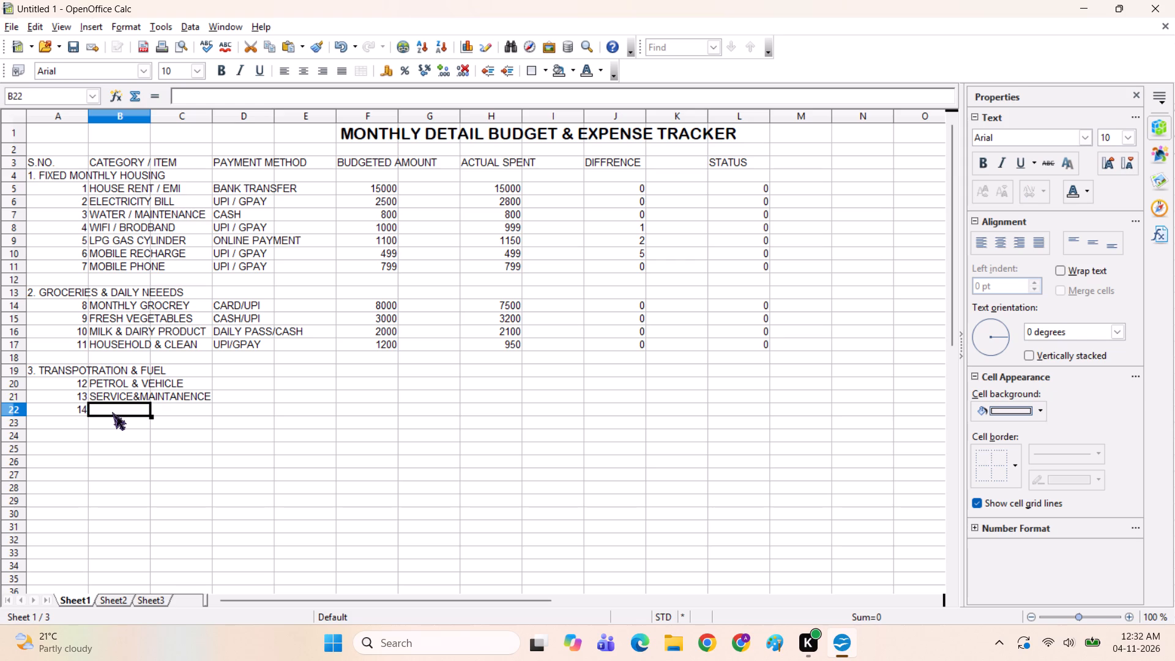
text(PUBLIC TRANSPORT)
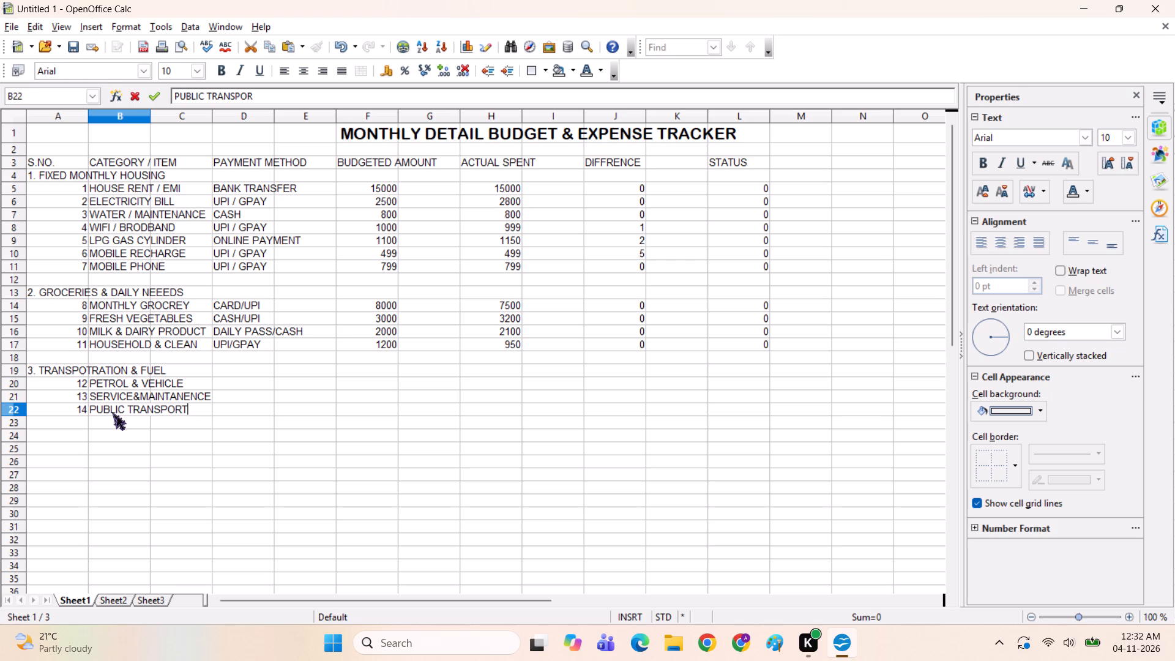
key(space)
text(CAB)
Enter the payment methods "UPI / GPAY" for serial number 12 and "CASH" for serial number 13.
click(222, 381)
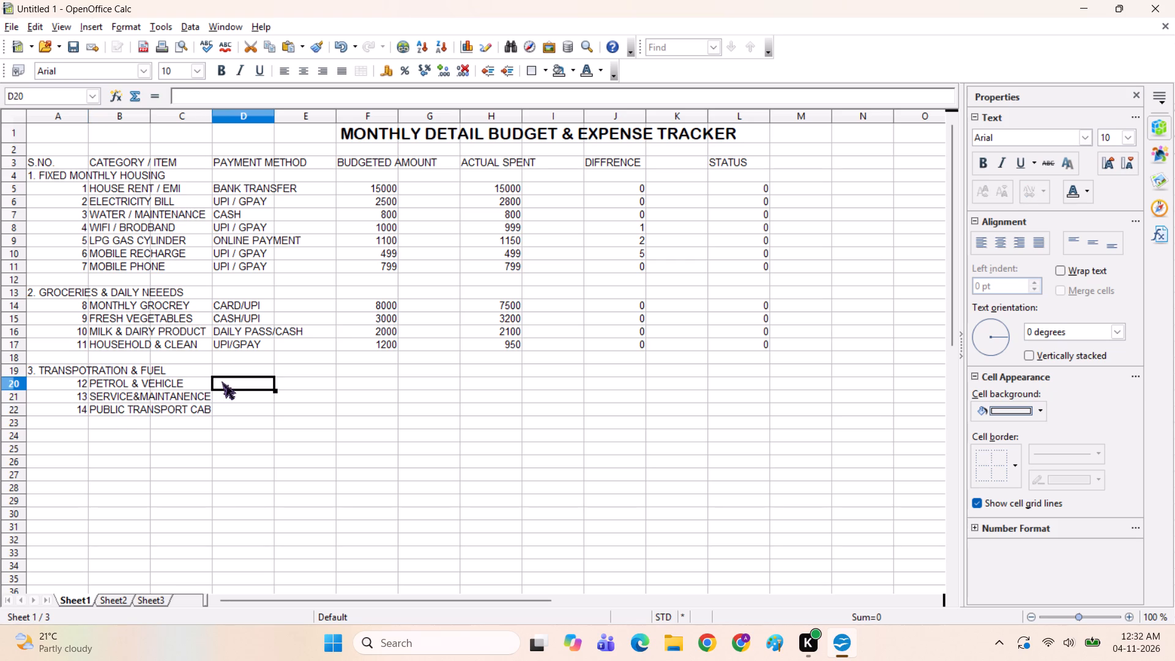
key(u)
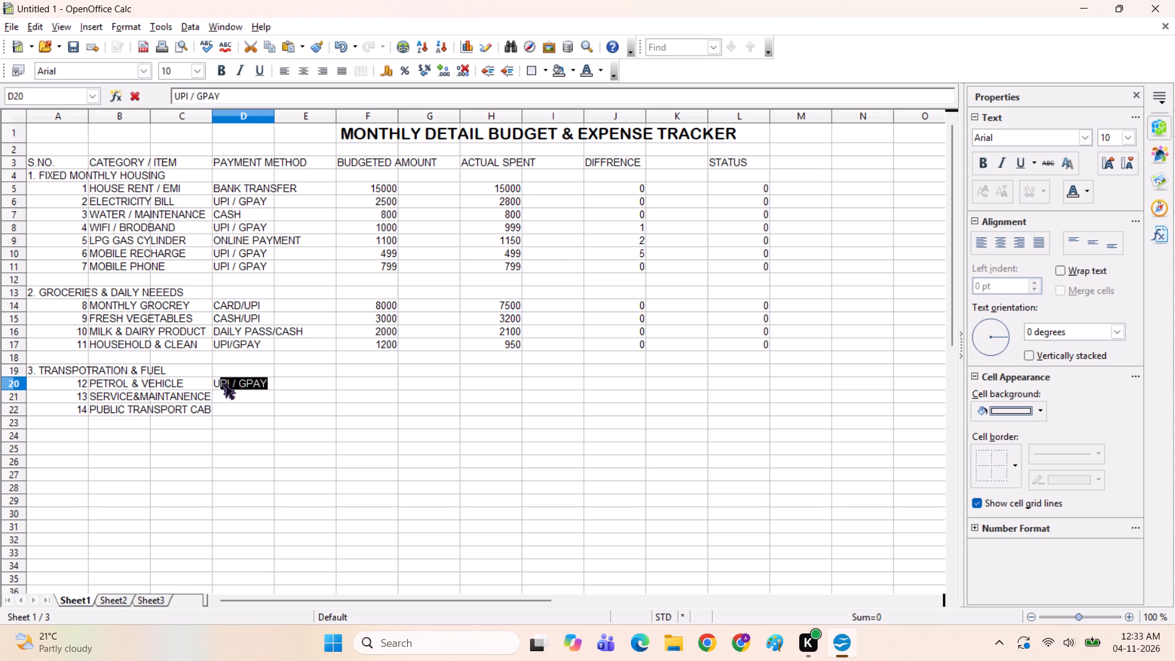
key(Down)
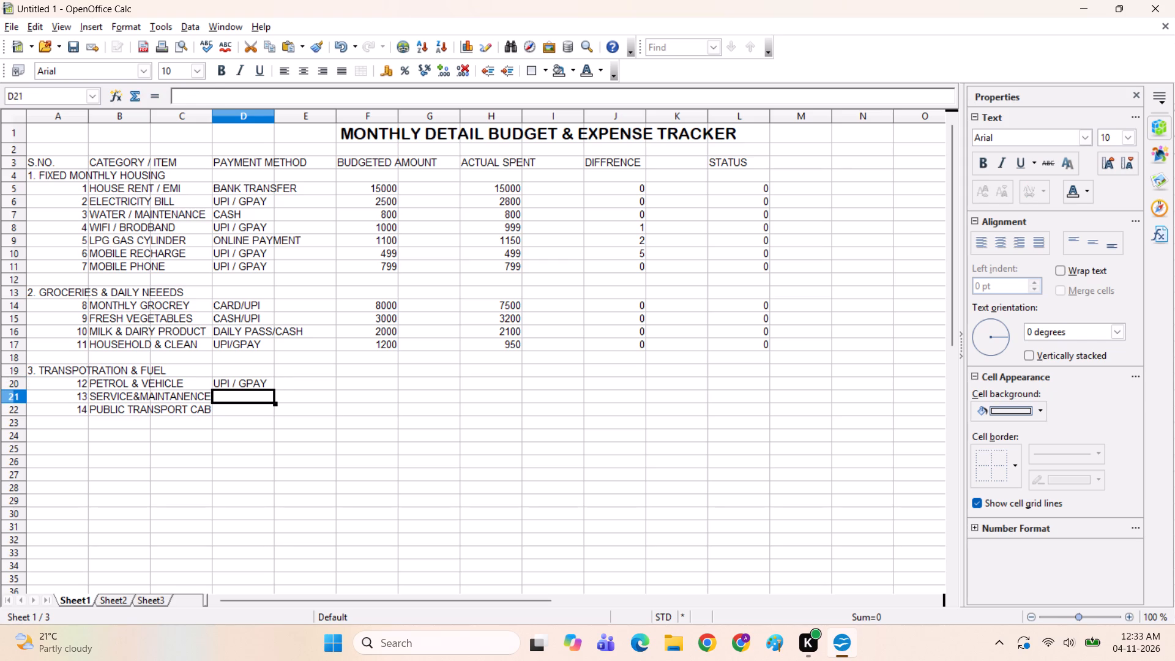
key(c)
text(AS)
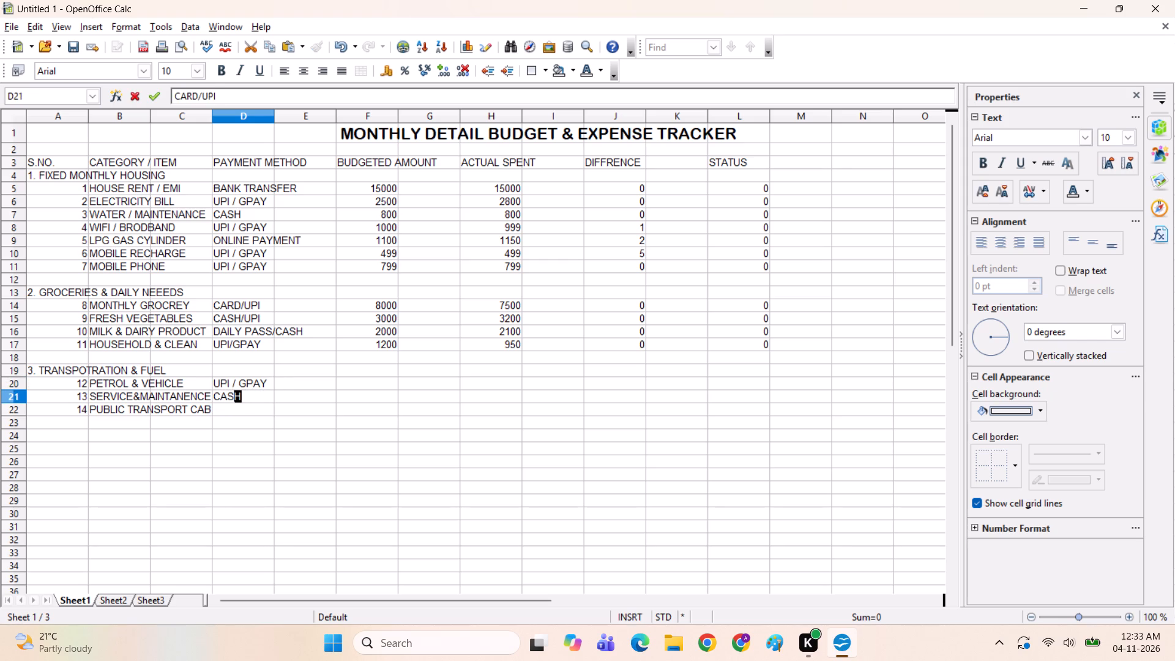
key(Down)
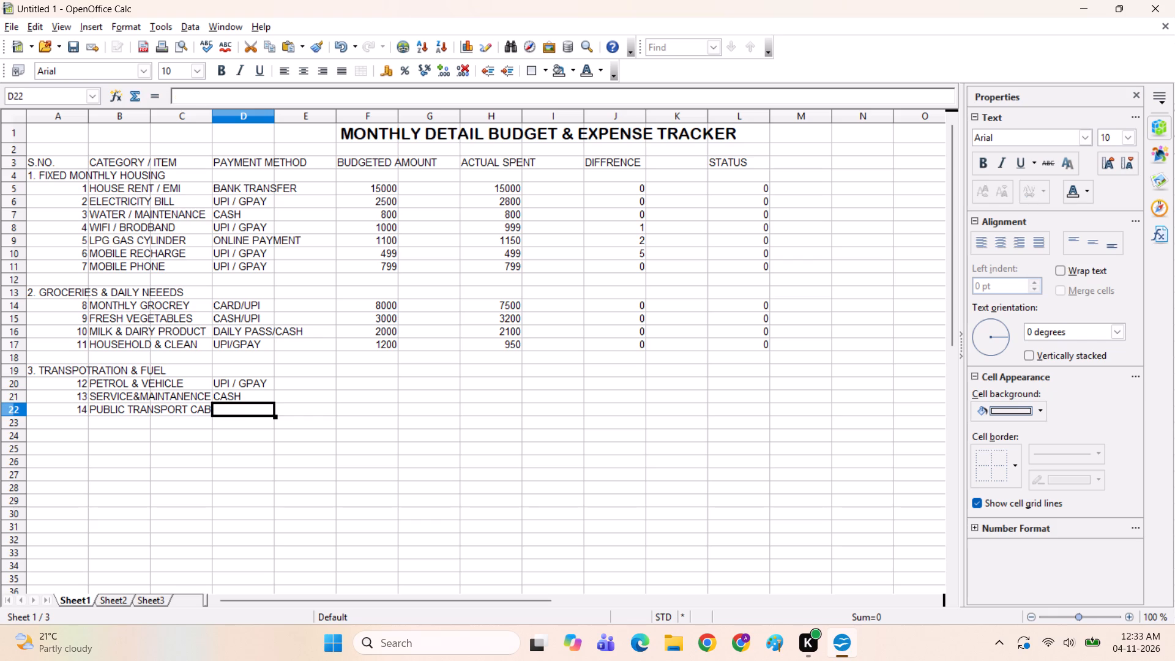
Enter "UPI / CASH" as the payment method for serial number 14.
text(UPI)
key(space)
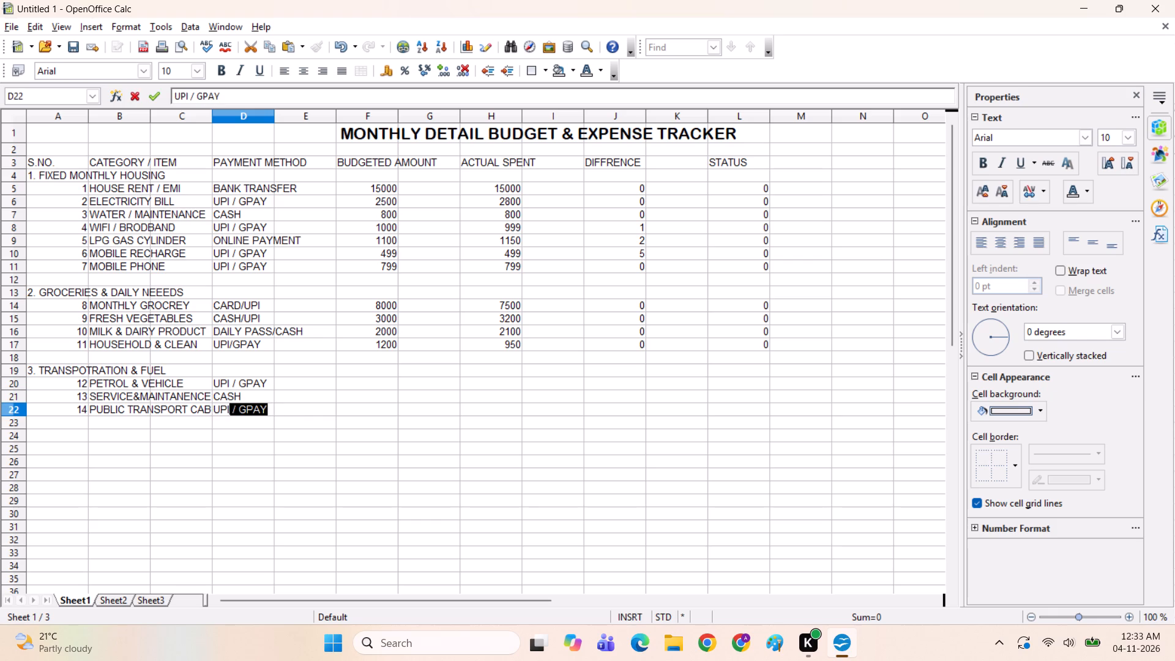
text(/ CASH)
click(267, 411)
key(Down)
key(Down)
key(Down)
key(Down)
key(Down)
key(Down)
key(Left)
key(Left)
key(Right)
key(Right)
key(Up)
key(Up)
key(Up)
key(Up)
key(Left)
key(Left)
key(Left)
key(Left)
key(Left)
key(Left)
key(Left)
key(Left)
key(Left)
key(Left)
key(Left)
key(Up)
key(Down)
key(Return)
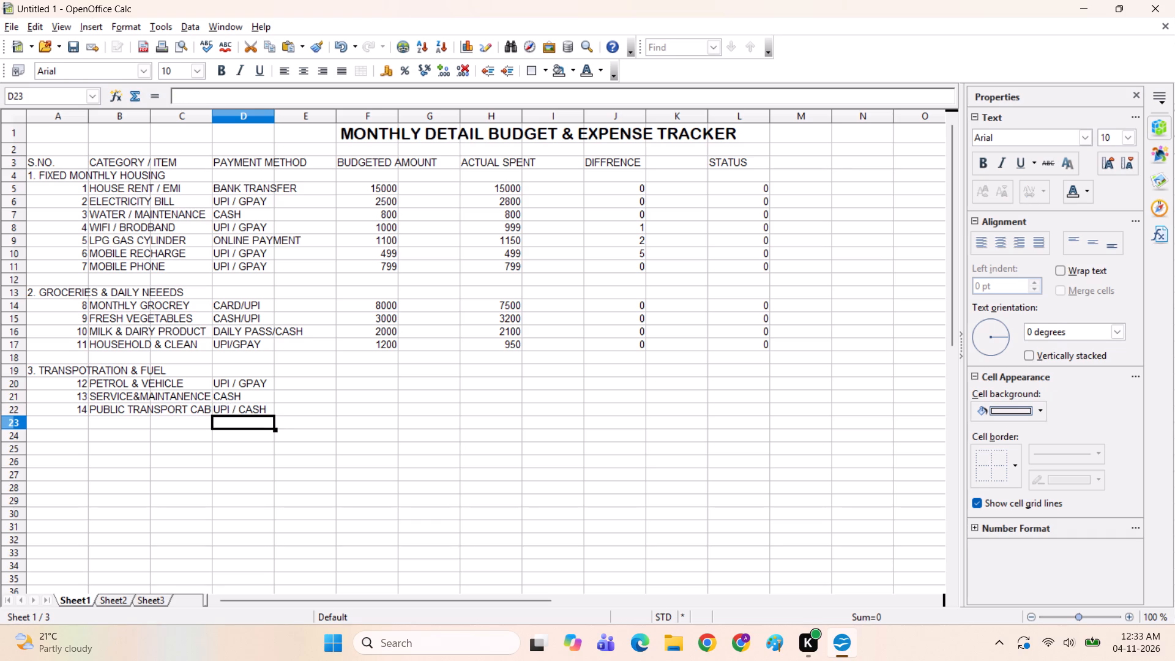
Re-enter the payment method of serial number 11, HOUSEHOLD & CLEAN, as "UPI / GPAY" with spaces around the slash.
key(Up)
key(Up)
key(Up)
key(Up)
key(Up)
key(Up)
key(Return)
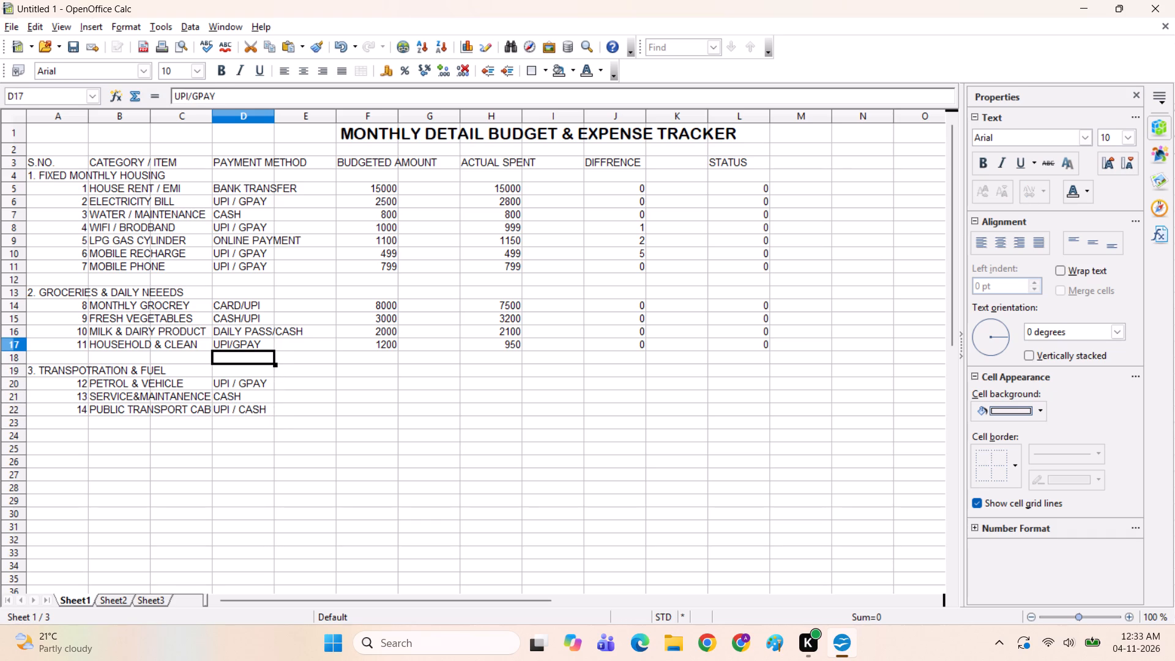
key(Down)
key(space)
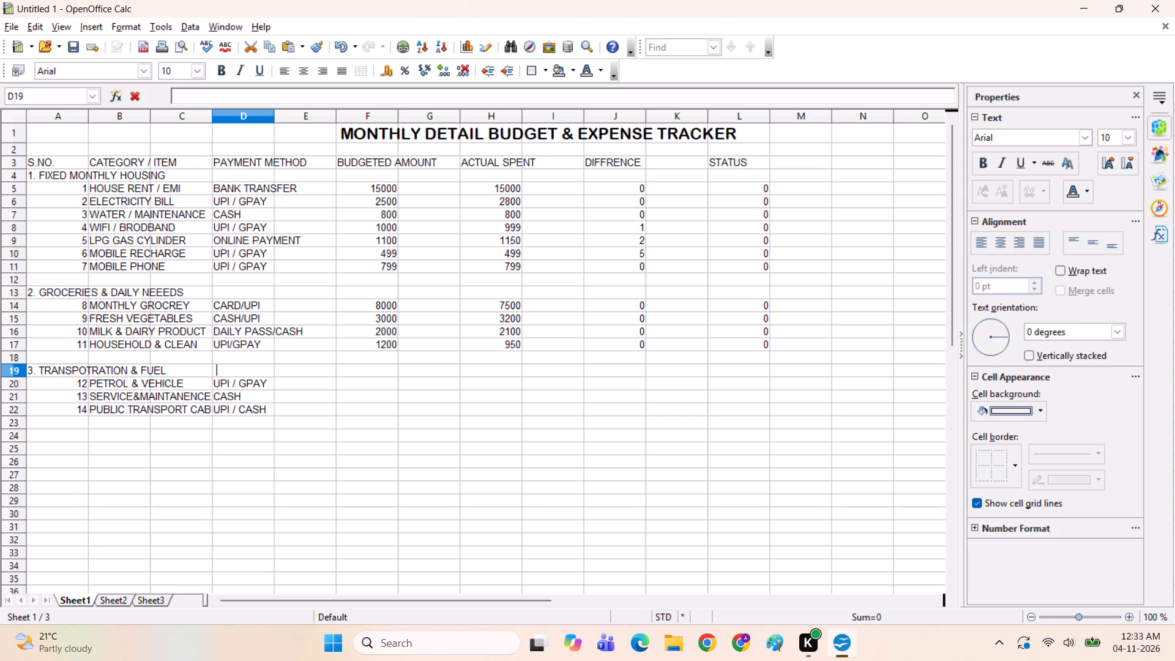
key(Up)
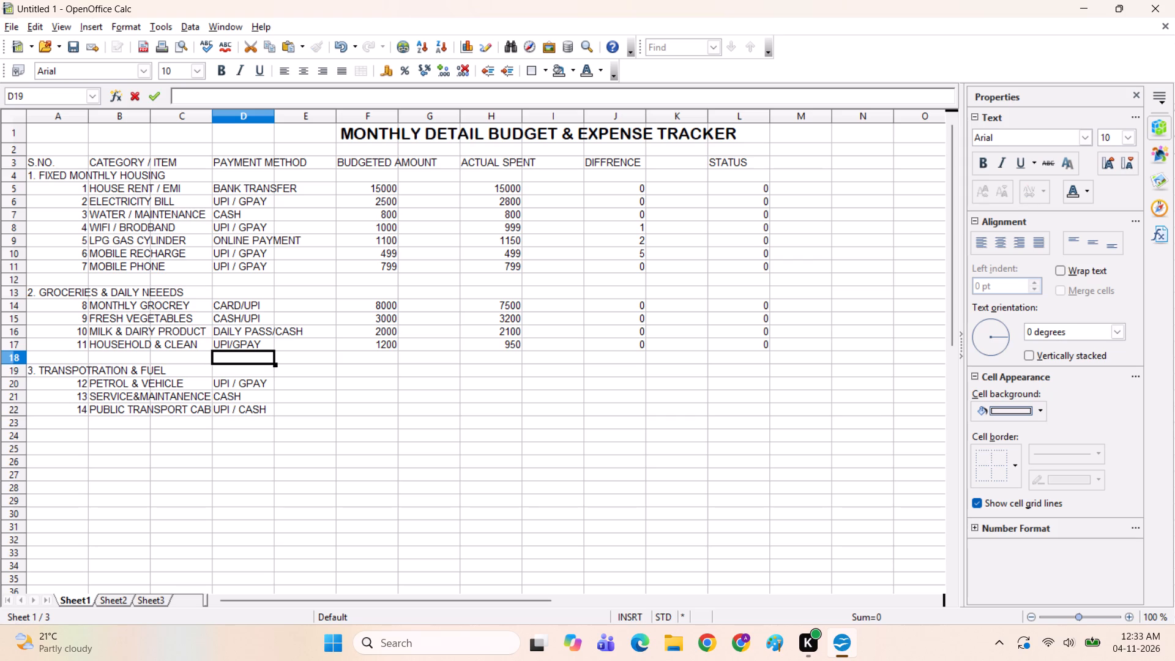
key(Up)
key(space)
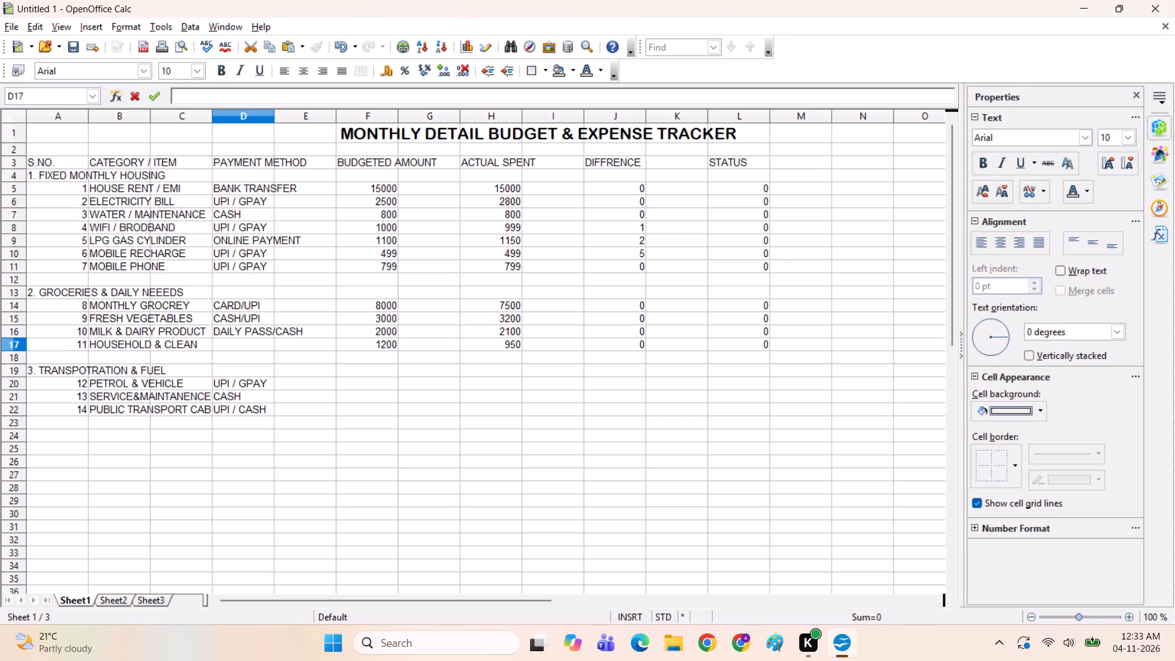
key(Up)
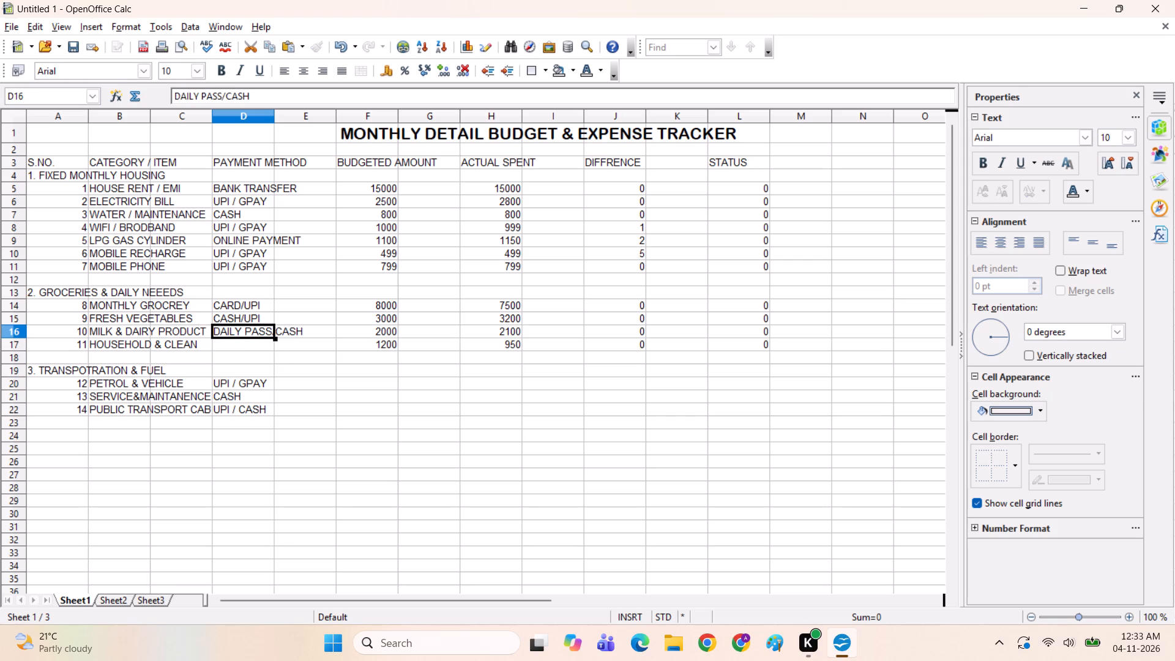
key(Down)
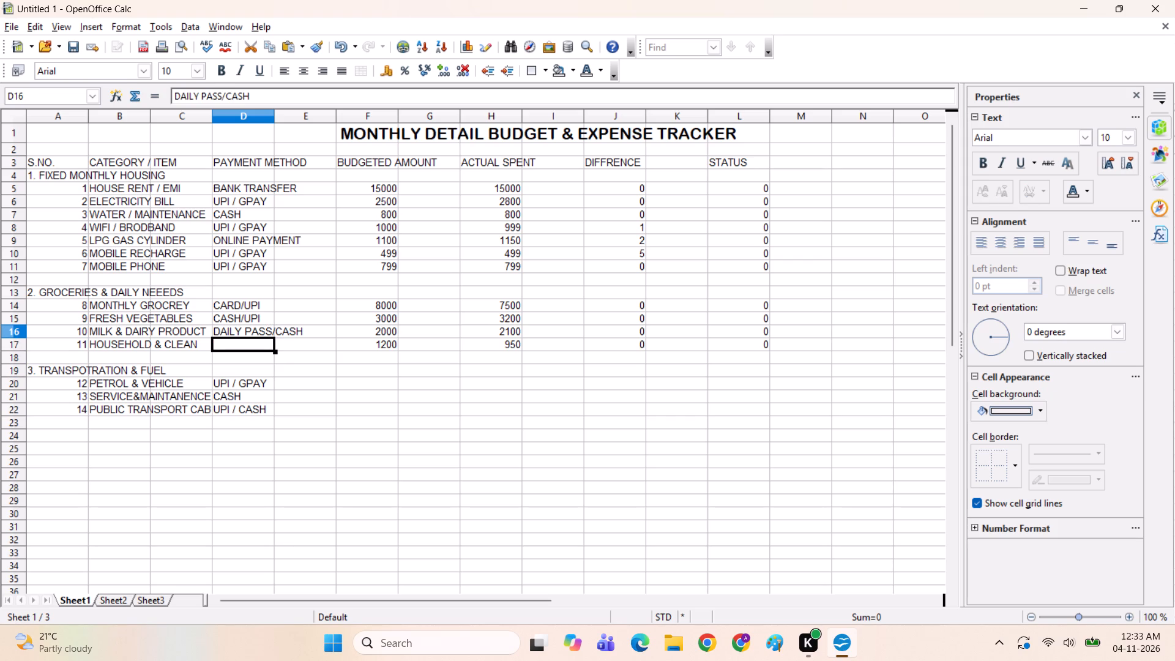
text(UPI)
key(space)
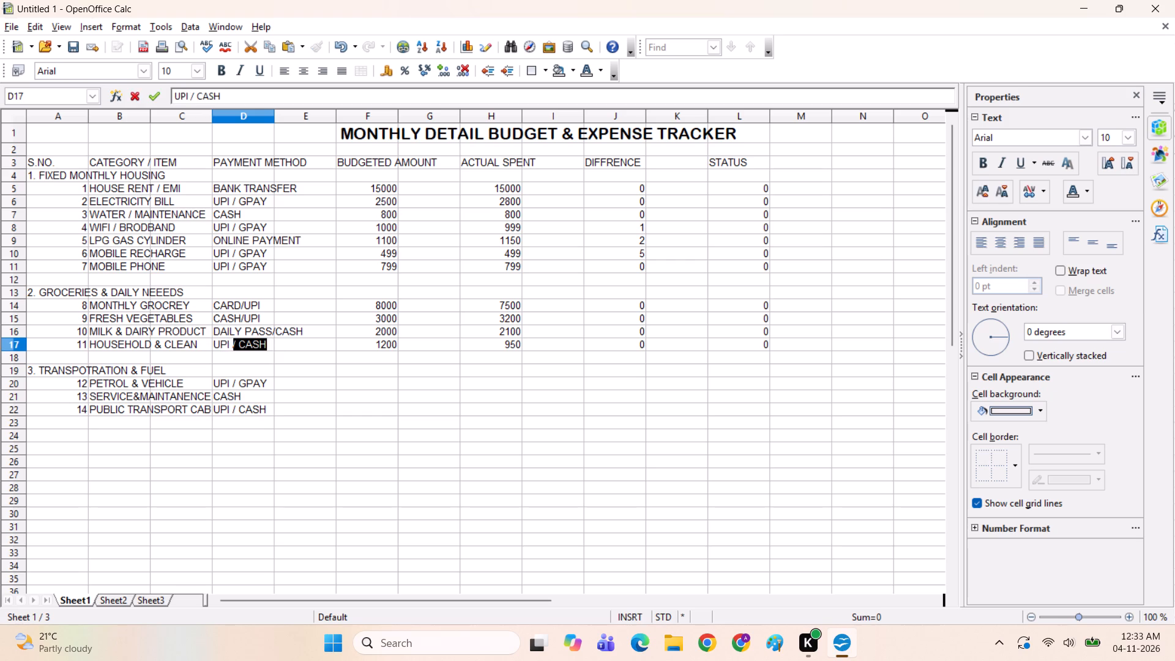
key(slash)
key(space)
text(GPAY)
Re-enter the payment methods of serial numbers 10, 9 and 8 as "DAILY PASS / CASH", "CASH / UPI" and "CARD / UPI", each with a leading space.
key(Up)
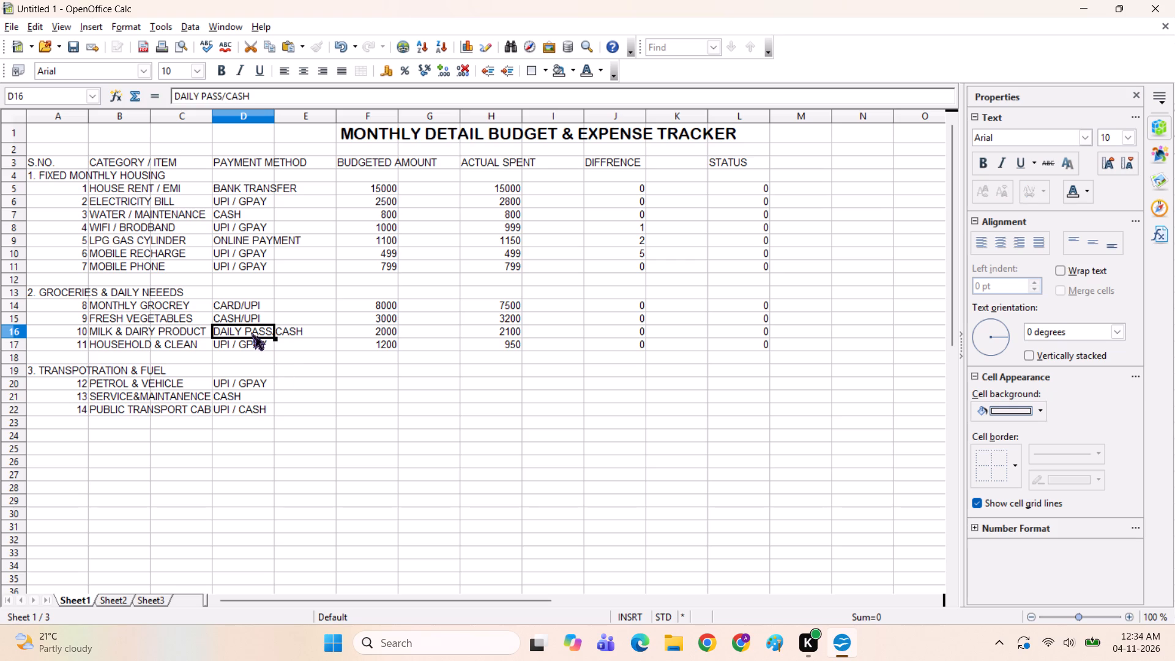
key(space)
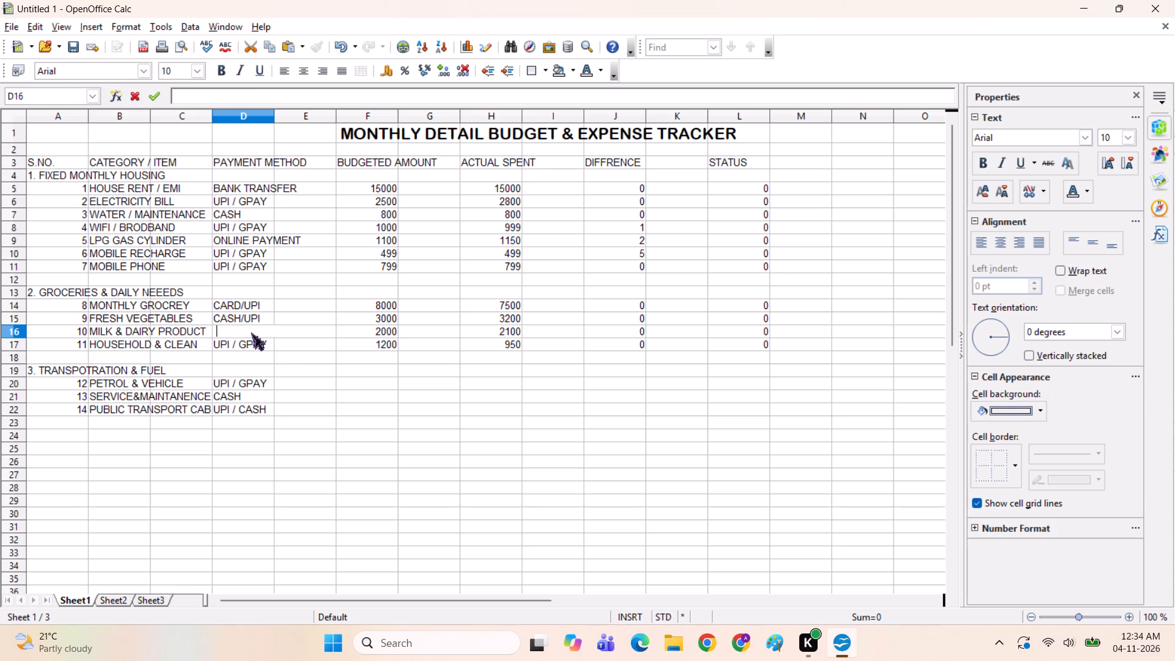
text(DAILY PASS)
key(space)
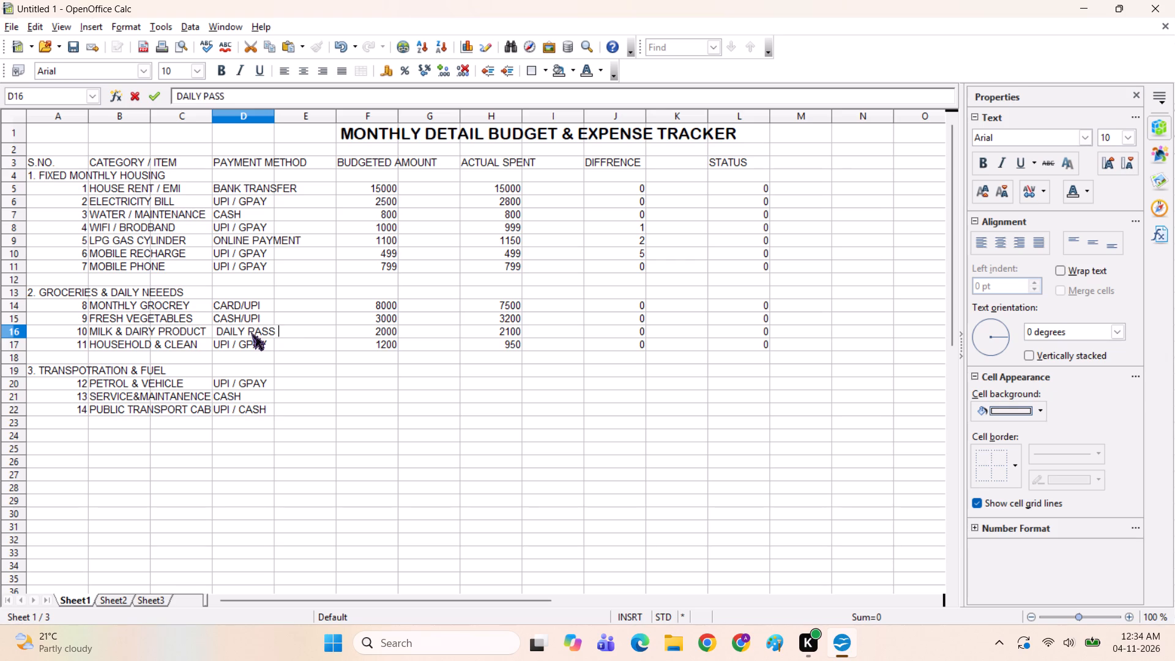
text(/ CASH)
key(Up)
key(space)
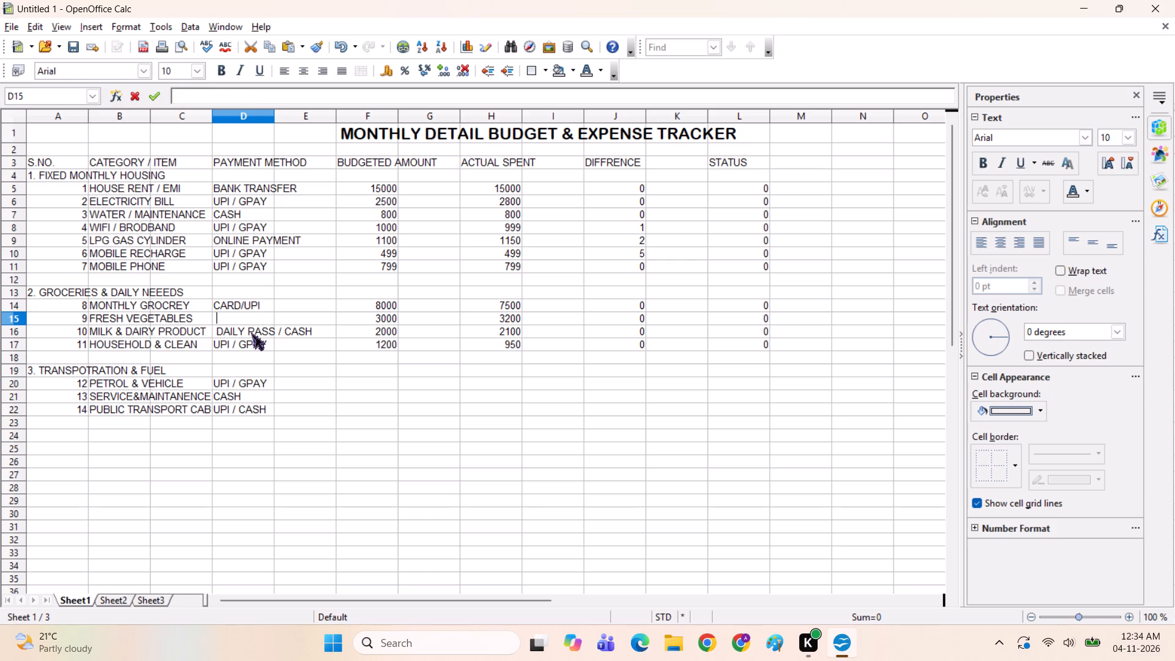
text(CASH)
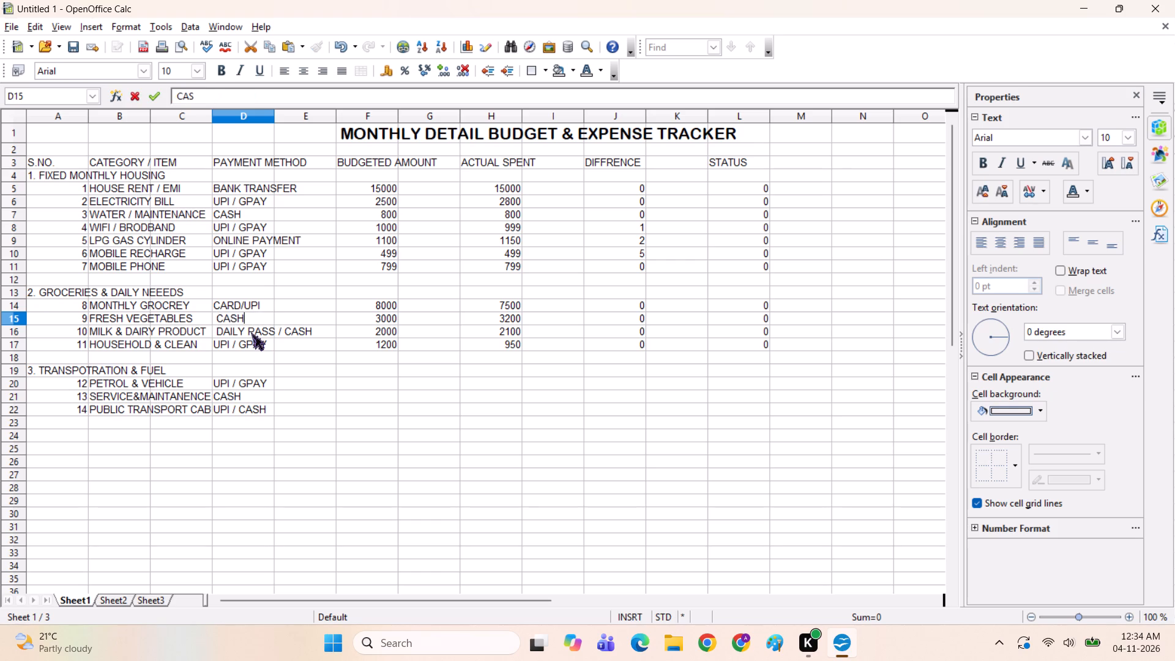
key(space)
text(/ UPI)
key(Up)
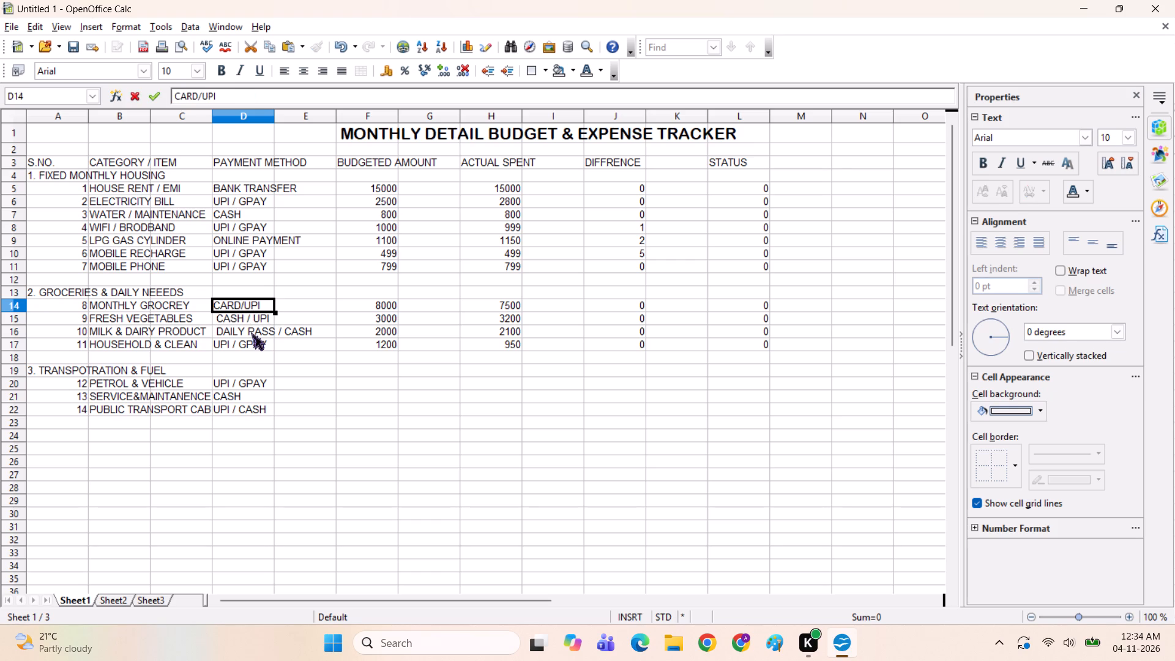
key(space)
text(CARD / UPI)
Enter budgeted amounts of 4000, 1500 and 1000 for serial numbers 12, 13 and 14 in the transport and fuel section.
key(Down)
key(Down)
key(Down)
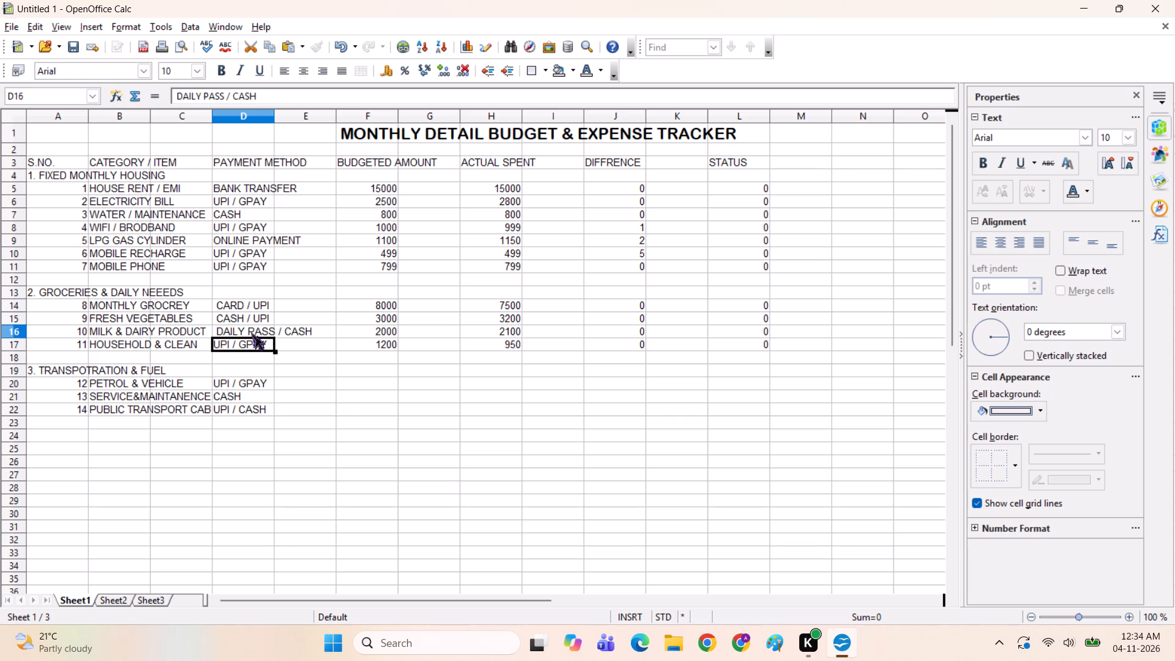
key(Down)
key(Down)
key(Down)
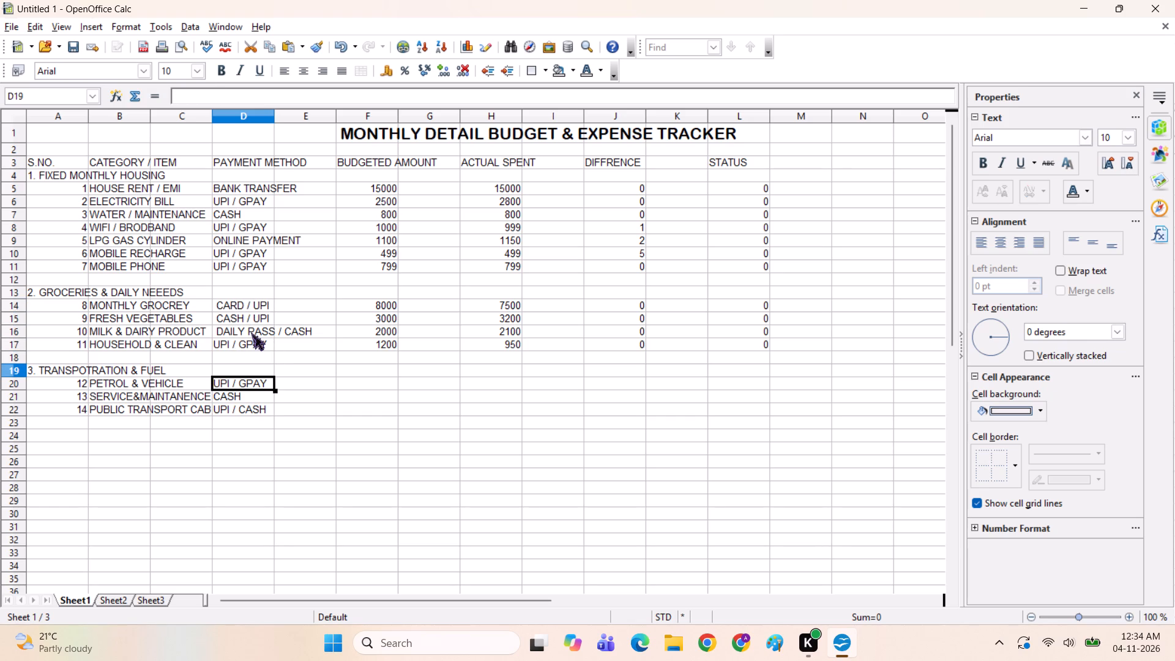
key(Right)
key(Right)
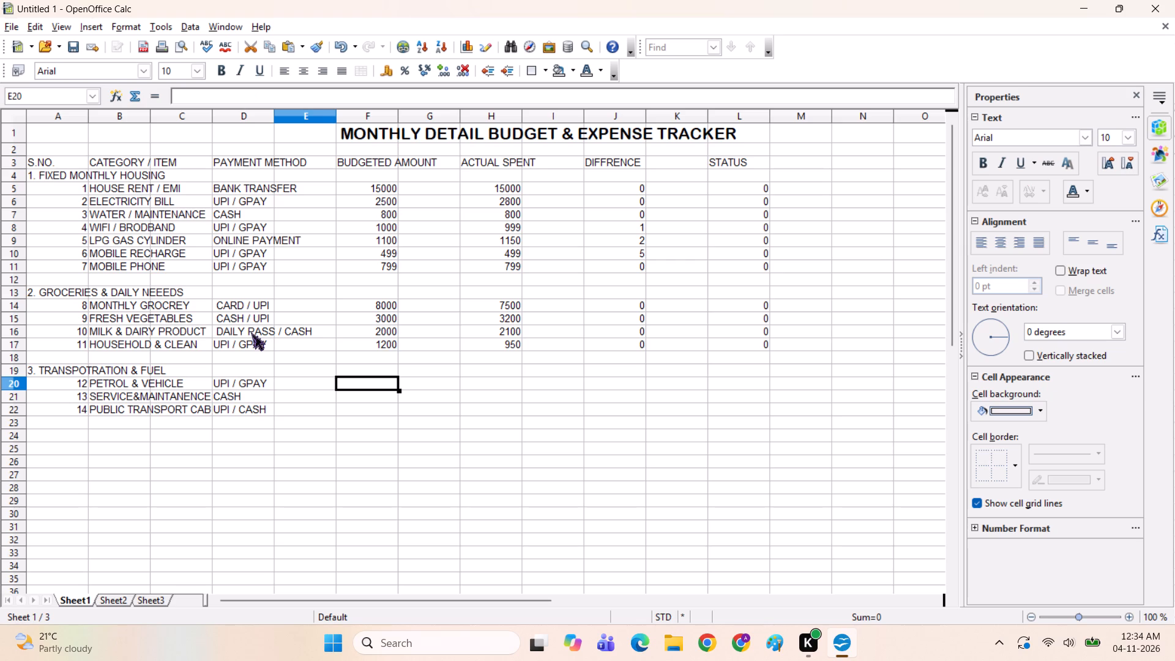
text(4000)
key(Down)
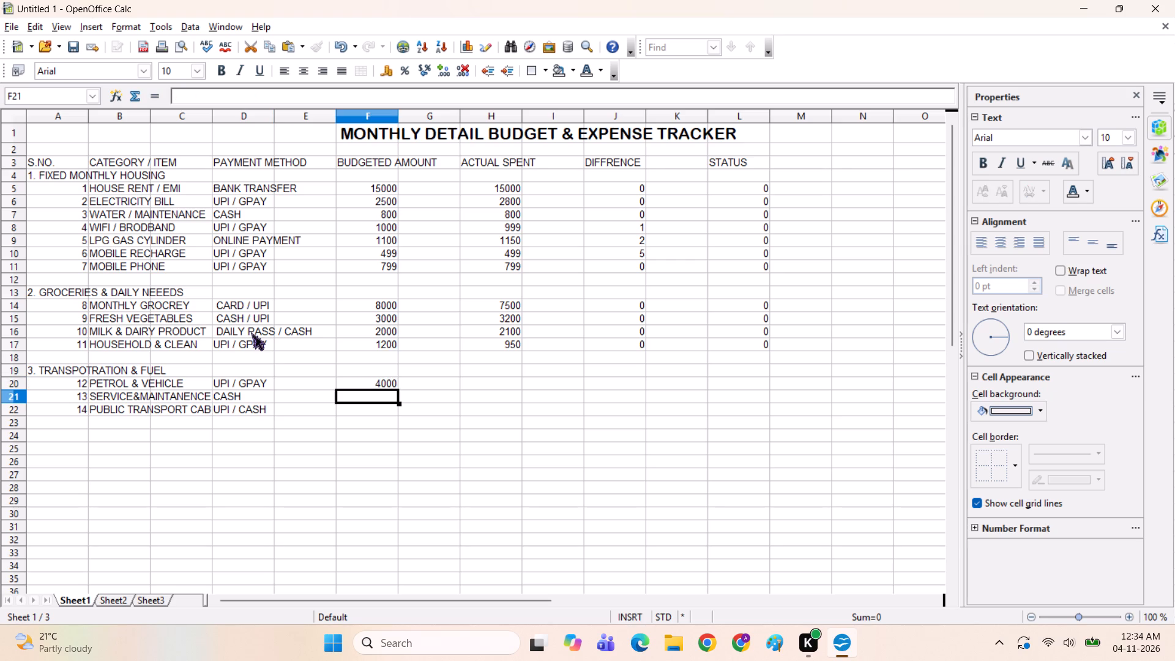
text(1500)
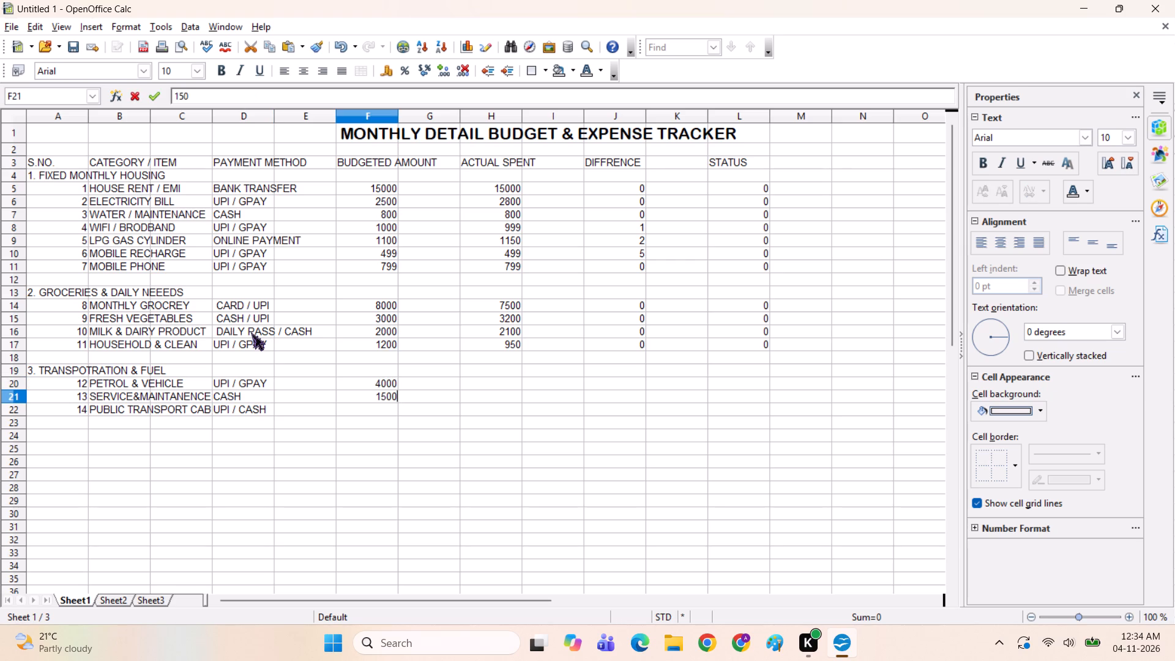
key(Down)
text(1000)
key(Right)
key(Right)
key(Right)
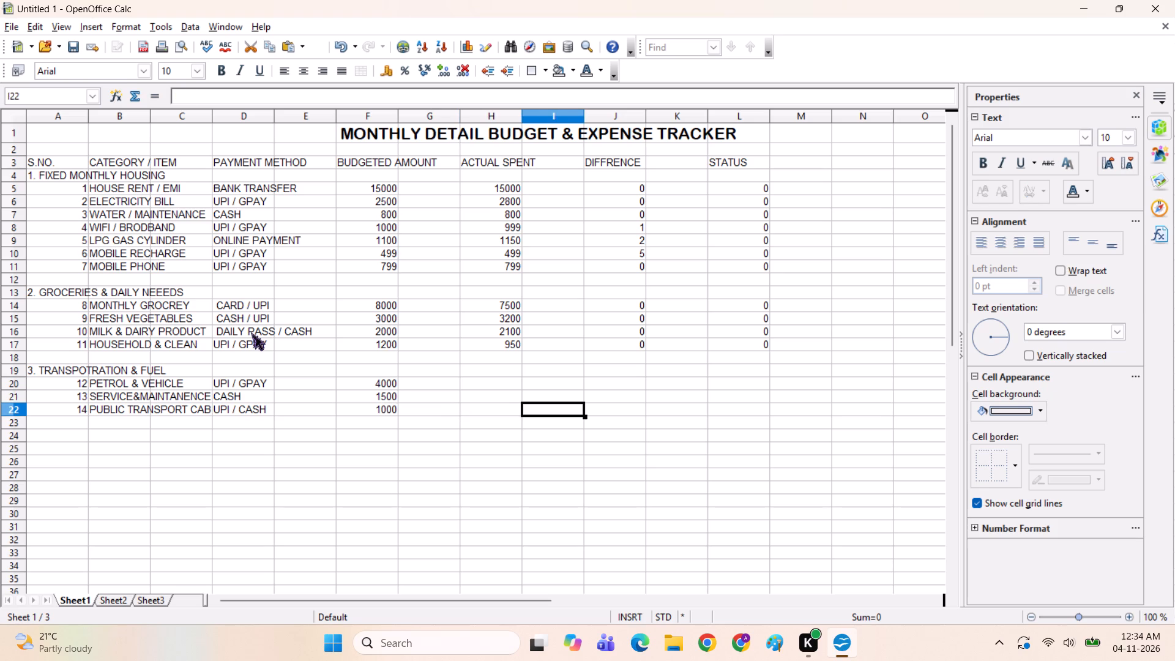
Enter actual spent amounts of 4300, 1200 and 850 for serial numbers 12, 13 and 14 in the transport and fuel section.
key(Left)
key(Up)
key(Up)
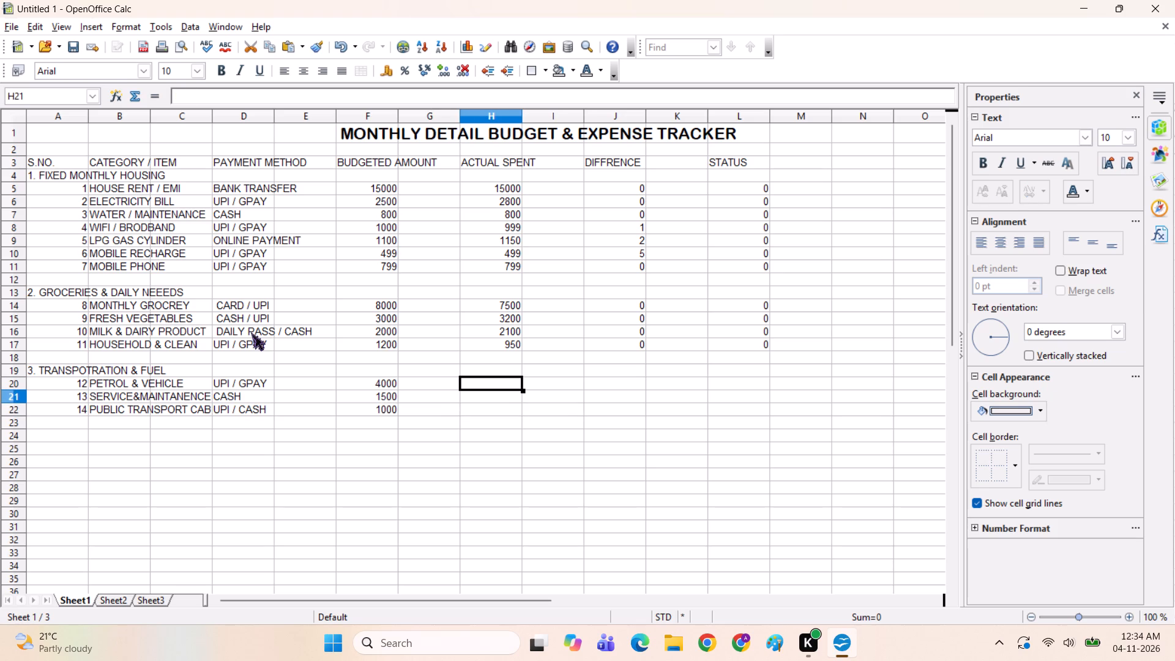
text(4300)
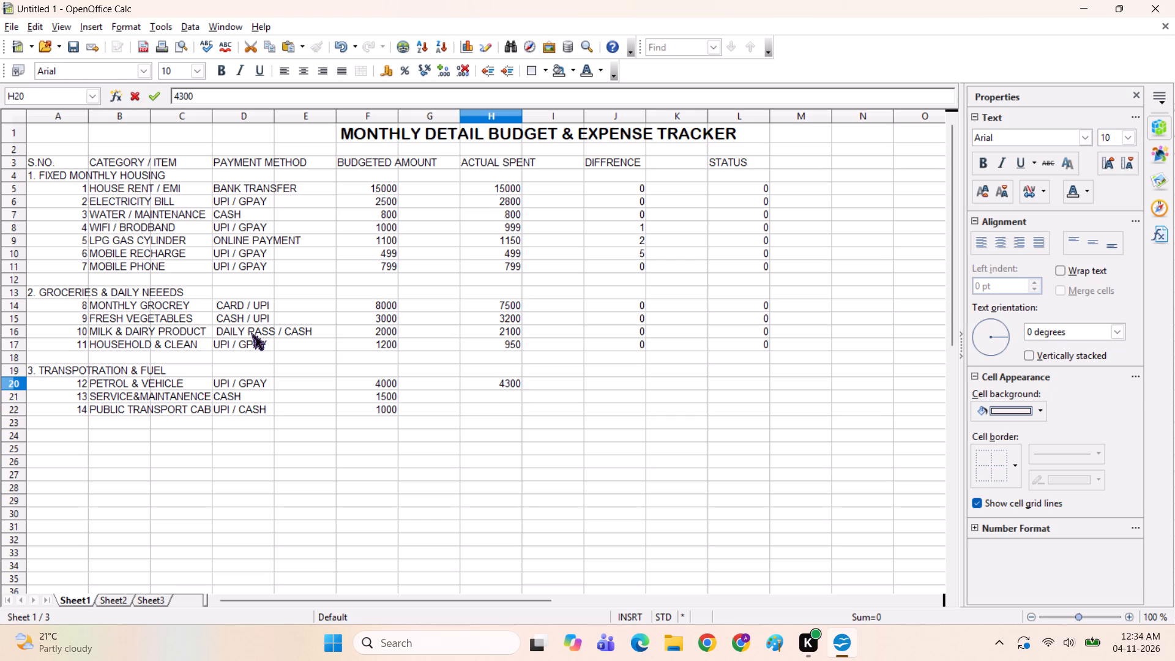
key(Down)
text(1200)
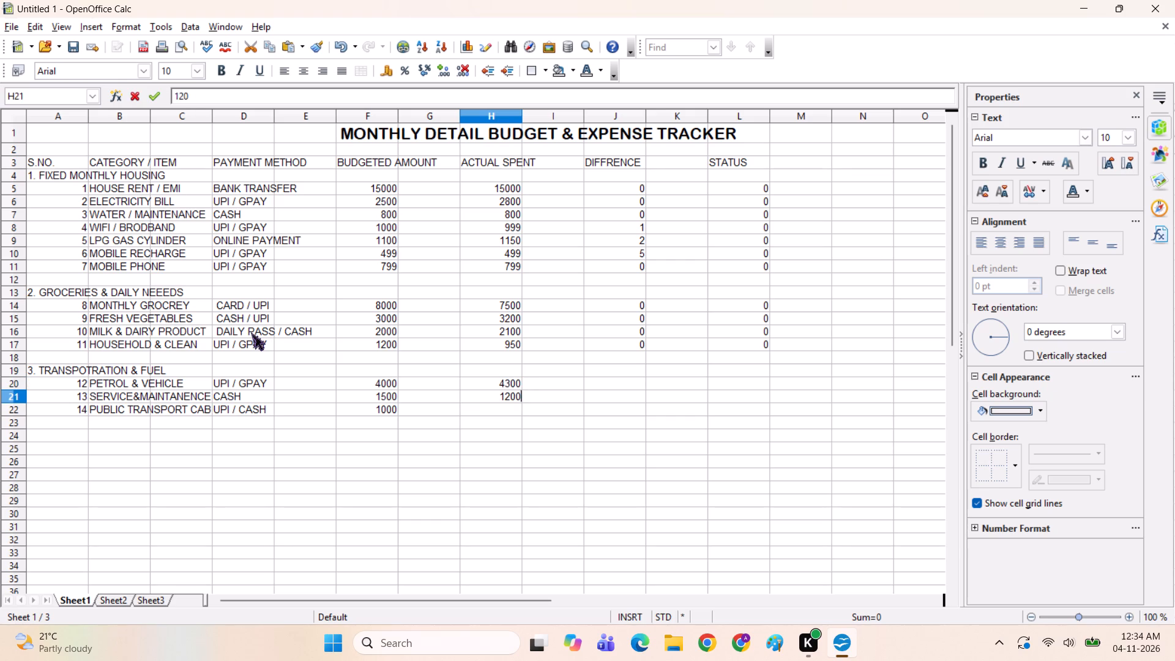
key(Down)
text(850)
Enter a difference of 0 for each of serial numbers 12, 13 and 14.
key(Right)
key(Right)
key(Up)
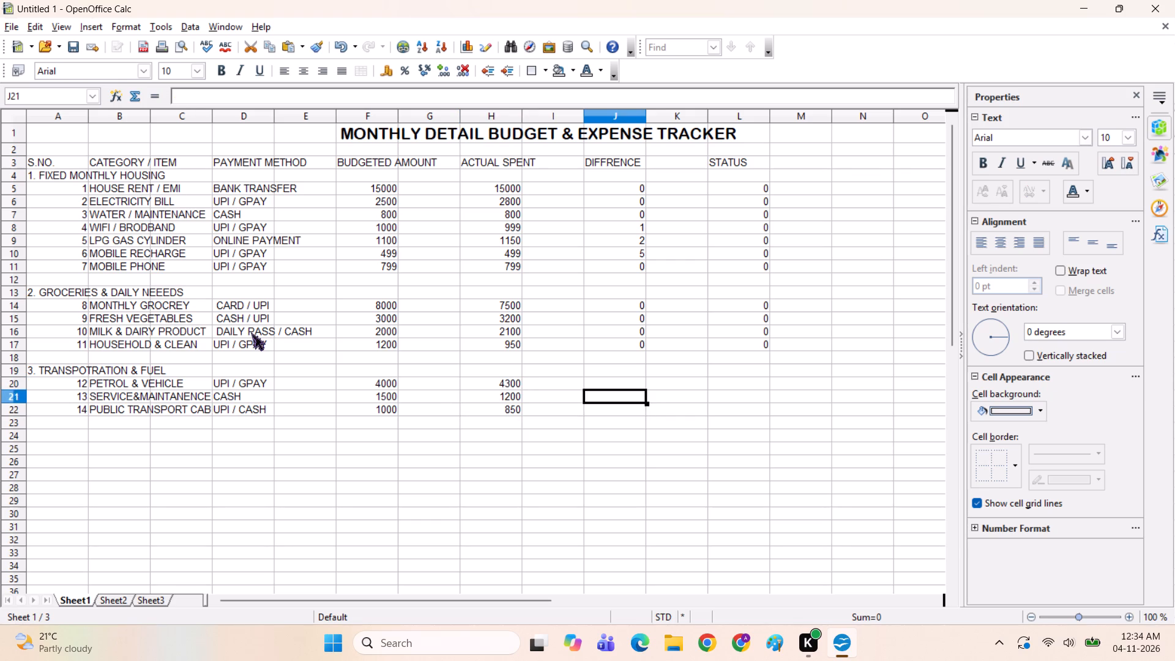
key(Up)
key(0)
key(Down)
key(0)
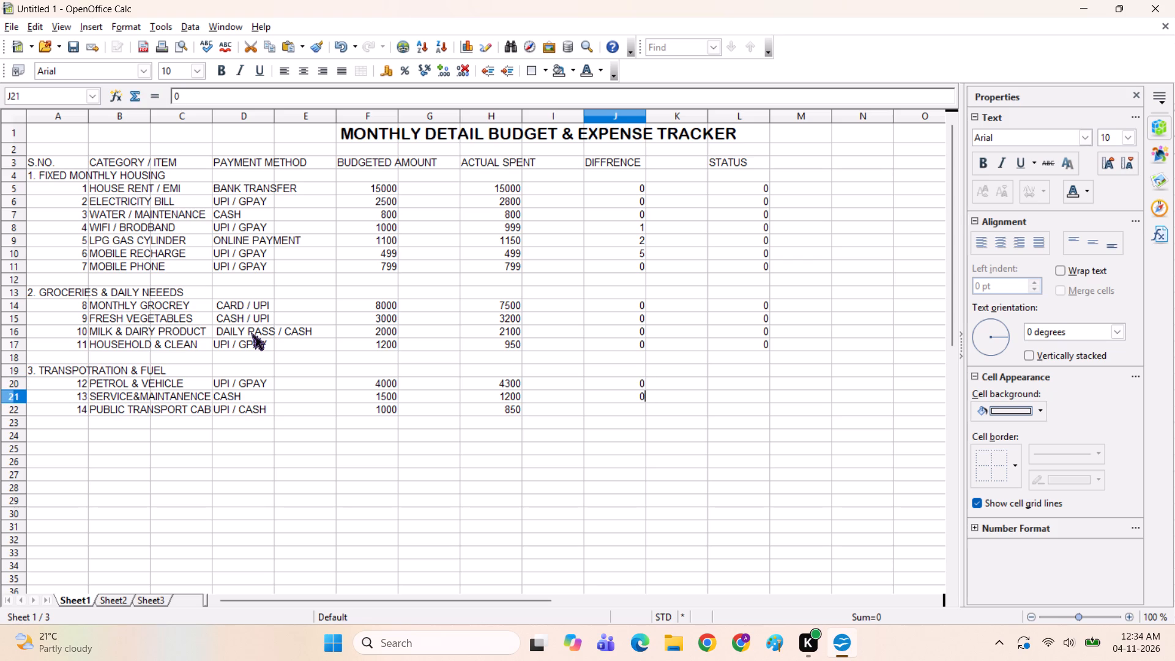
key(Down)
key(0)
Enter a status of 0 for each of serial numbers 12, 13 and 14.
key(Right)
key(Right)
key(Right)
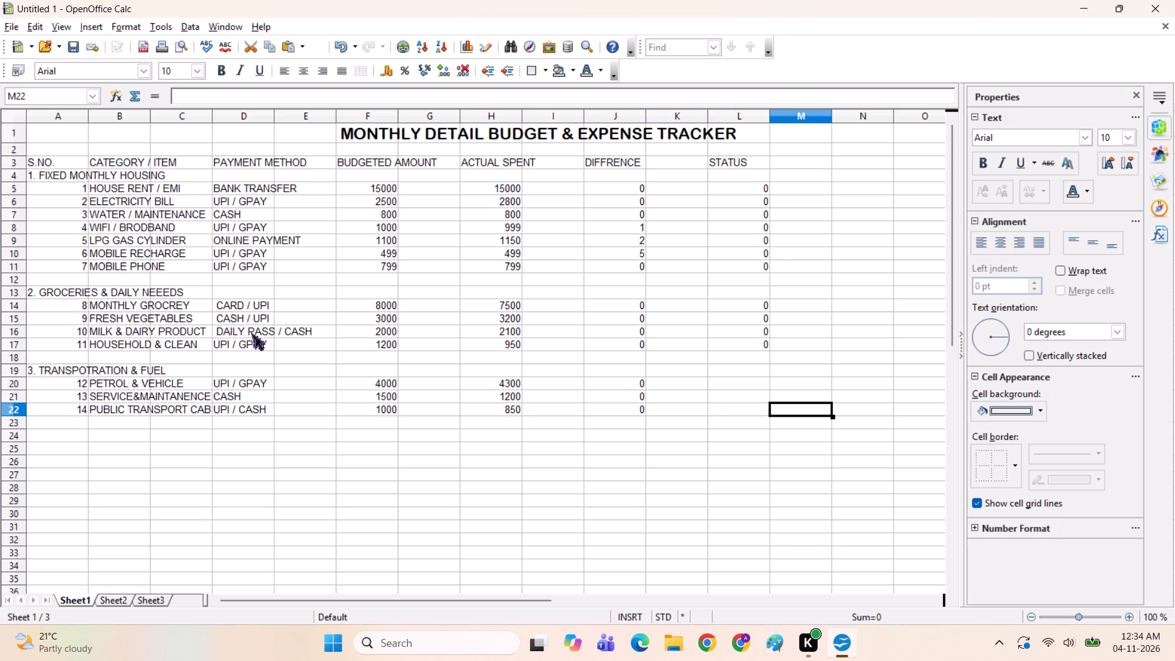
key(Left)
key(Up)
key(Up)
key(0)
key(Down)
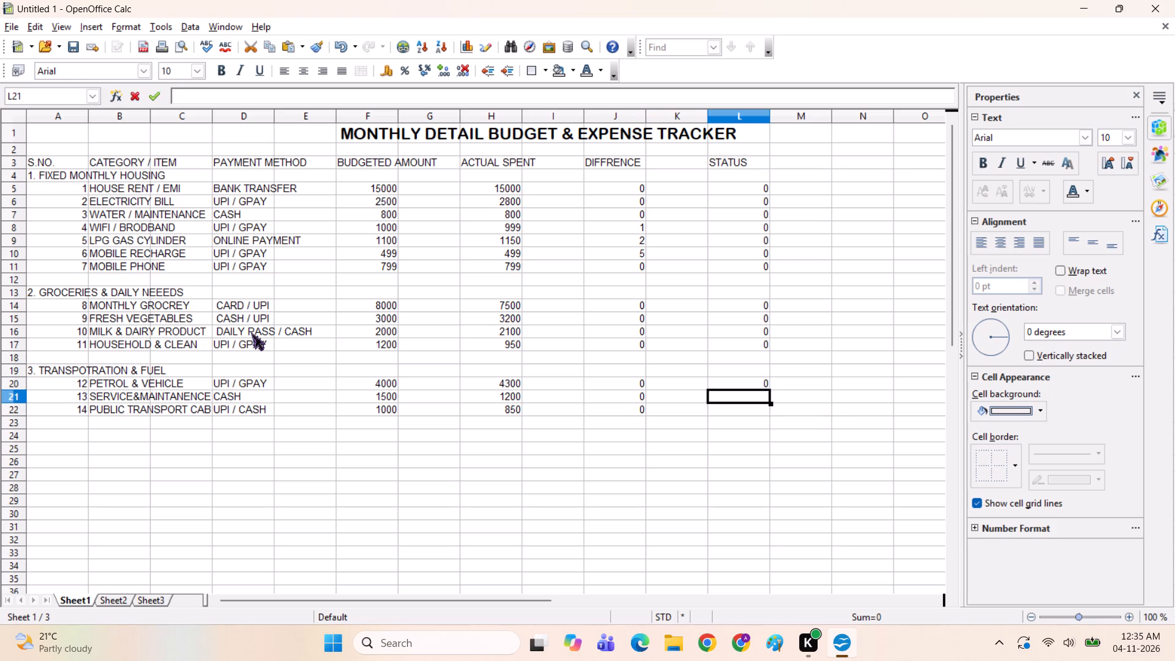
key(0)
key(Down)
key(0)
key(Down)
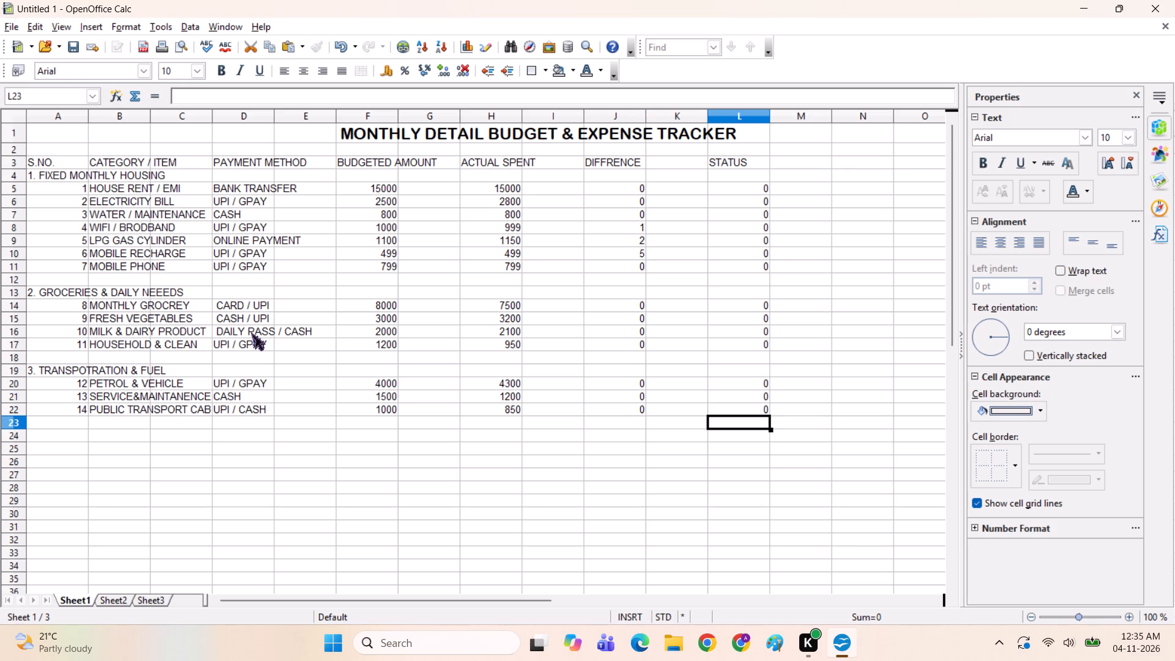
Add the section heading "4. PERSONAL SHOPPING & ENTERTAIMENT" in cell A24, leaving one blank row below the transport section.
key(Down)
key(Left)
key(Left)
key(Left)
key(Left)
key(Left)
key(Left)
key(Left)
key(Left)
key(Left)
key(Left)
key(Left)
key(Left)
key(Left)
key(Left)
key(Left)
key(Left)
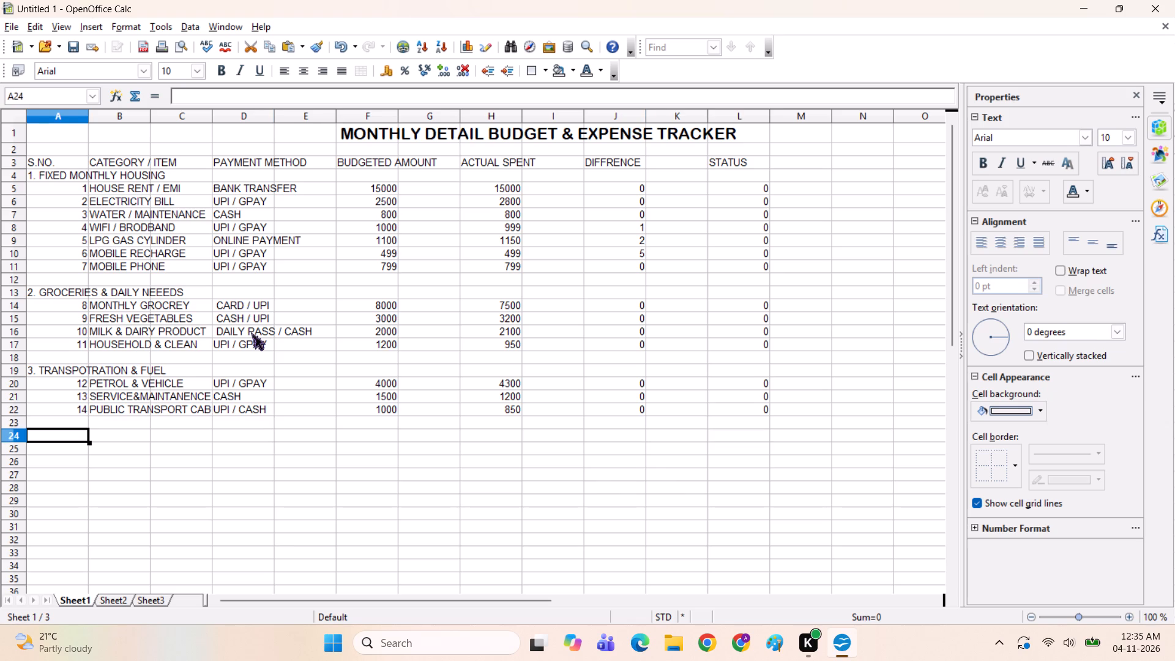
key(4)
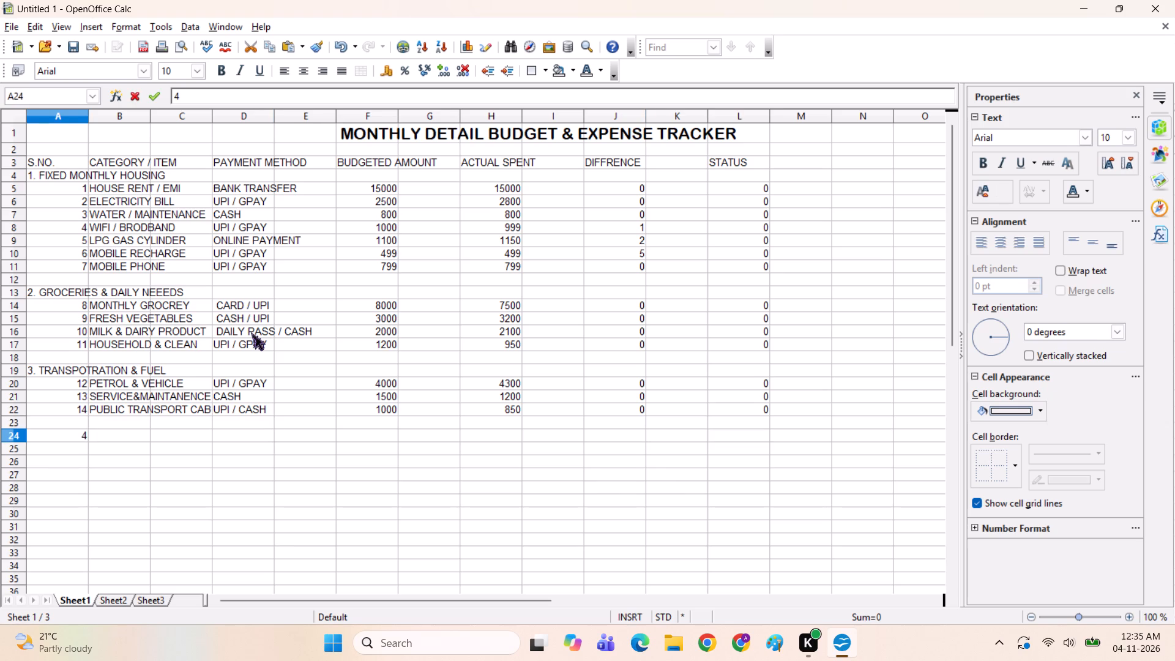
key(period)
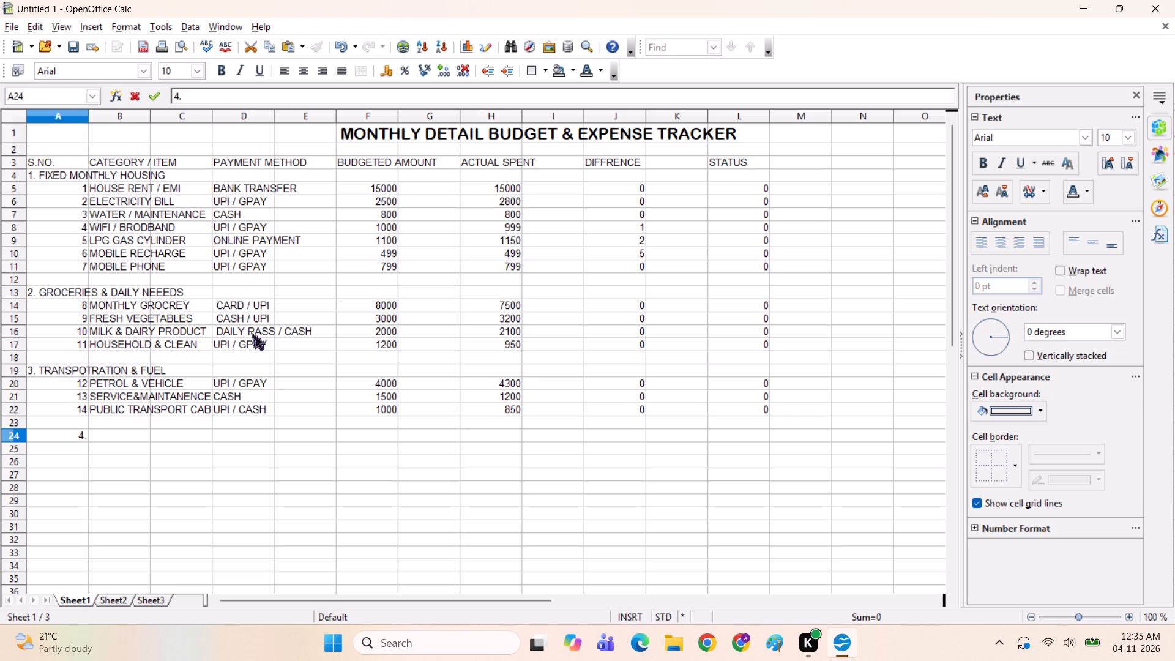
key(space)
text(PERSONAL)
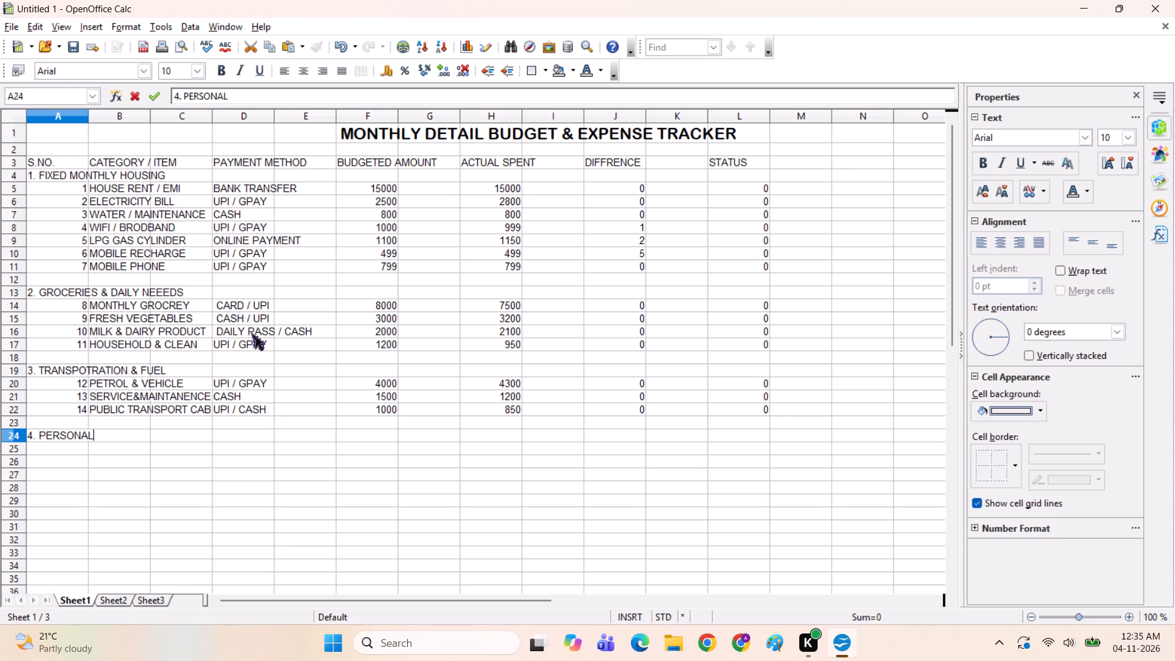
key(space)
text(SHOPPING)
key(space)
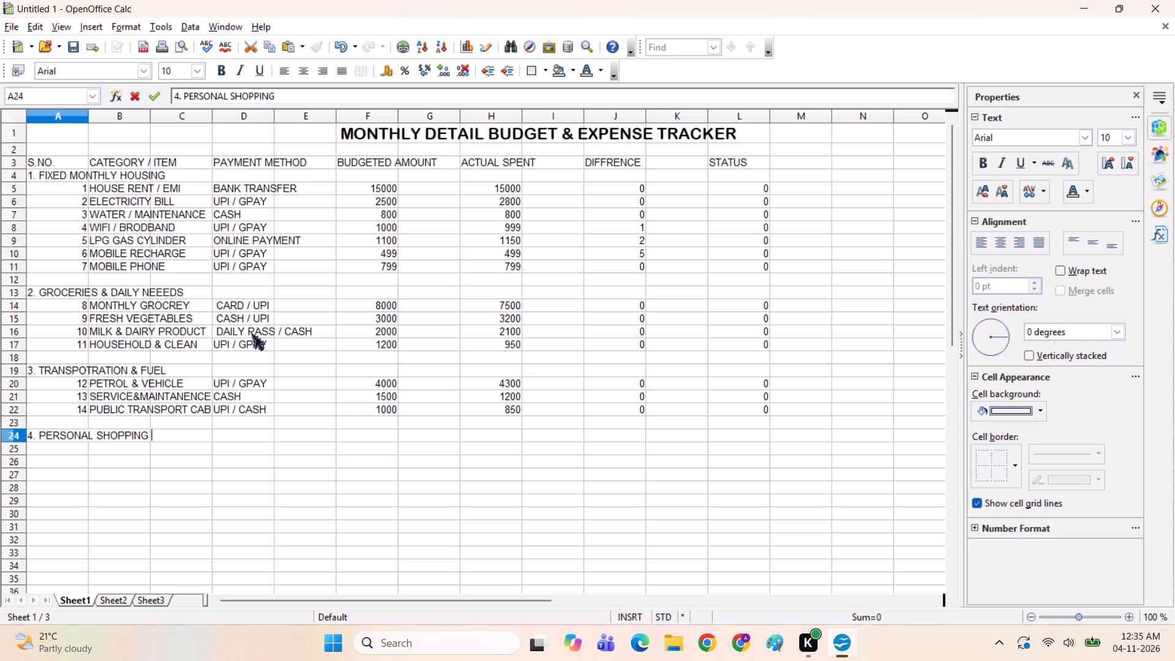
key(shift+ampersand)
key(space)
text(ENTERTAIMENT)
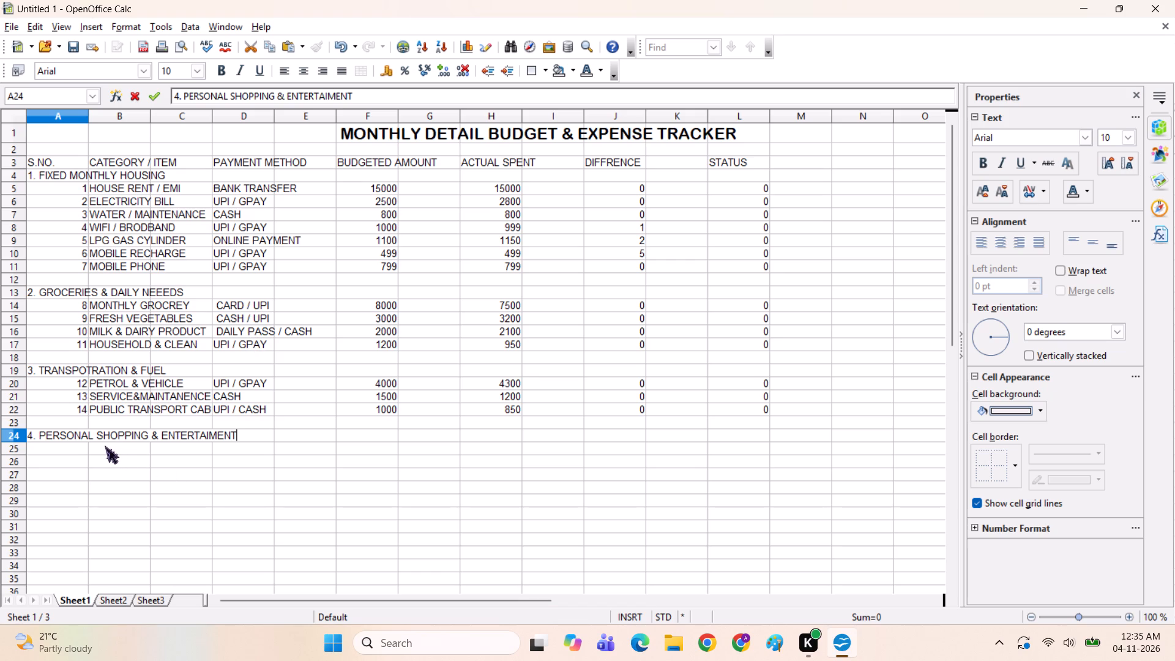
Enter serial numbers 15, 16, 17 and 18 in cells A25 to A28 under the section 4 heading.
click(78, 448)
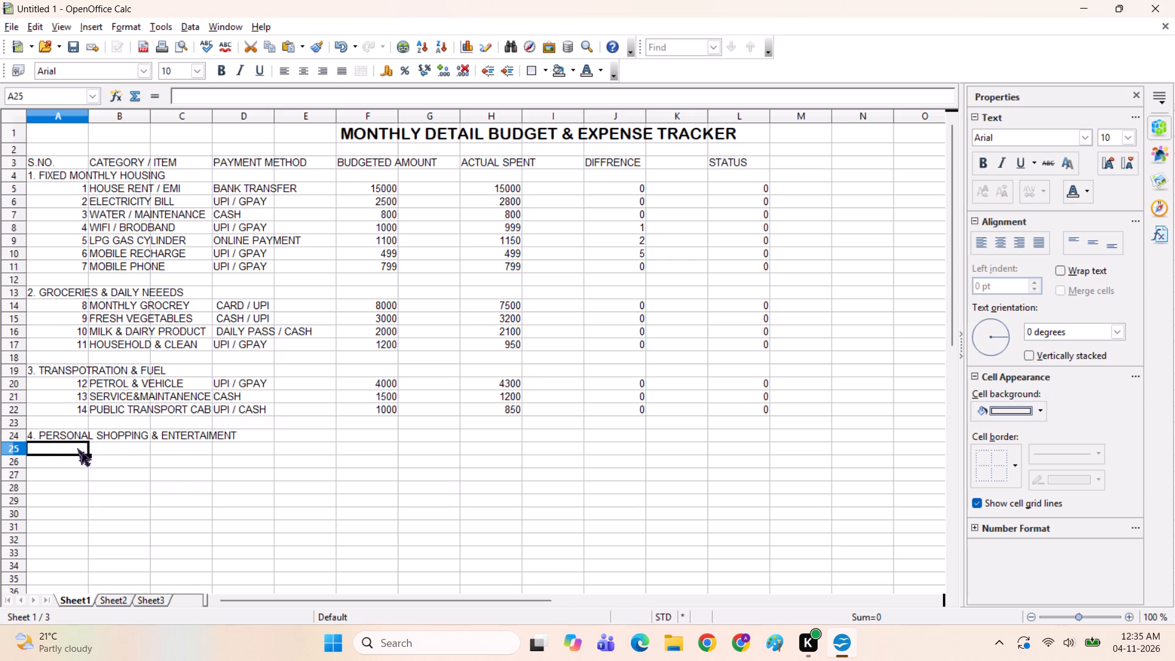
text(15)
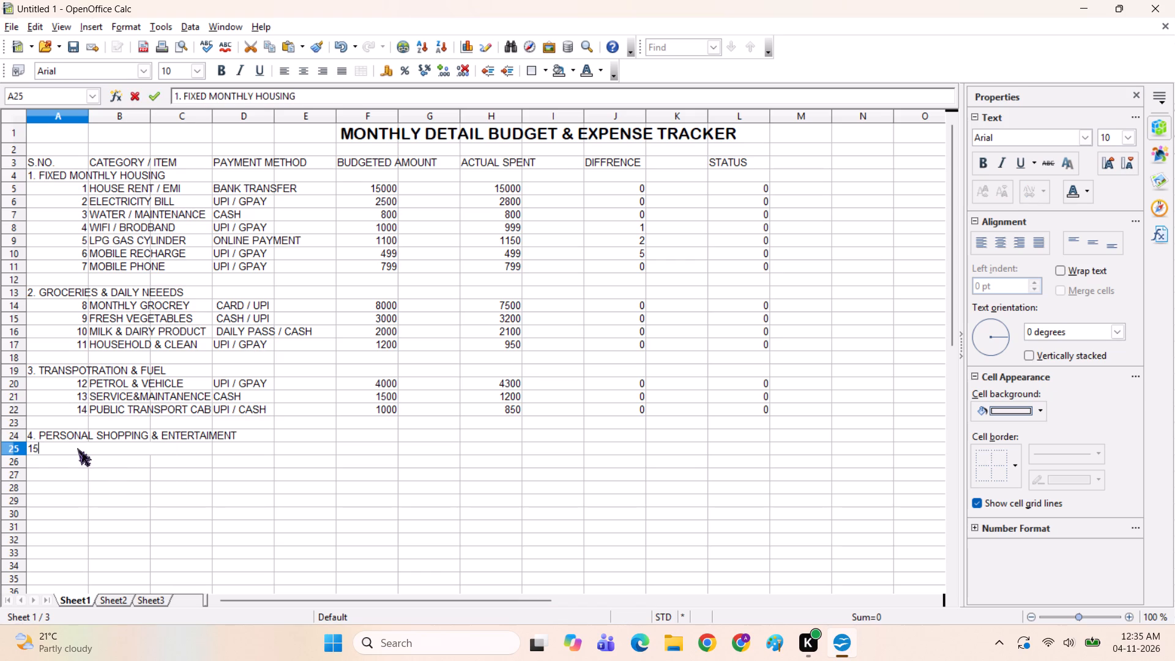
key(Down)
text(16)
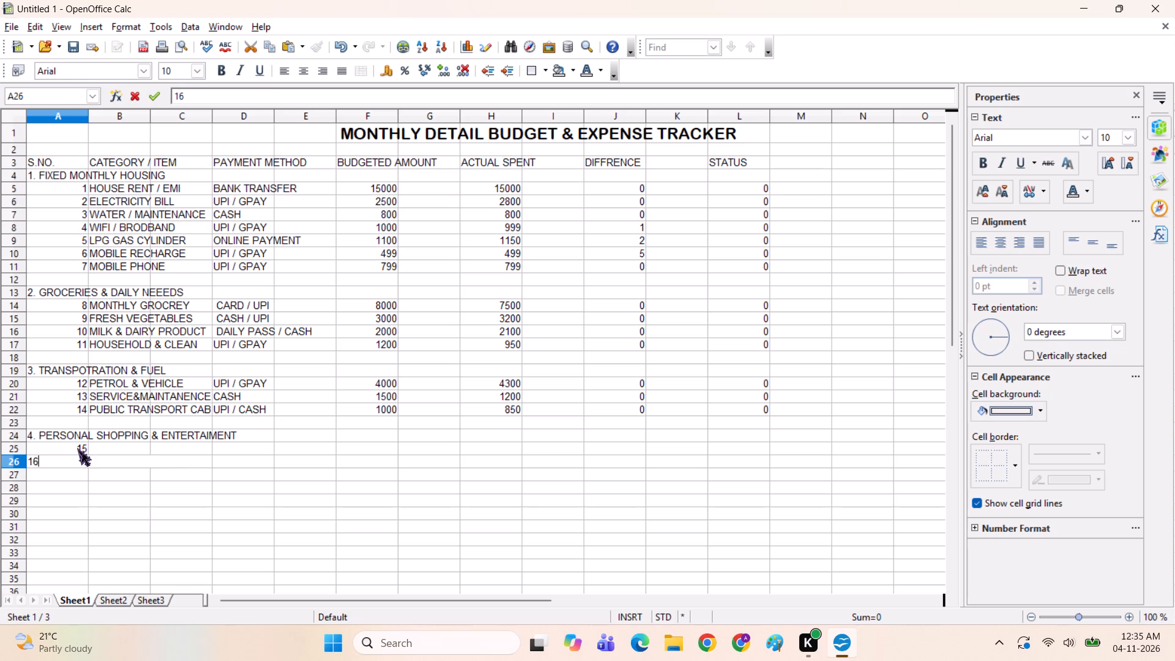
key(Down)
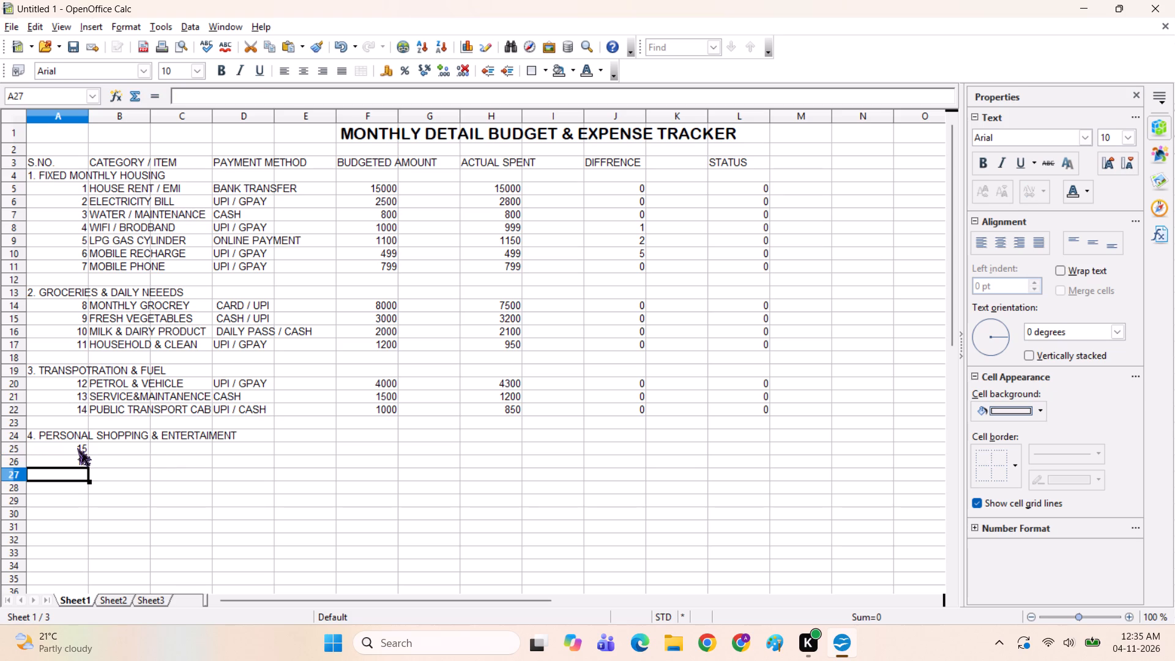
text(17)
key(Down)
text(18)
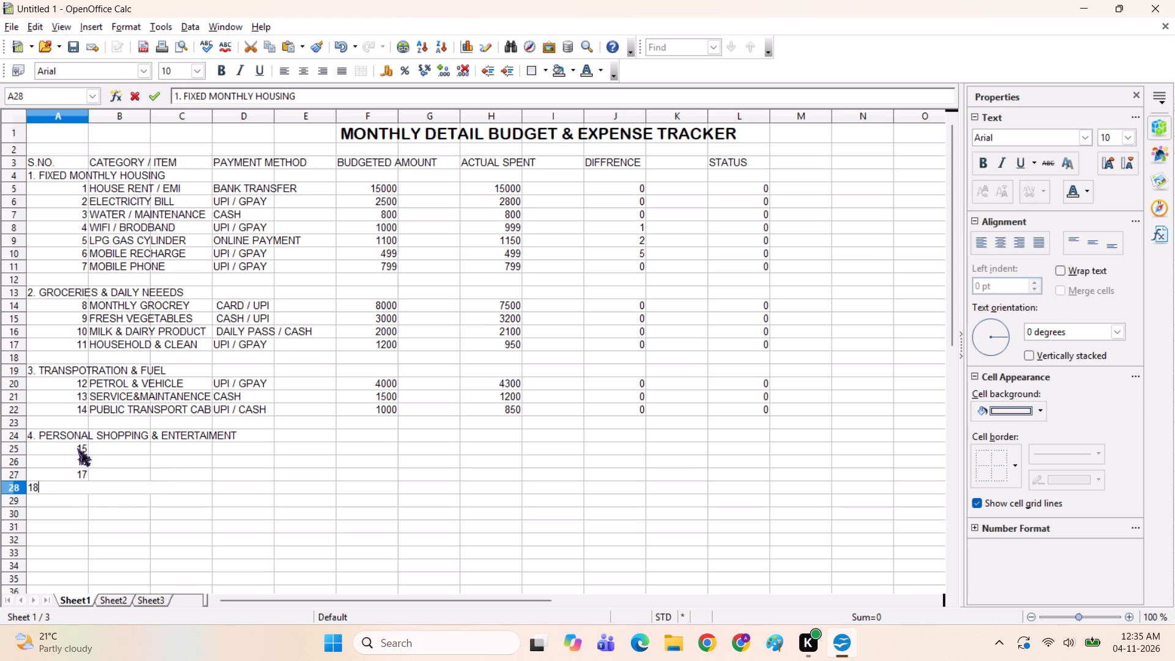
key(Down)
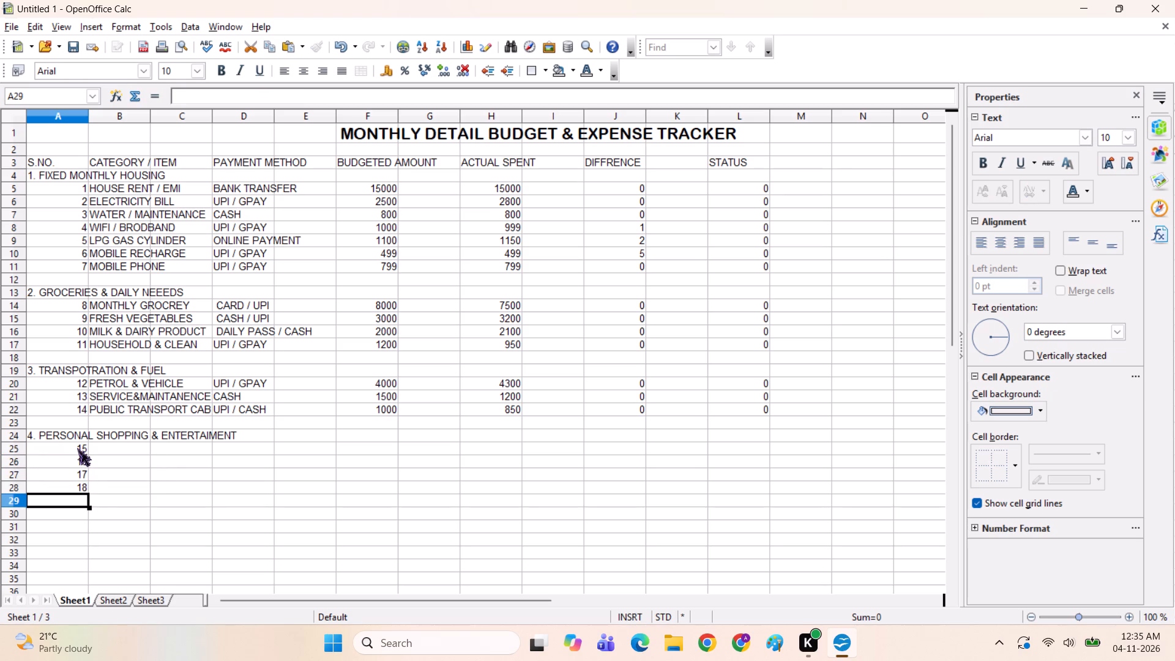
Enter "CLOTHING & FOOTWEAR" as the category item for serial number 15.
key(Right)
key(Up)
key(Up)
key(Up)
key(Up)
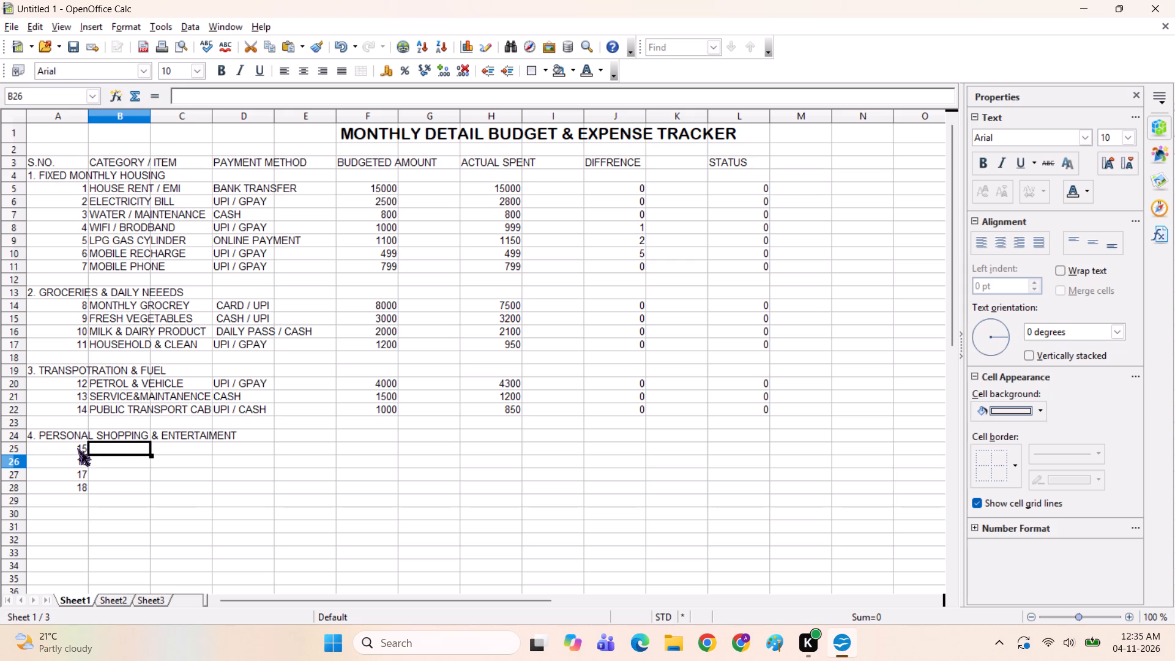
text(CLOT)
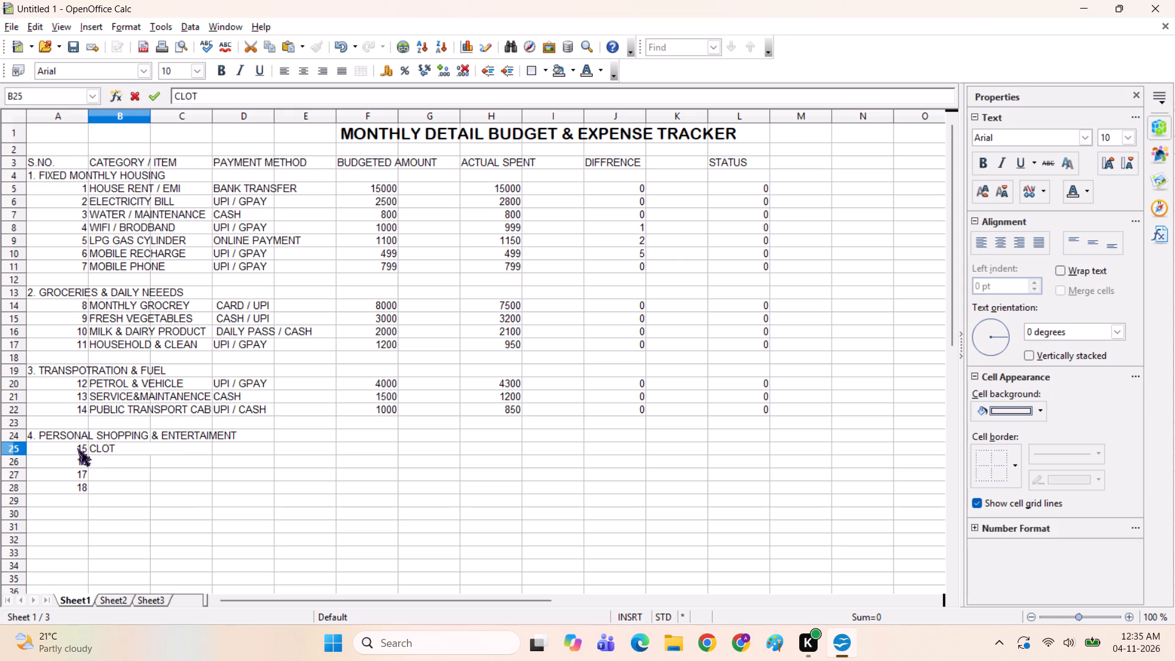
text(HING)
key(space)
text(& FOOTWEAR)
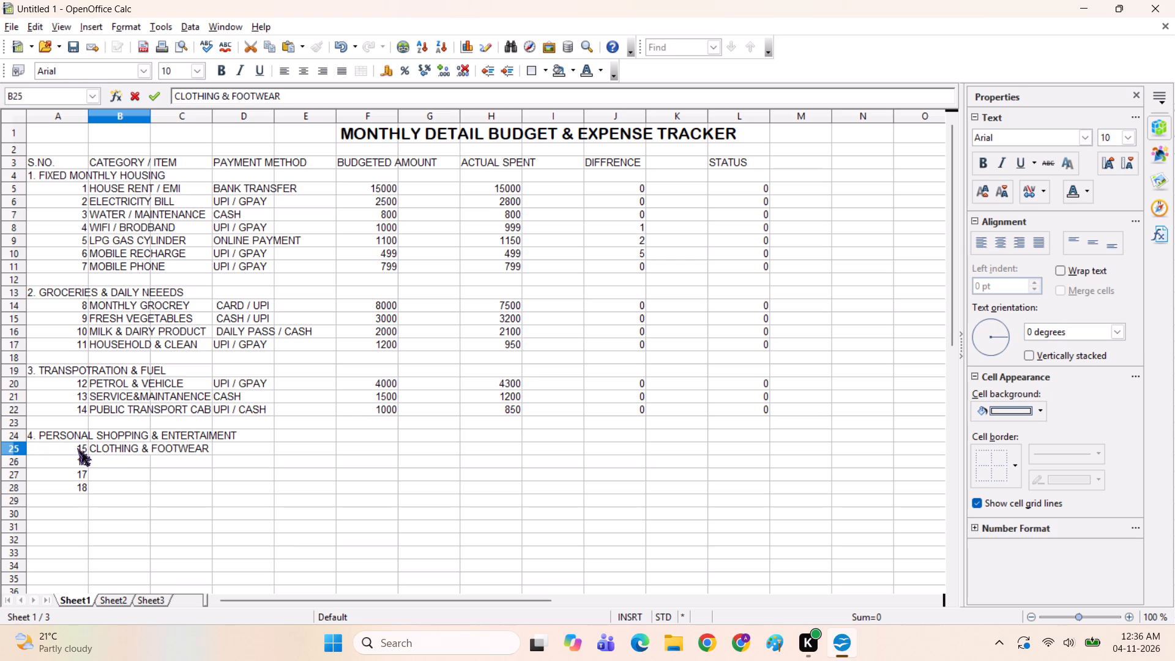
key(Down)
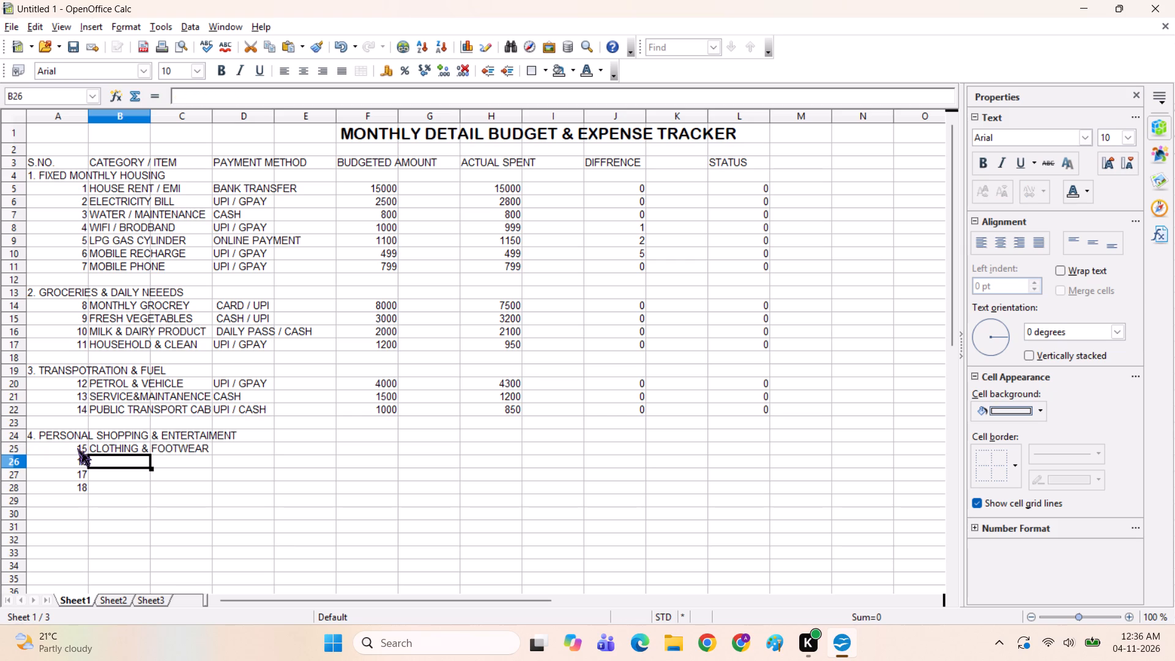
Enter "DININGOUT & DELIVERY" and "MOVIE & SUBSCRIPTION" as the category items for serial numbers 16 and 17.
text(DININGOUT)
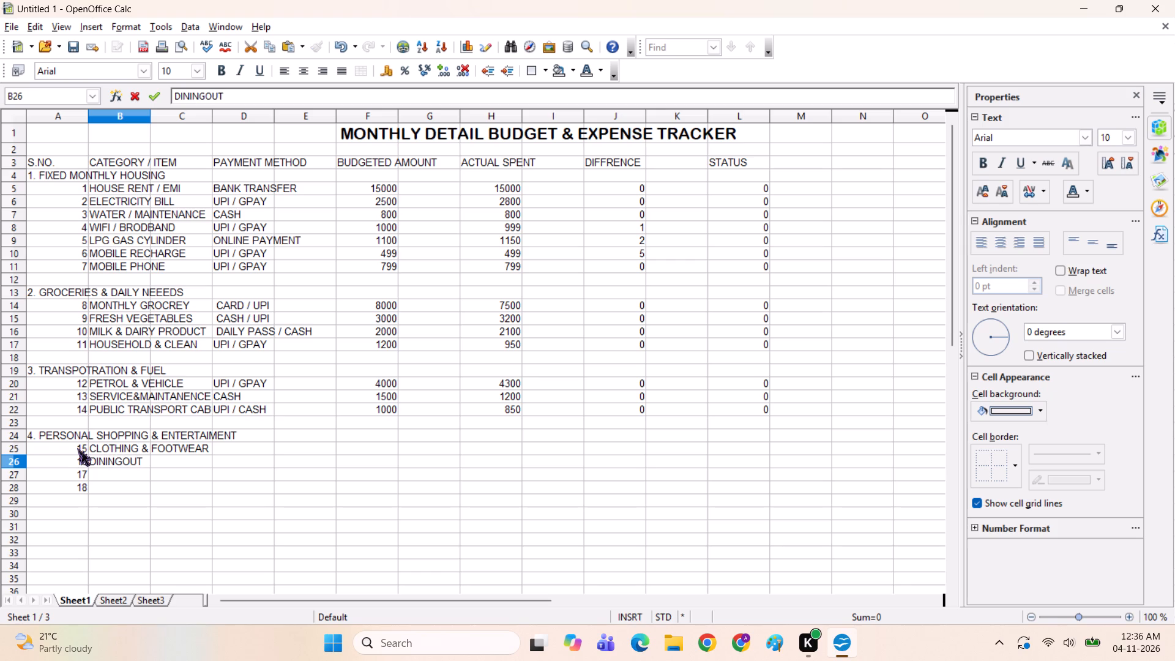
key(space)
text(&)
key(space)
text(DELIVERY)
key(Down)
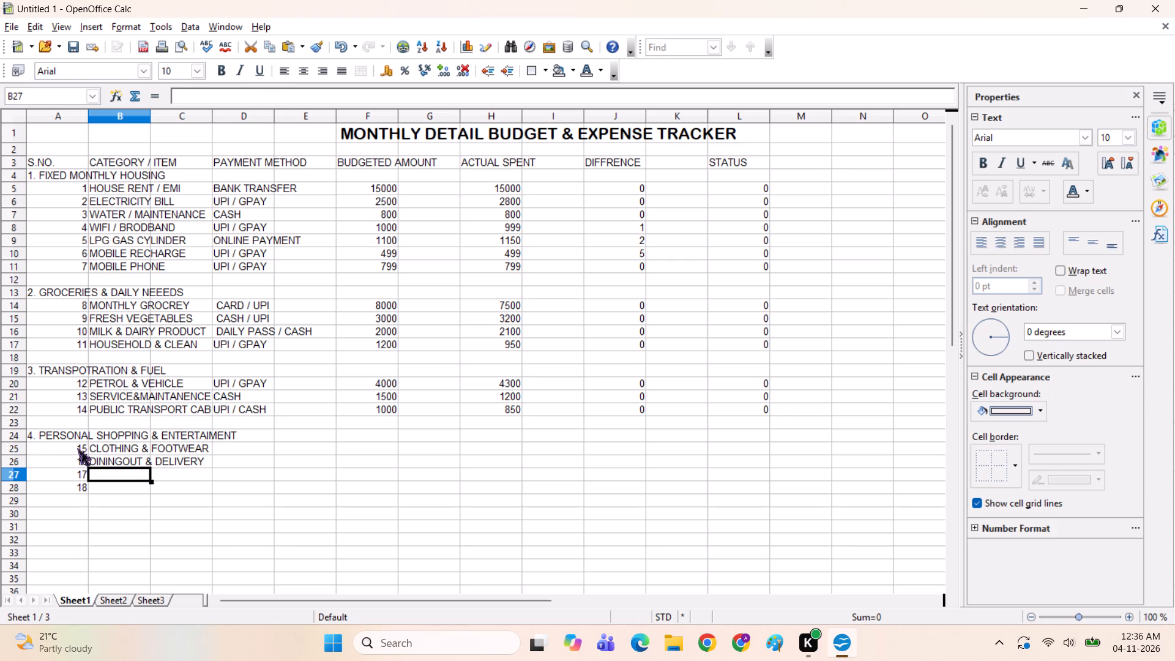
text(MOVIE)
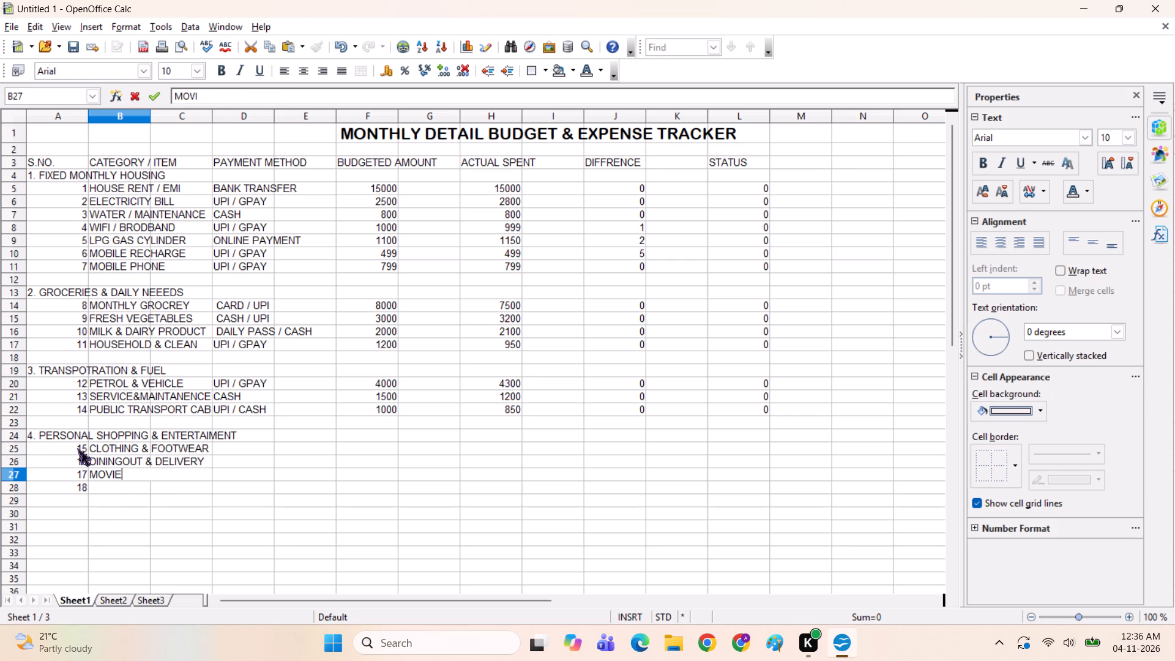
key(space)
text(& SUBSCRIPTIONS)
key(BackSpace)
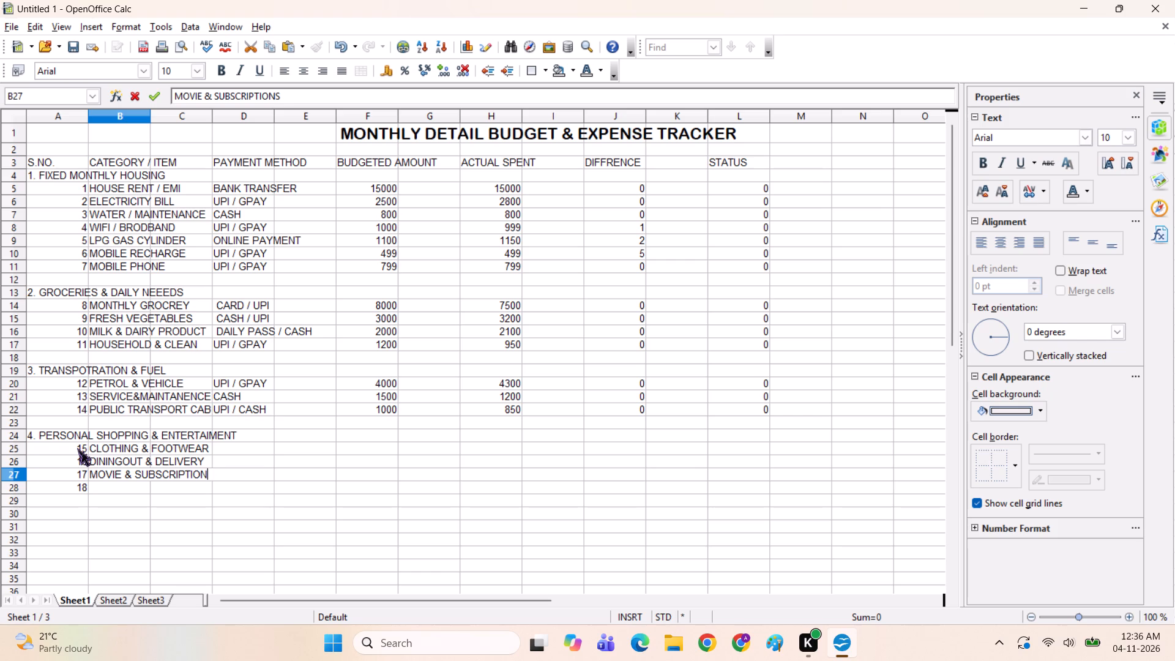
key(Down)
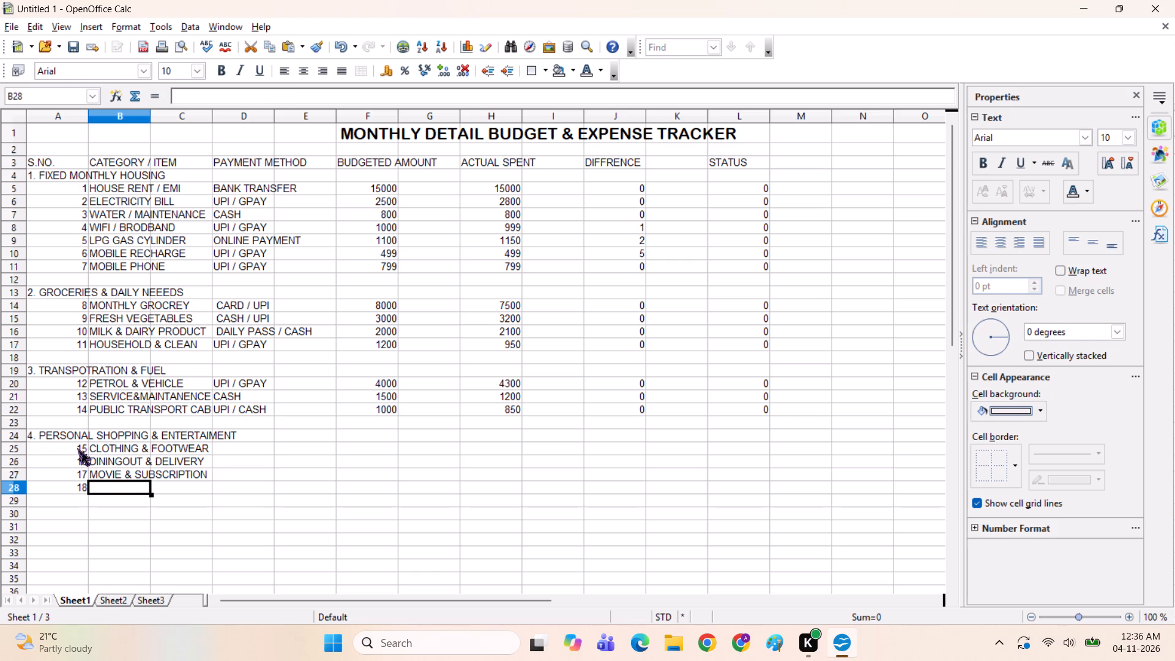
Enter "PERSONAL CARE" as the category item for serial number 18.
text(PER)
text(SONAL CARE)
key(space)
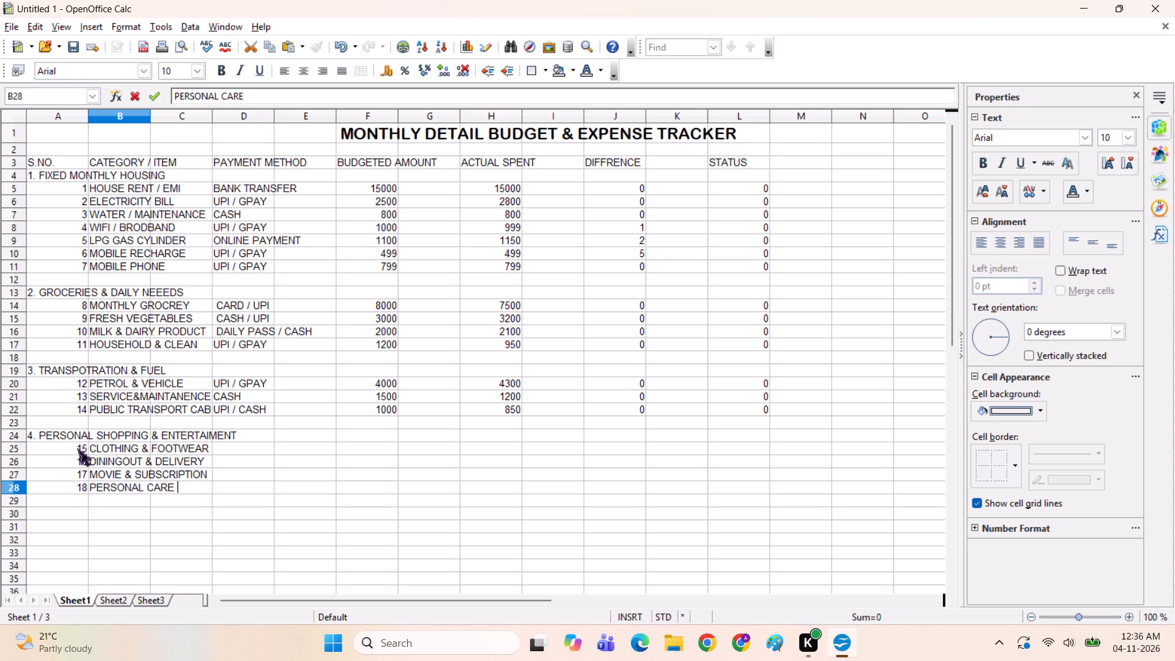
key(Right)
Shorten the section 4 heading in cell A24 to "4. PERSONAL SHOP & ENTERTAIMENT".
key(Right)
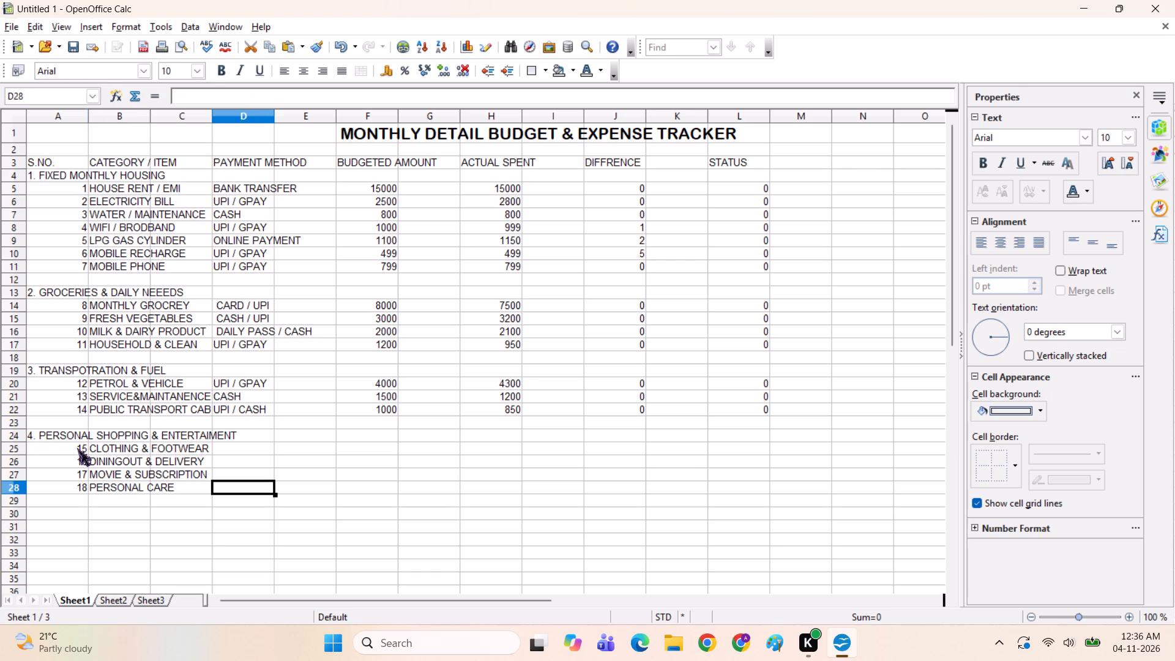
key(Up)
key(Up)
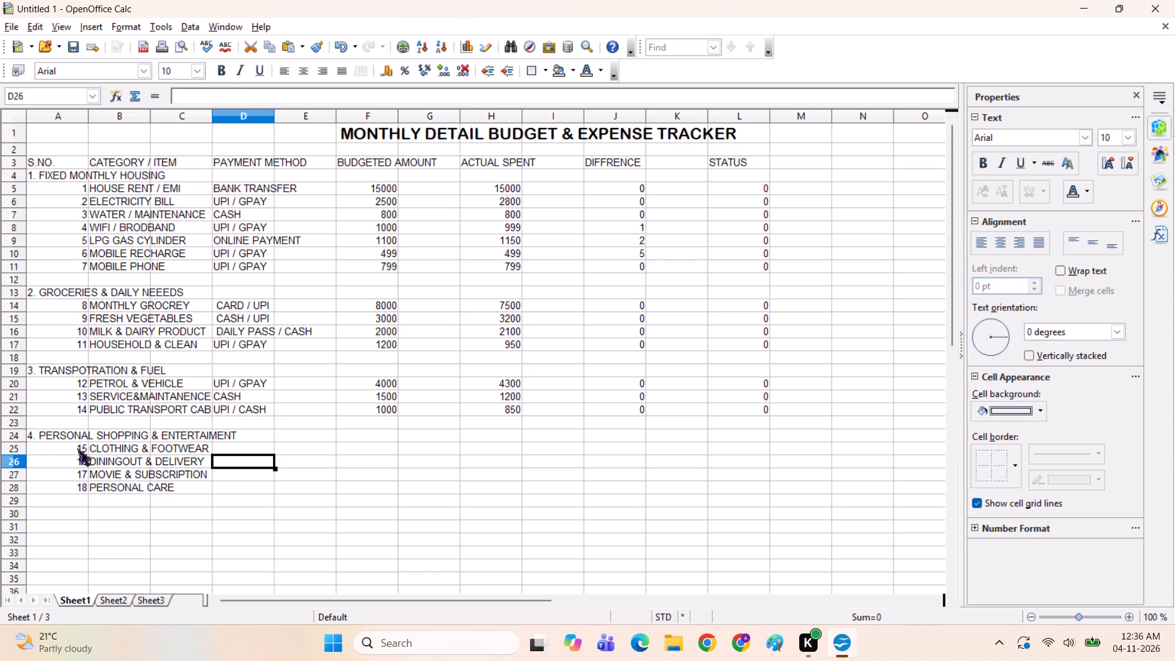
key(Up)
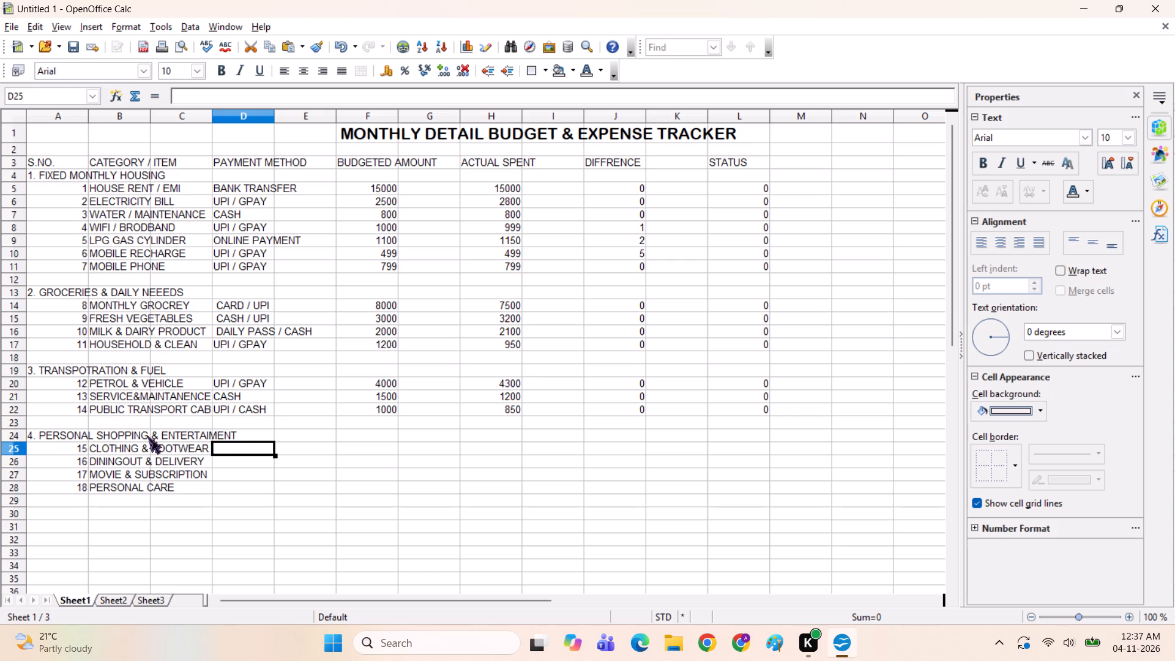
click(148, 436)
click(78, 432)
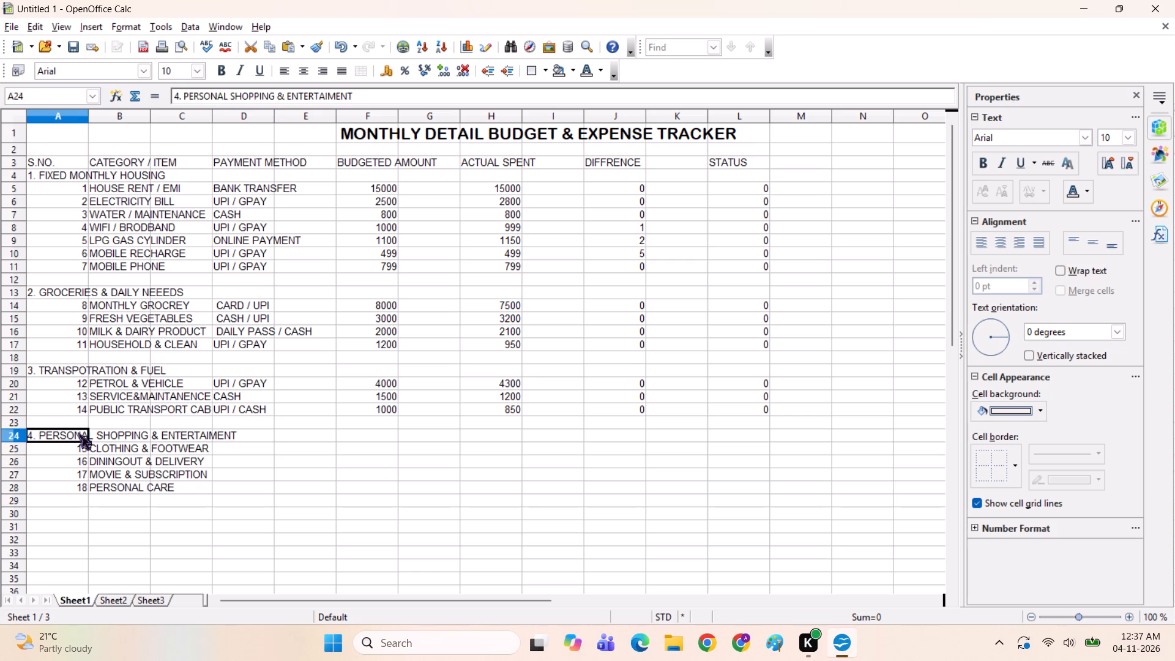
double_click(78, 432)
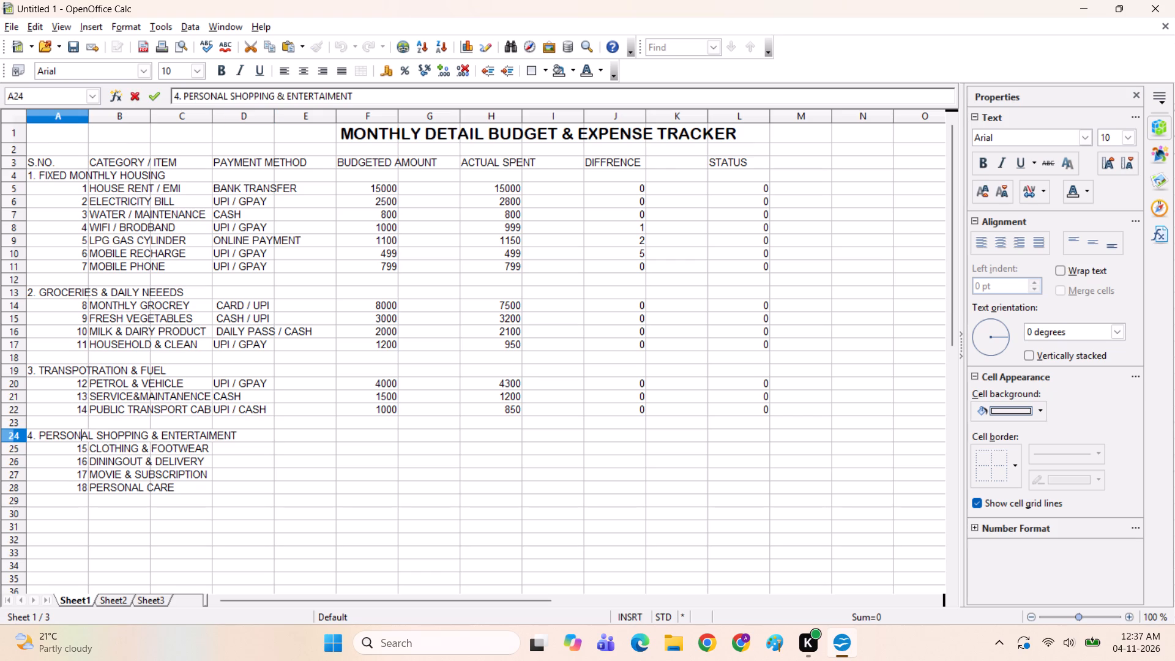
click(146, 435)
key(BackSpace)
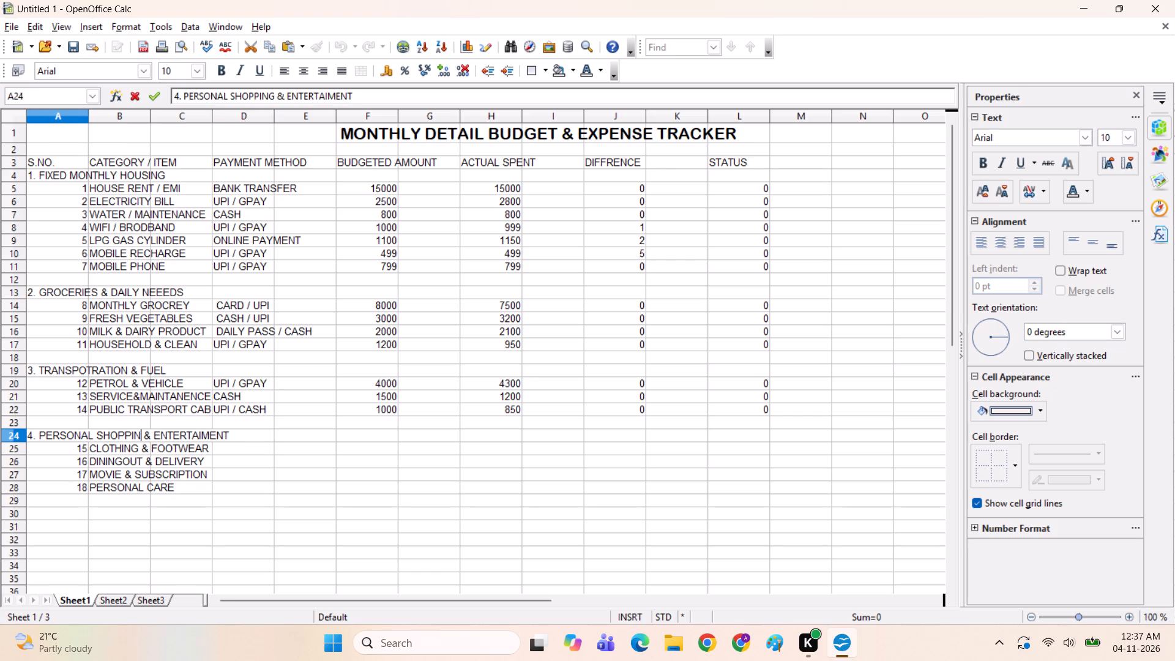
key(BackSpace)
key(BackSpace)
key(BackSpace)
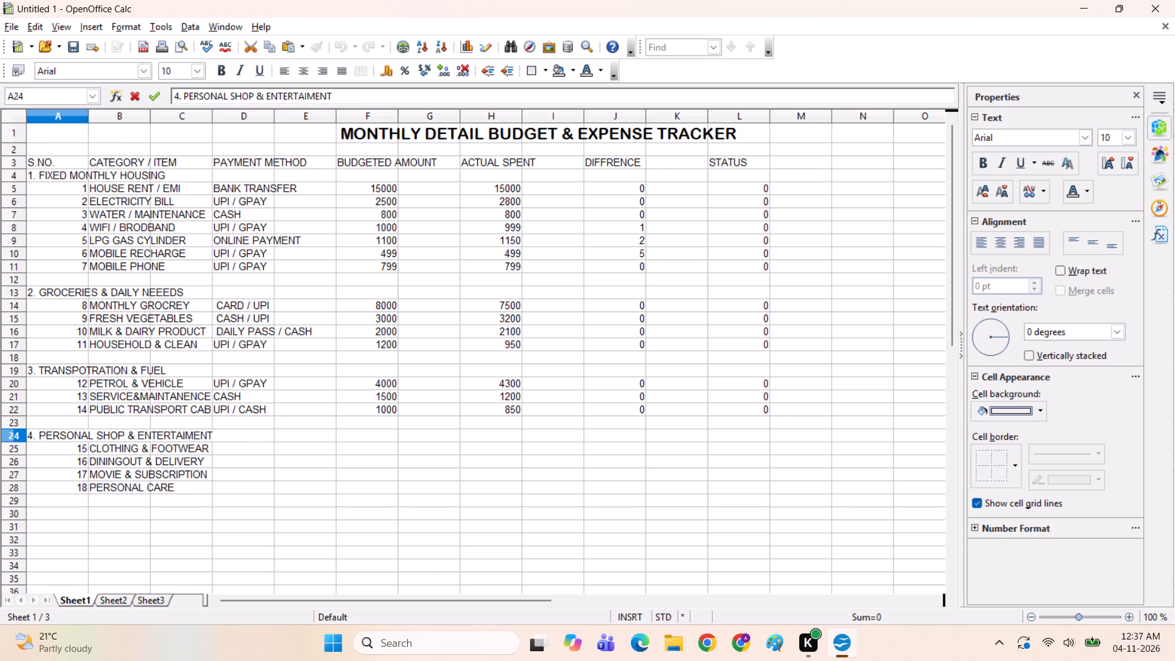
click(228, 434)
click(228, 434)
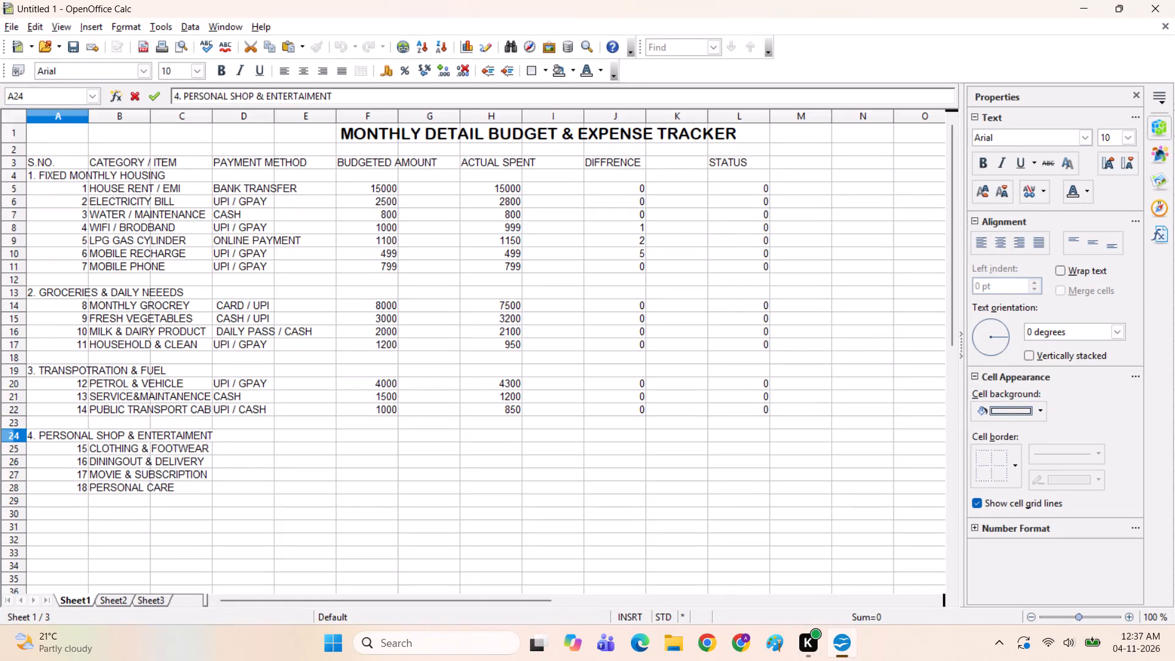
click(220, 452)
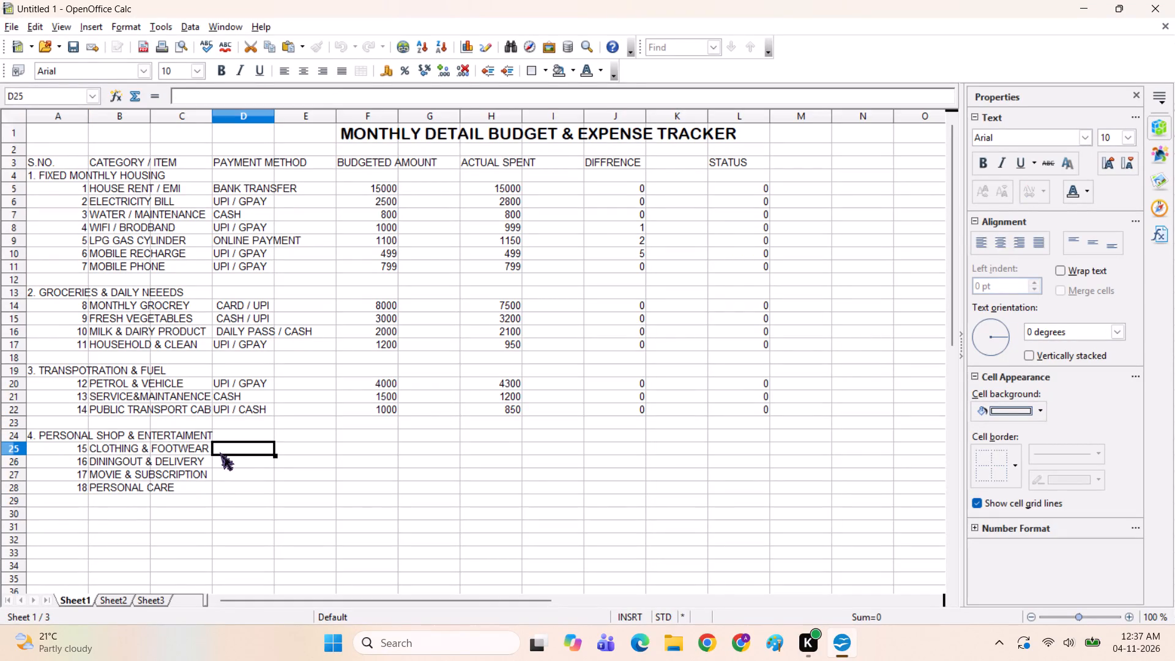
click(228, 435)
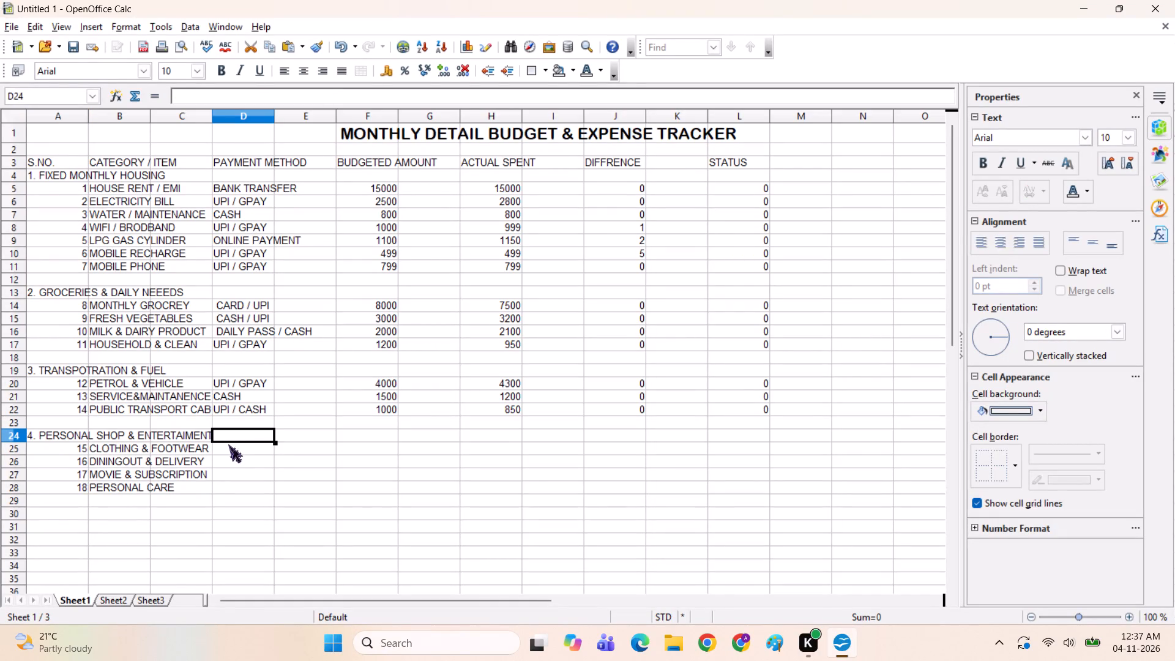
Enter the payment methods "CARD", "ZOMATO / SWIGGY", "AUTO-DEBIT" and "UPI / CASH" for serial numbers 15 to 18 in cells D25 to D28.
click(229, 447)
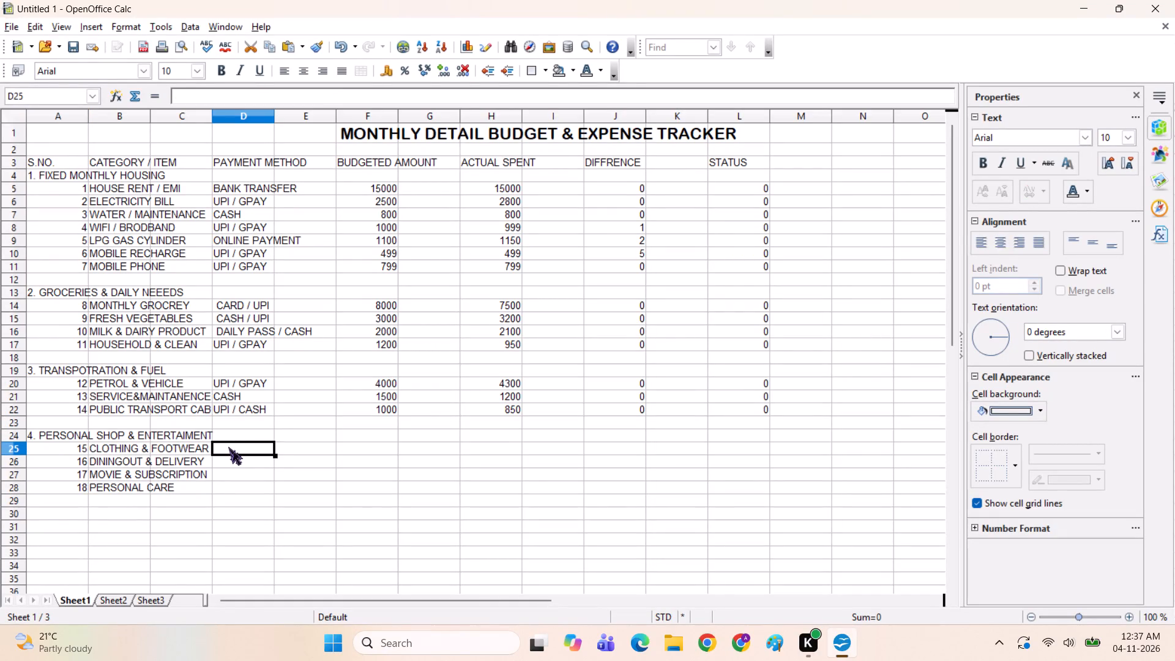
key(c)
text(AR)
key(d)
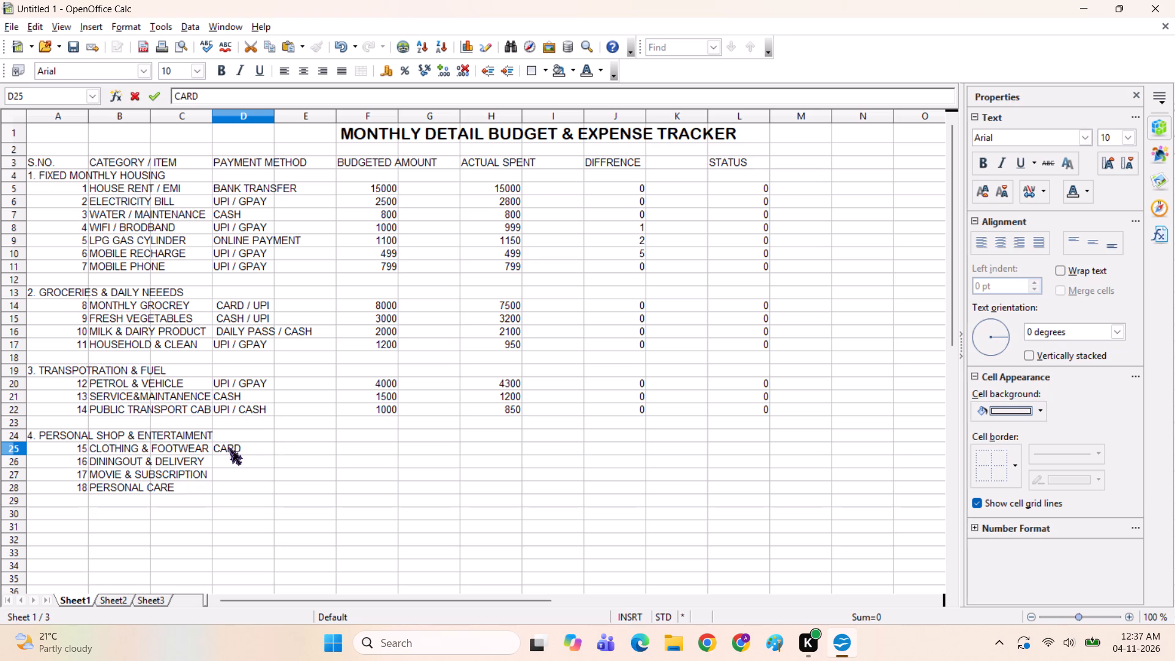
key(Down)
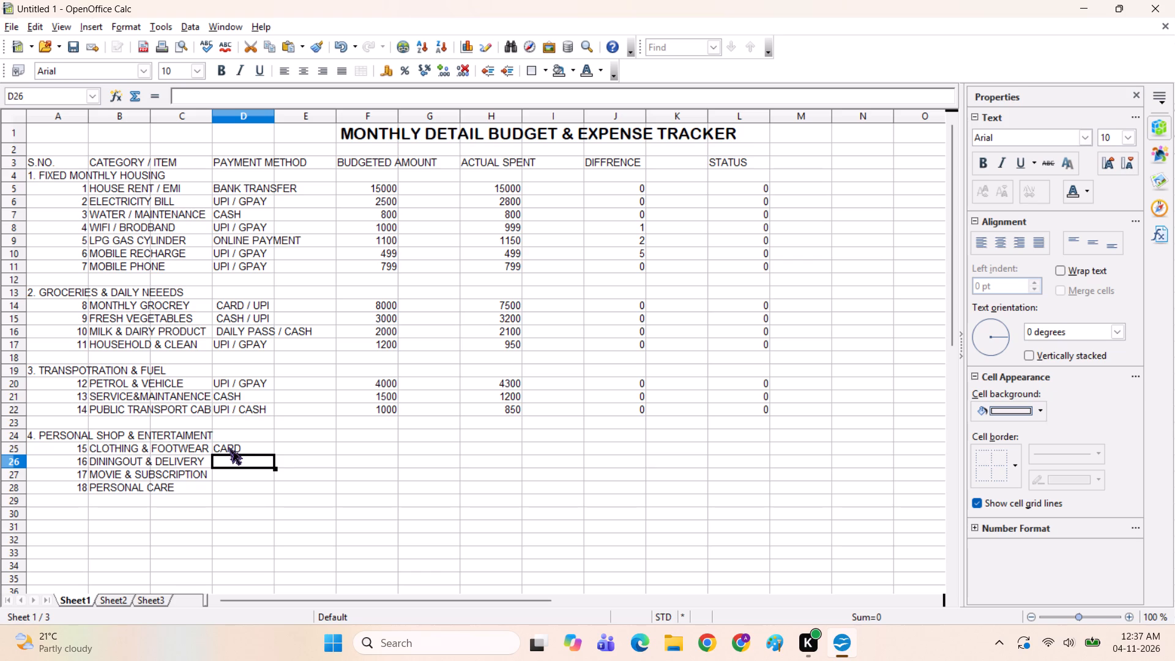
text(ZOM)
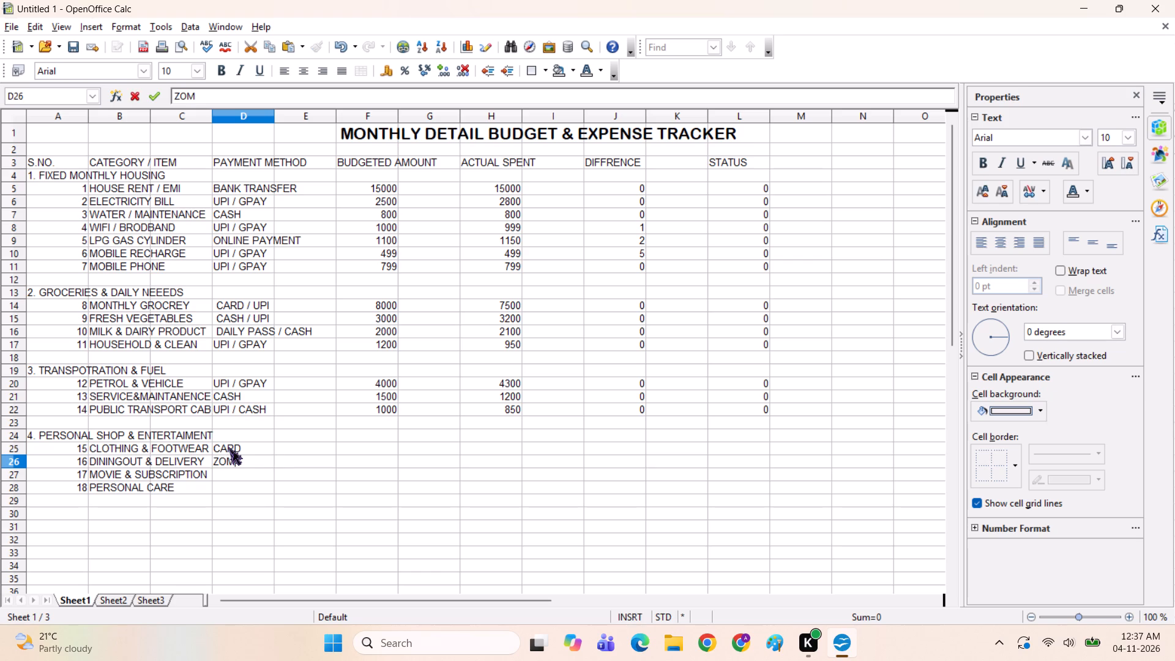
text(ATO / SWIGGY)
key(Down)
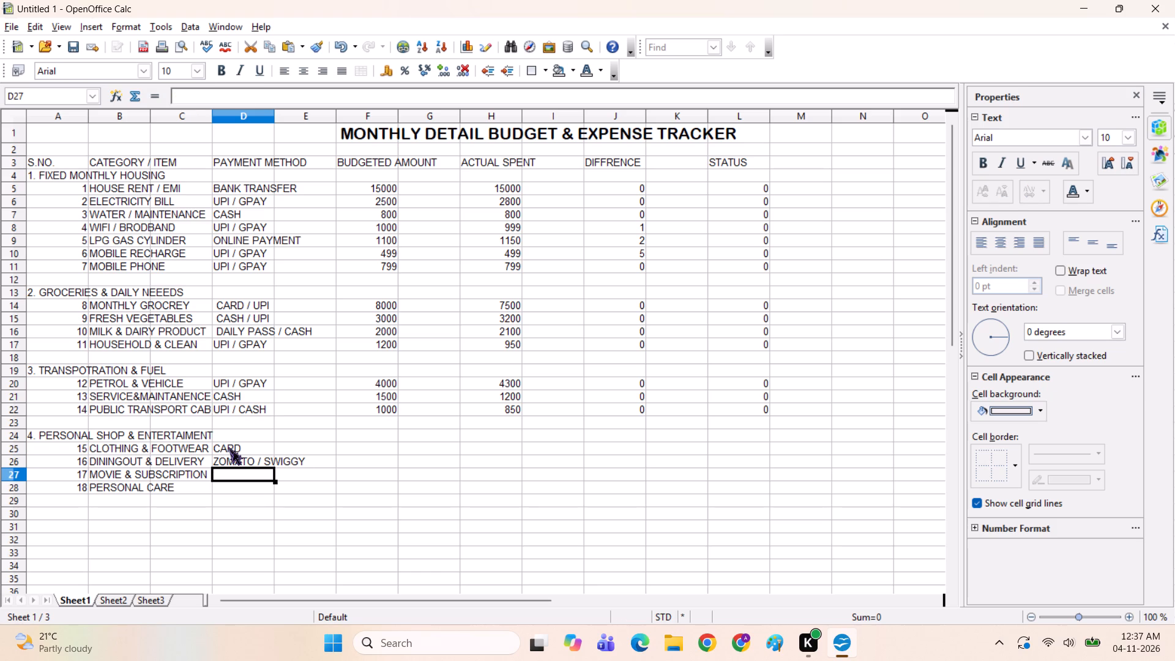
text(AUTO)
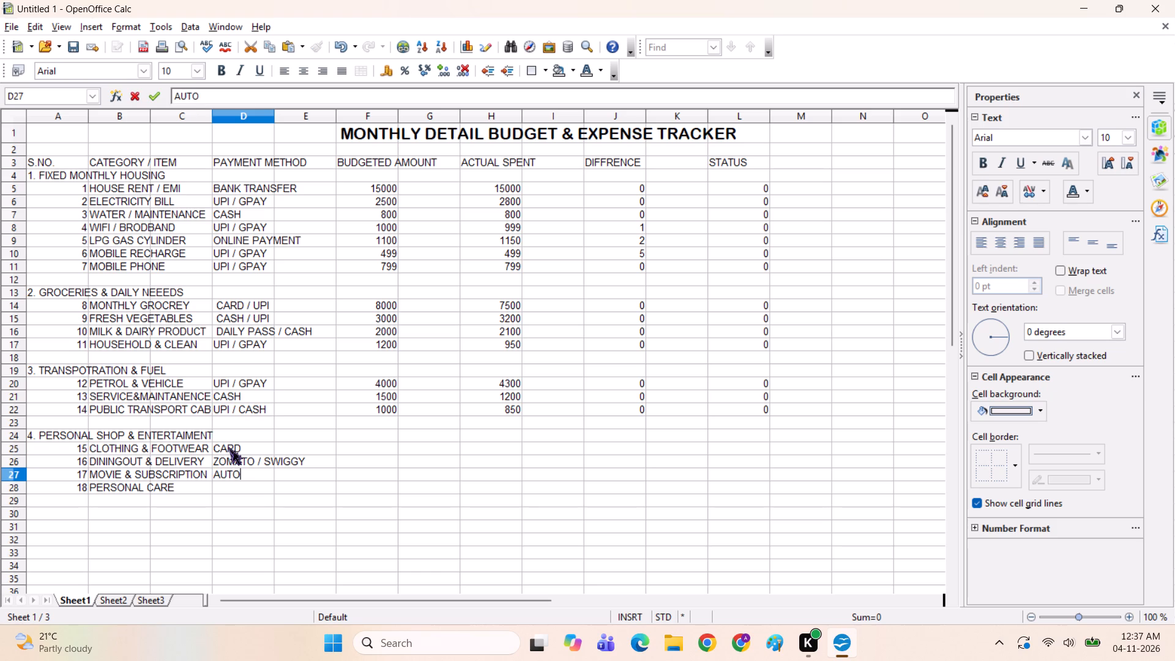
key(minus)
text(DEBIT)
key(Down)
text(UP)
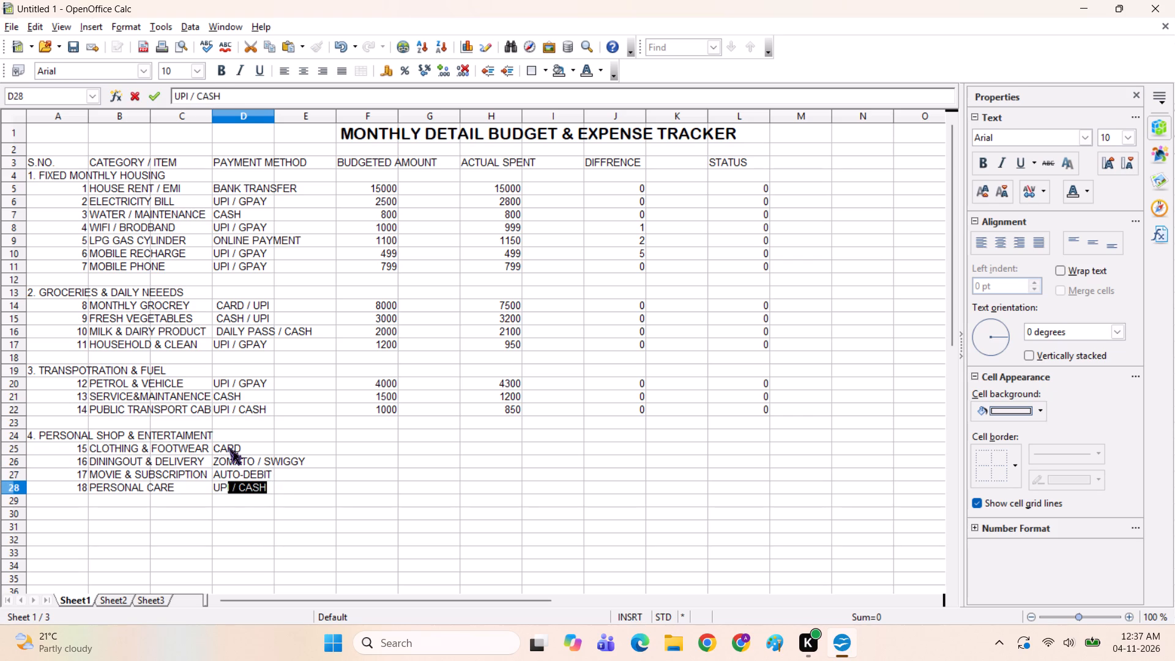
key(Right)
Enter the budgeted amounts 3000, 2500, 800 and 1500 for serial numbers 15 to 18 in cells F25 to F28.
key(Right)
key(Up)
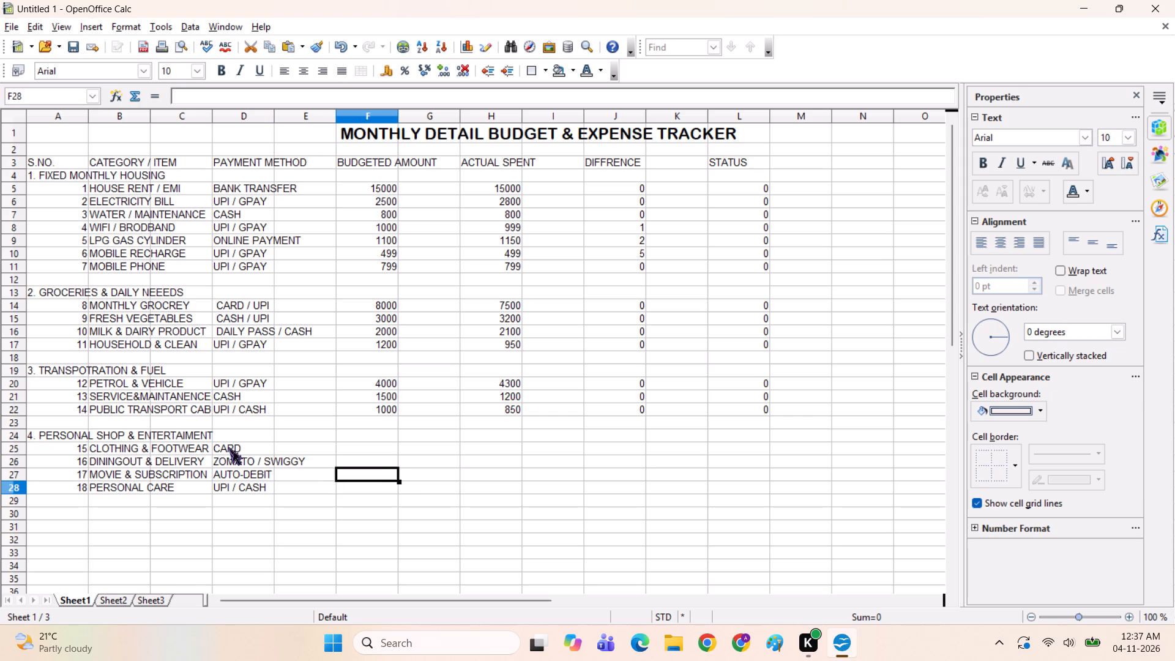
key(Up)
key(Up)
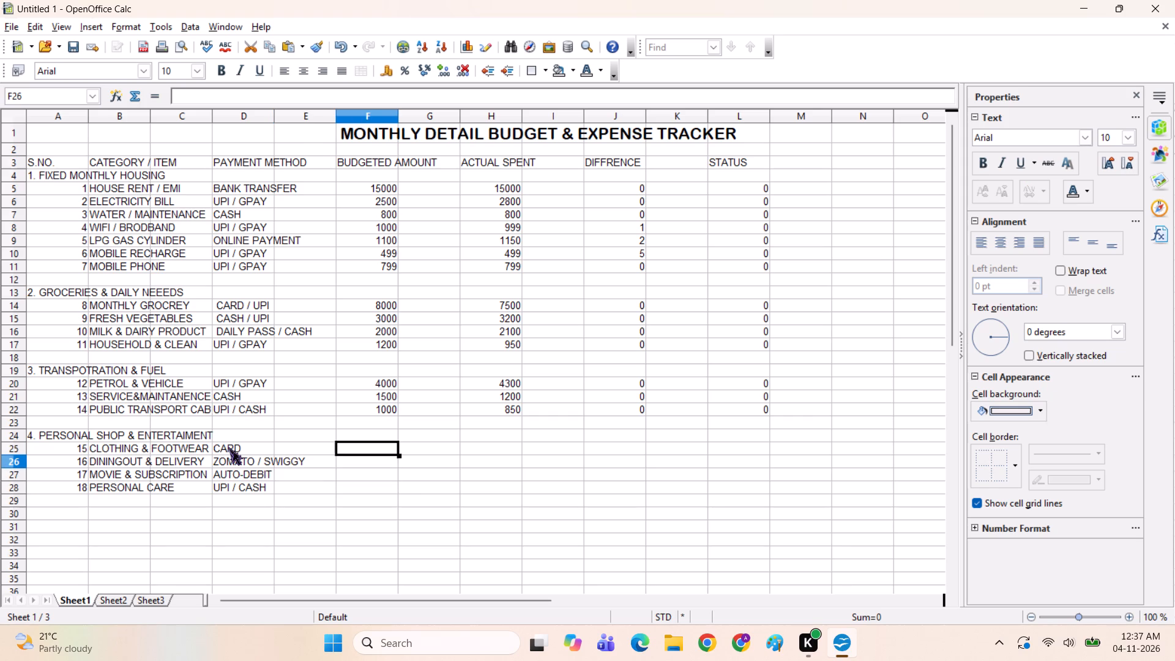
text(3000)
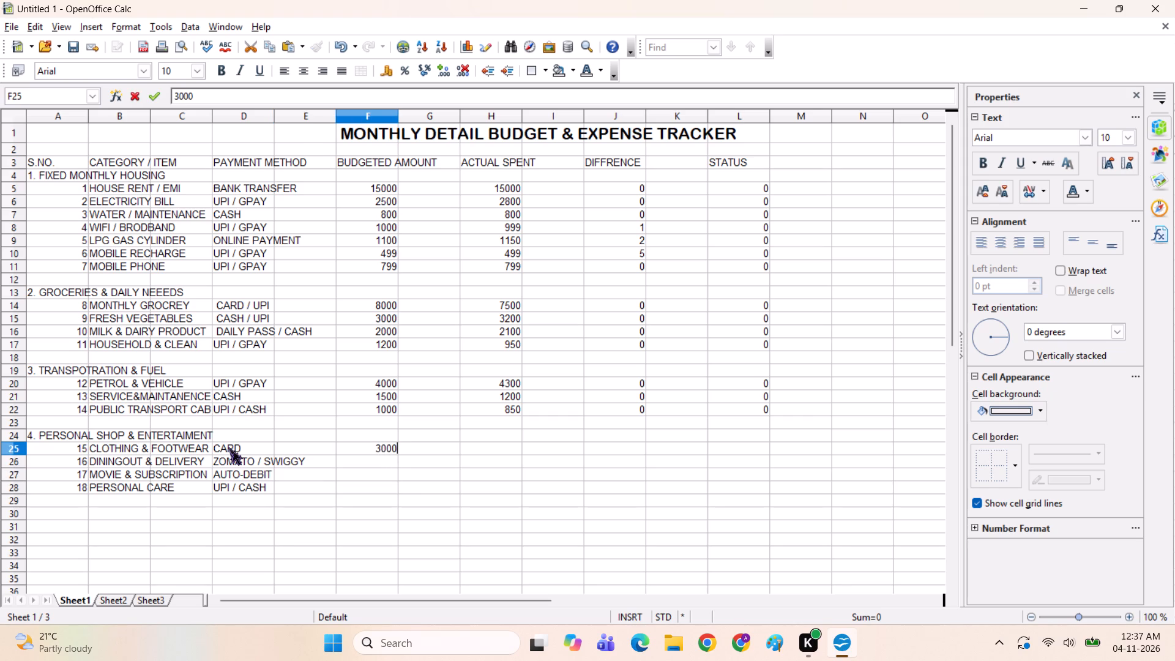
key(Down)
text(2500)
key(Down)
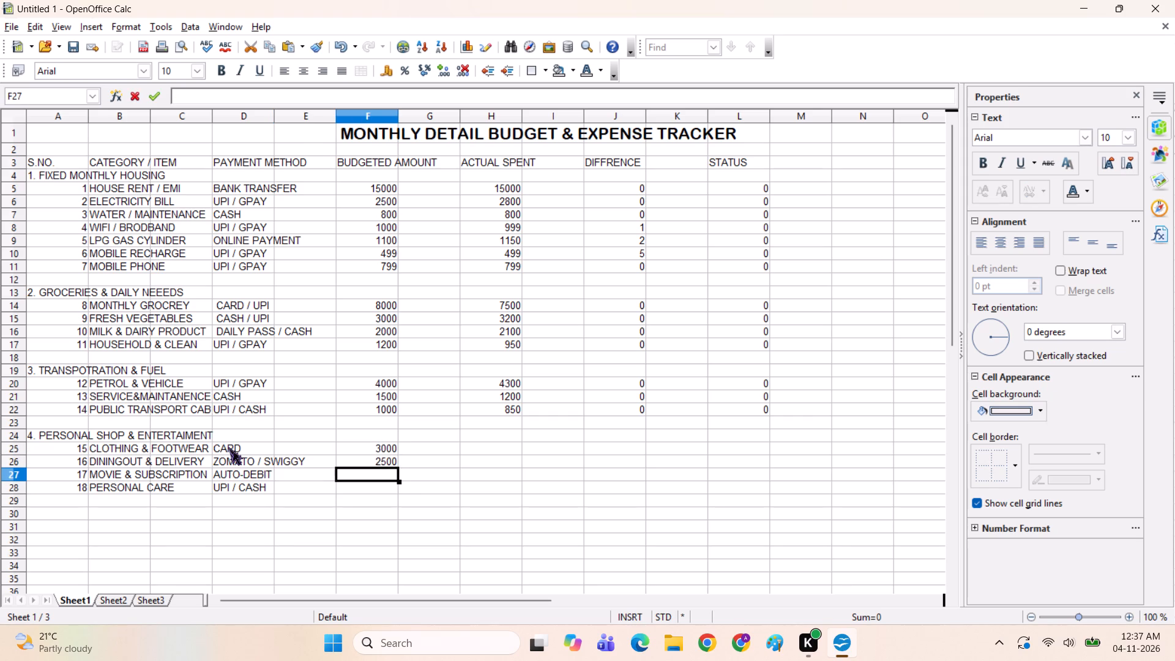
text(800)
key(Down)
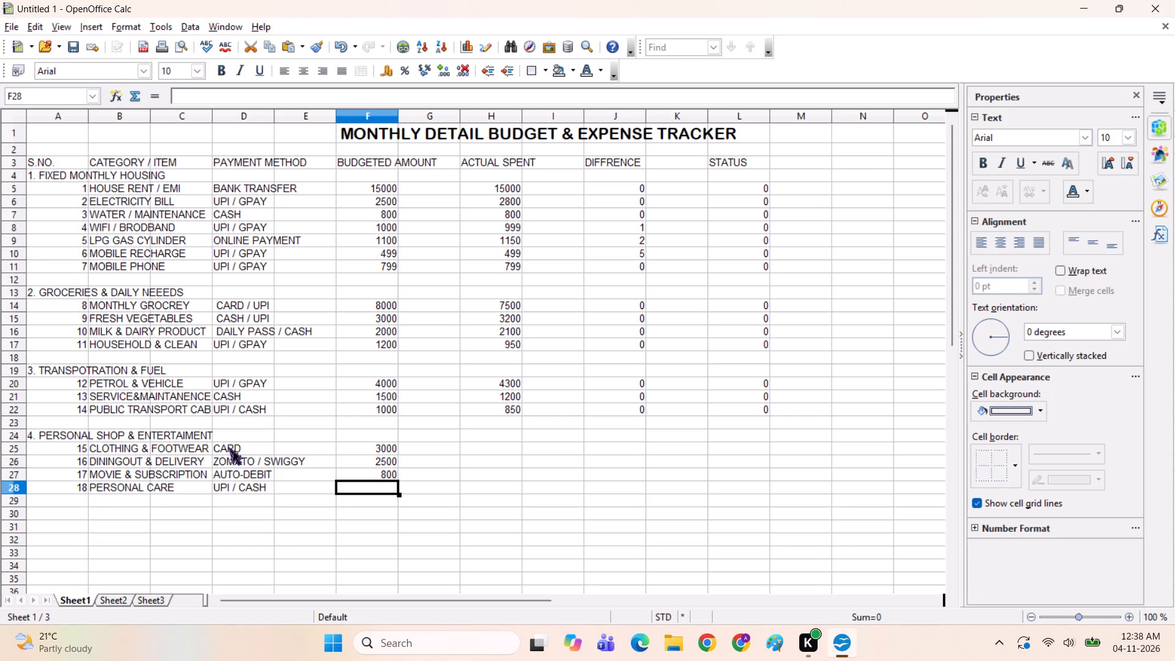
text(1500)
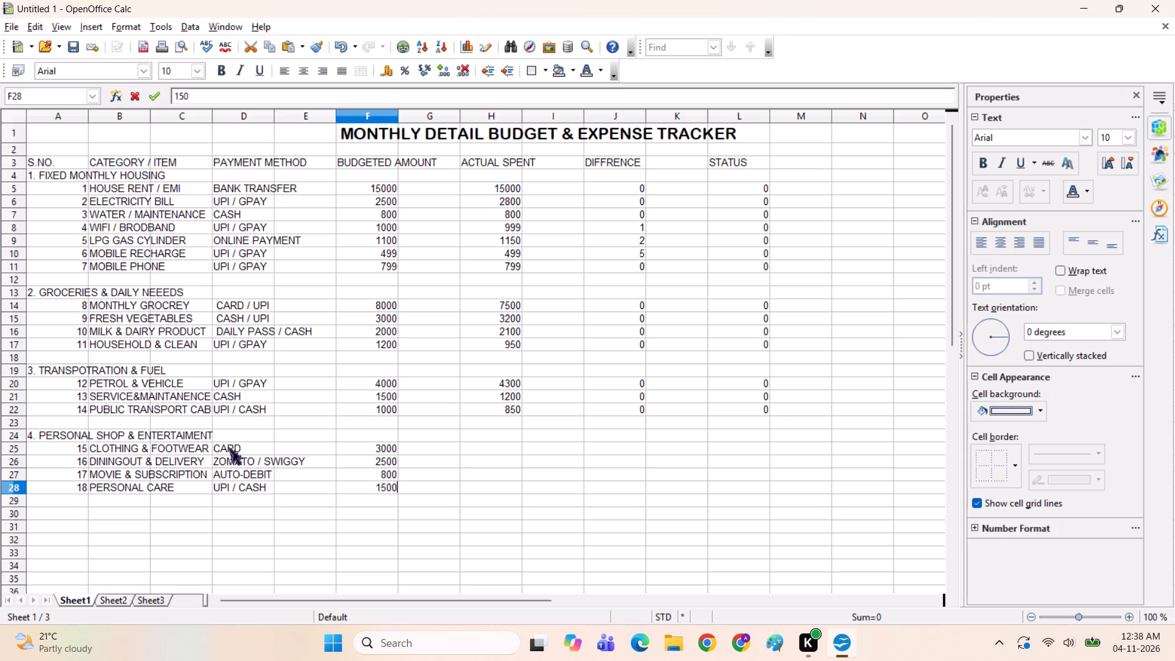
key(Right)
Enter the actual spent amounts 2500, 3100, 799 and 1300 for serial numbers 15 to 18 in cells H25 to H28.
key(Right)
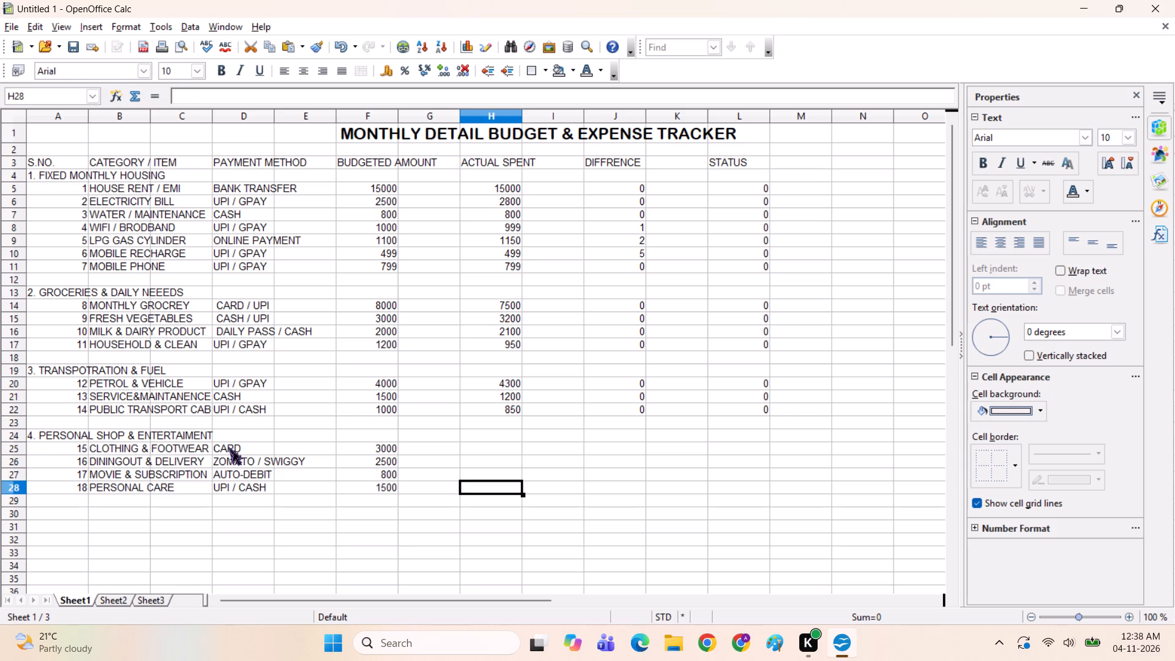
text(1300)
key(Up)
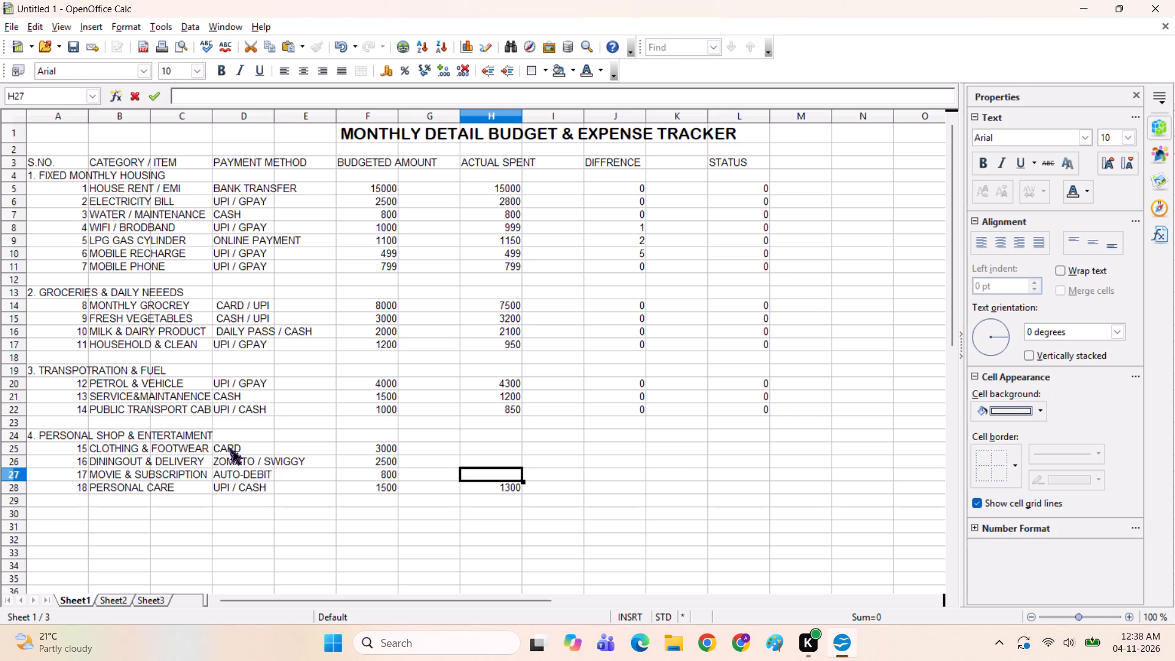
text(799)
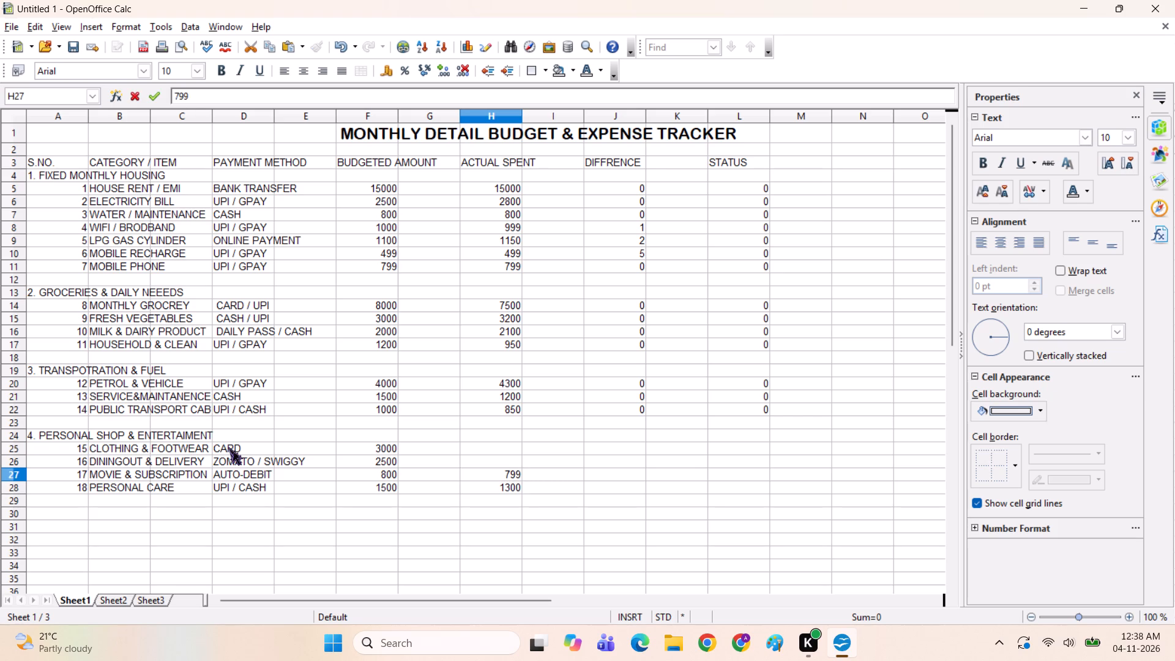
key(Up)
text(3100)
key(Up)
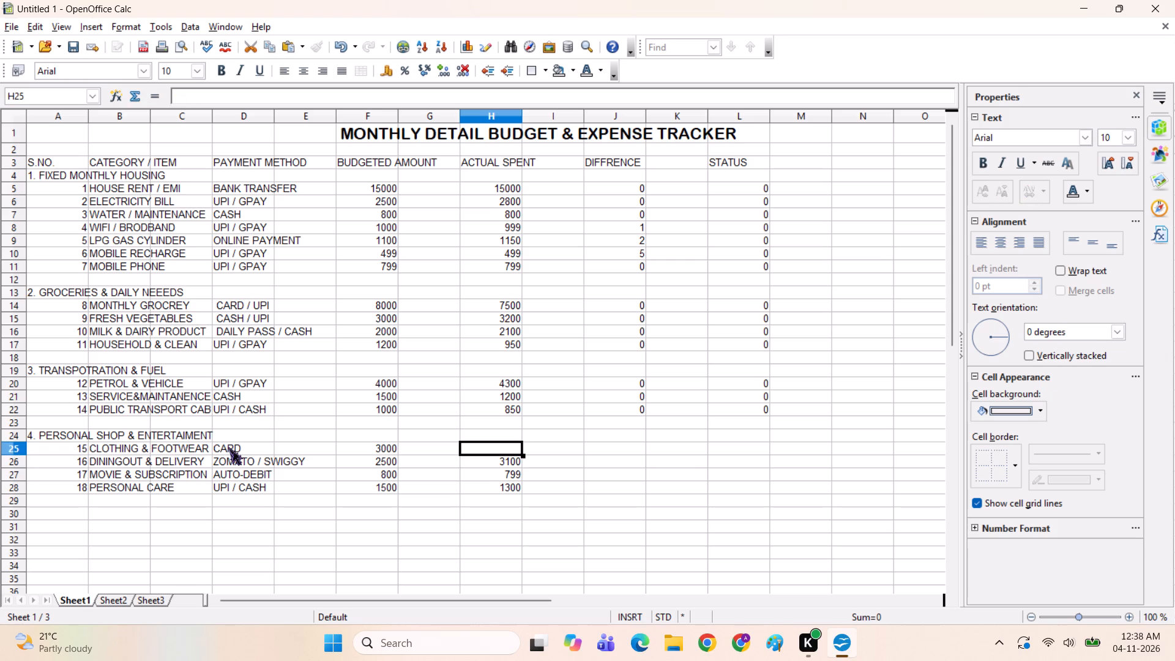
text(2500)
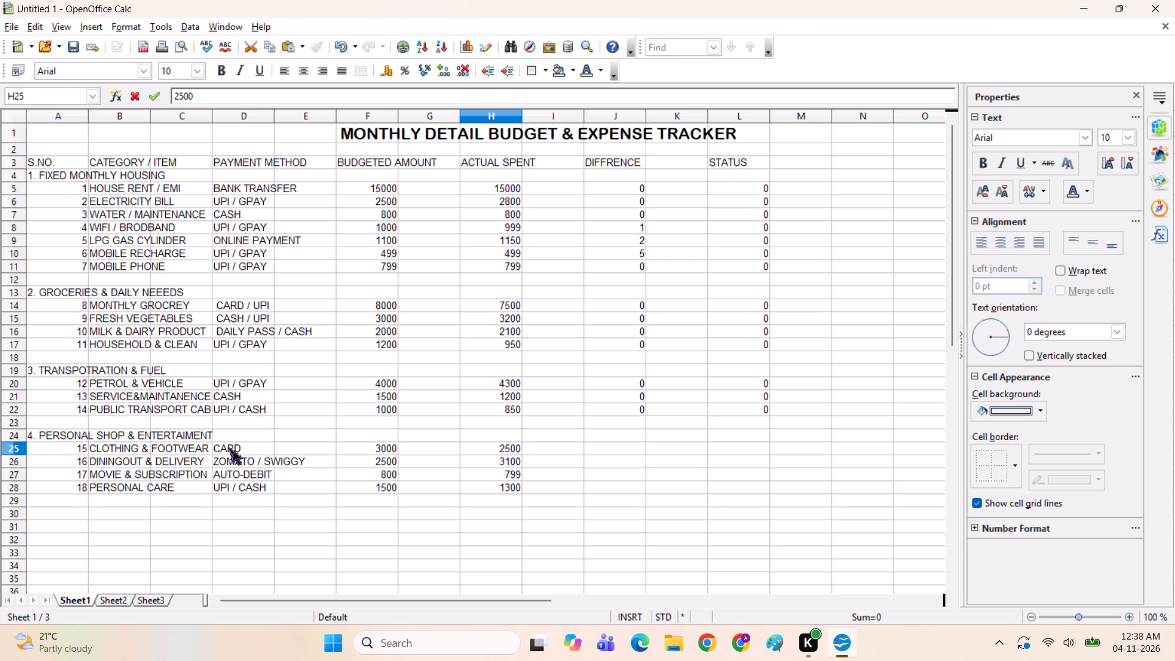
key(Right)
Enter 0 as the difference for each of the four section 4 items in cells J25 to J28.
key(Right)
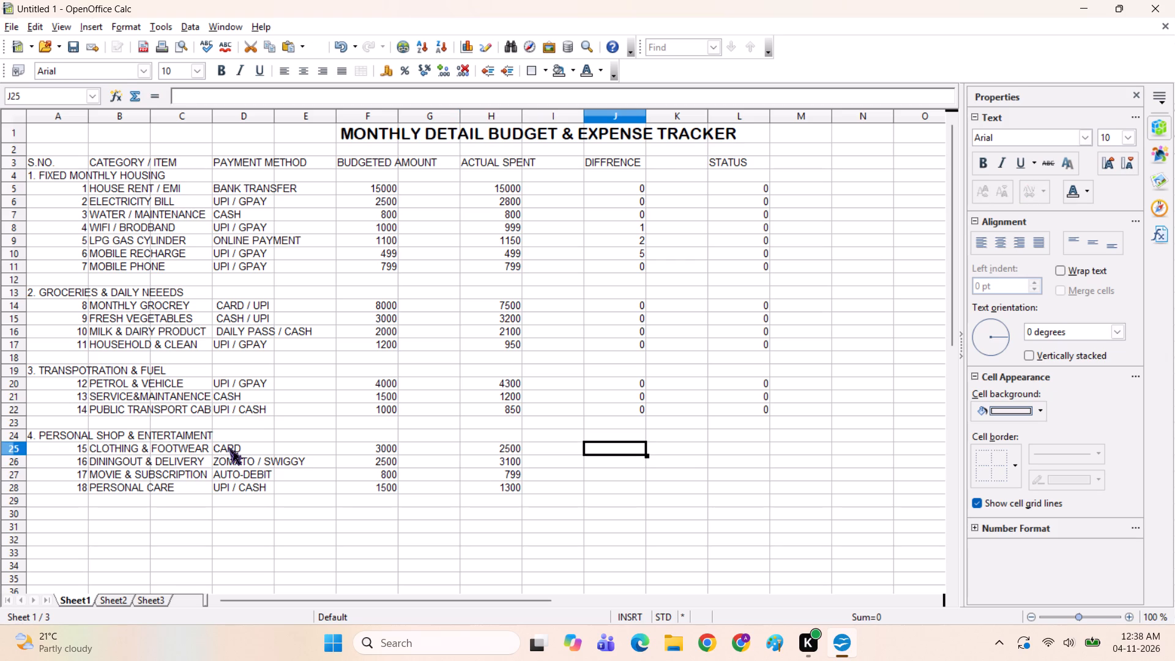
key(0)
key(Down)
key(0)
key(Down)
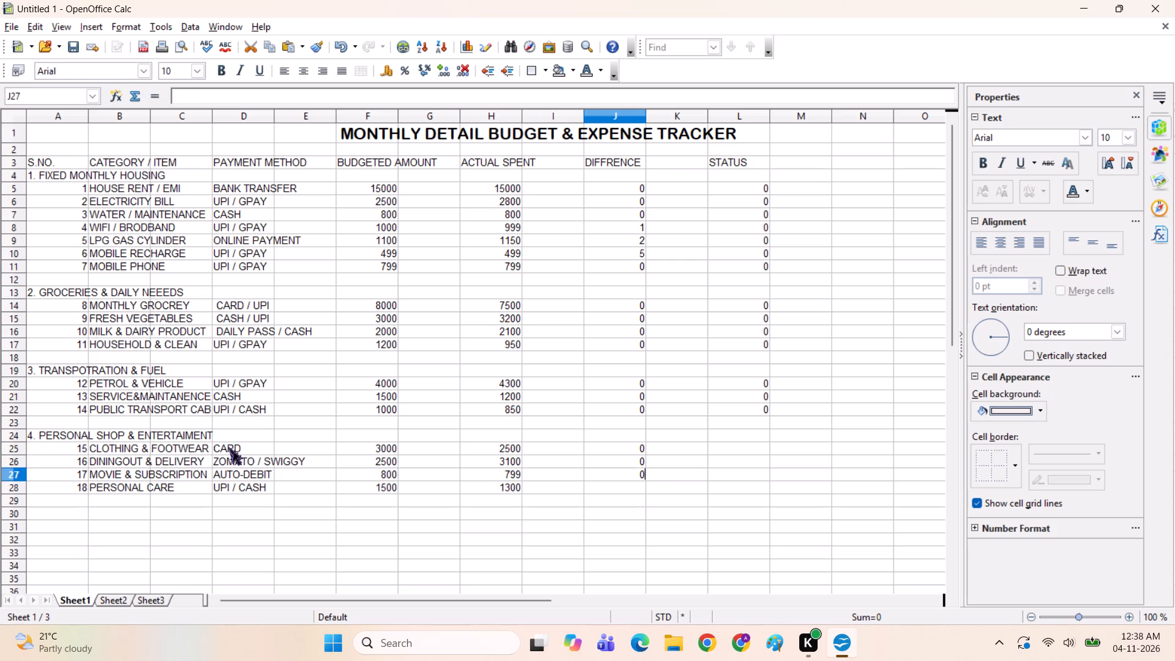
key(0)
key(Down)
key(0)
key(Right)
Enter 0 as the status for each of the four section 4 items in cells L25 to L28.
key(Right)
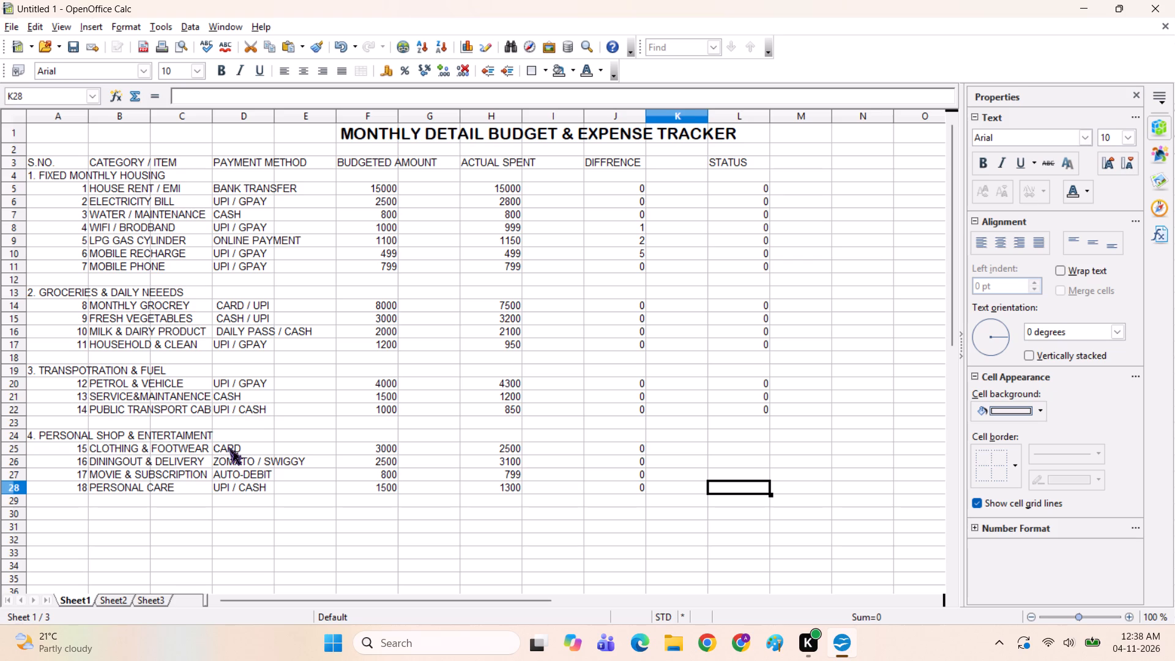
key(0)
key(Down)
key(Up)
key(Up)
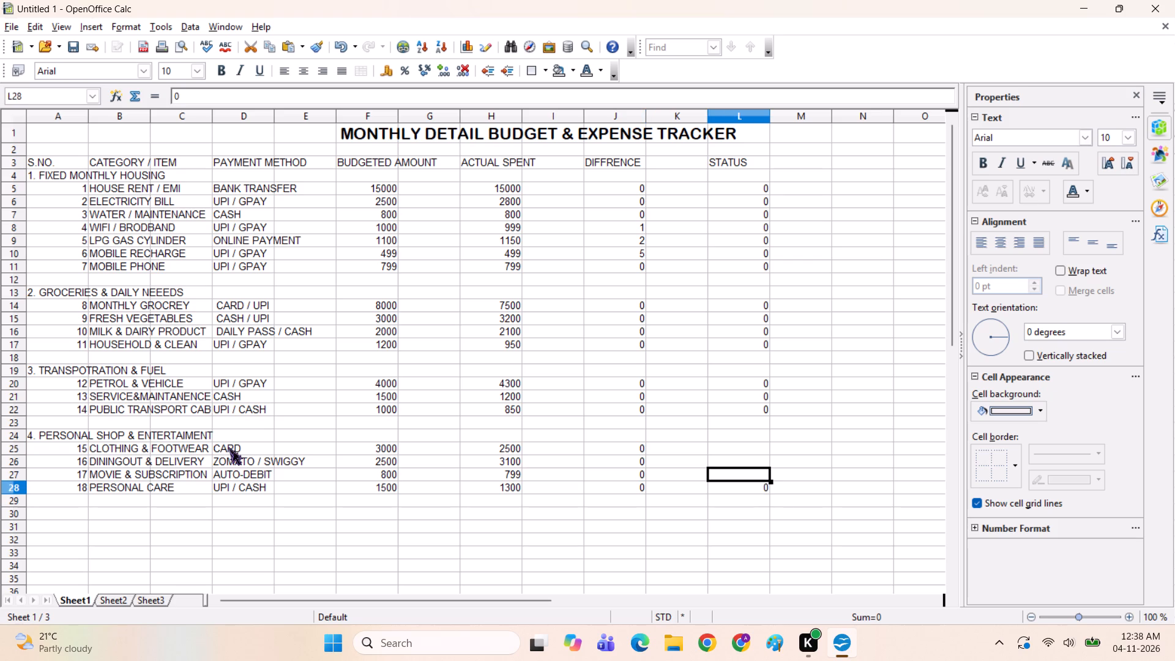
key(0)
key(Up)
key(0)
key(Up)
key(0)
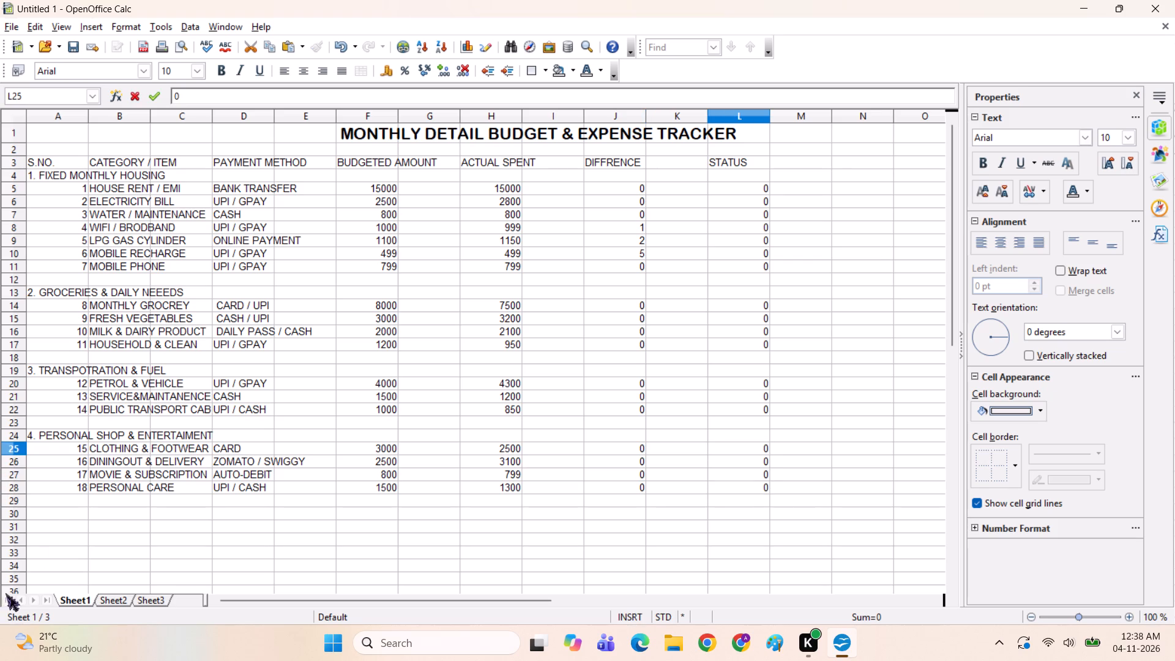
Enter the section heading "5. HEALTH , EDUCATION , INSAURANCE" in cell A30.
click(57, 511)
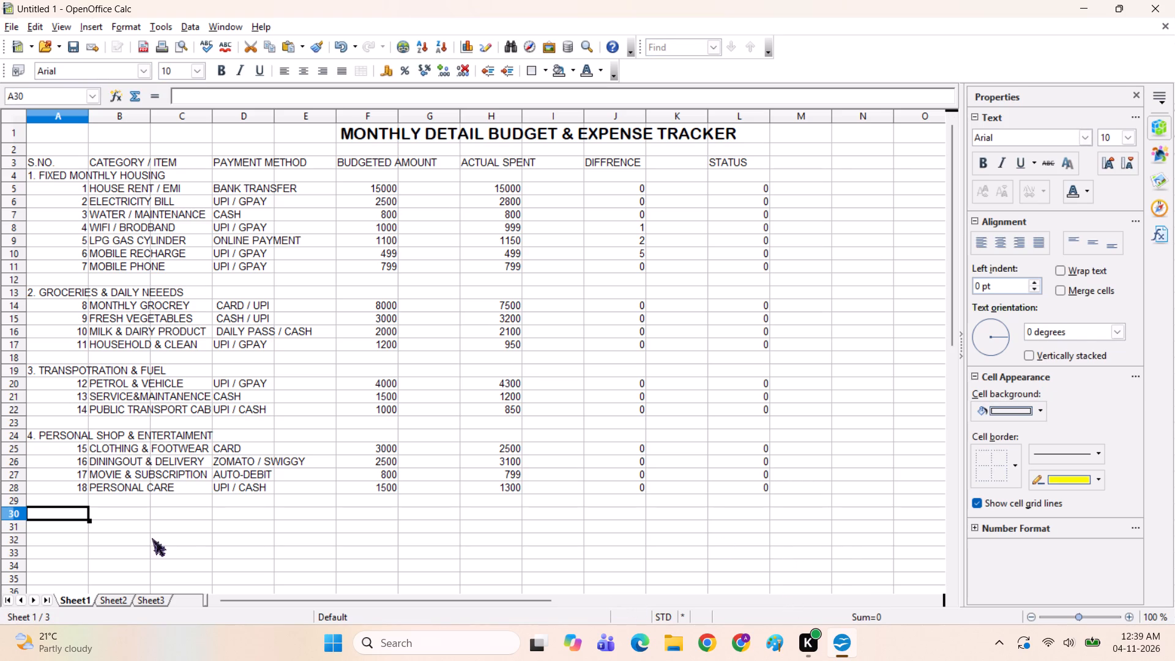
click(73, 512)
key(5)
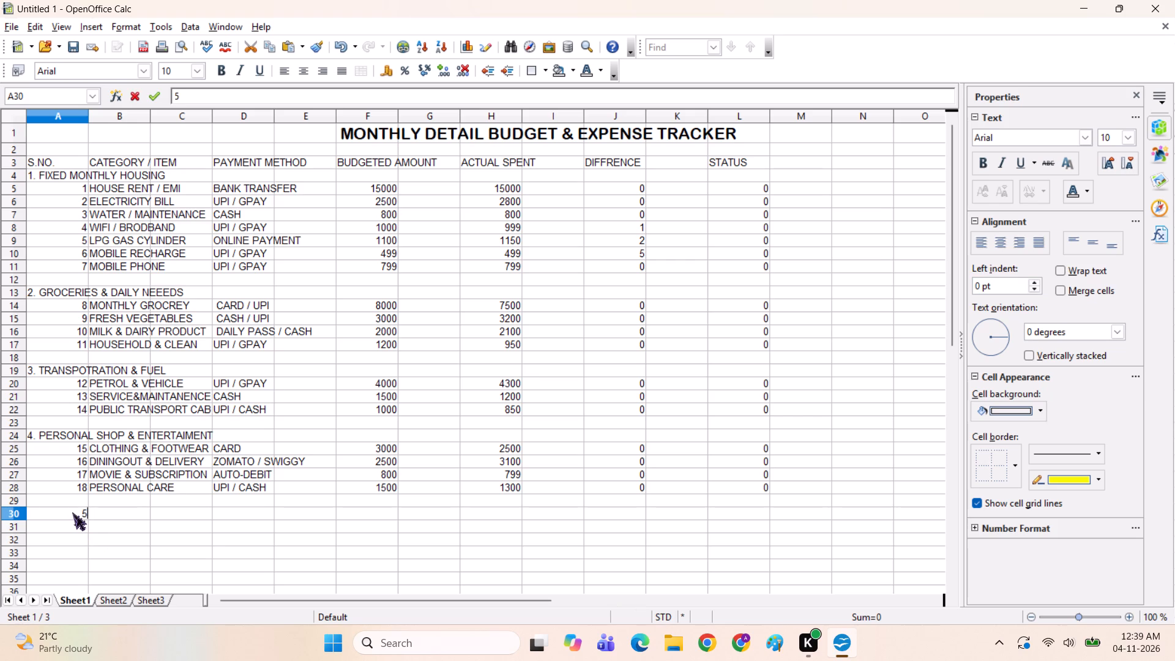
key(period)
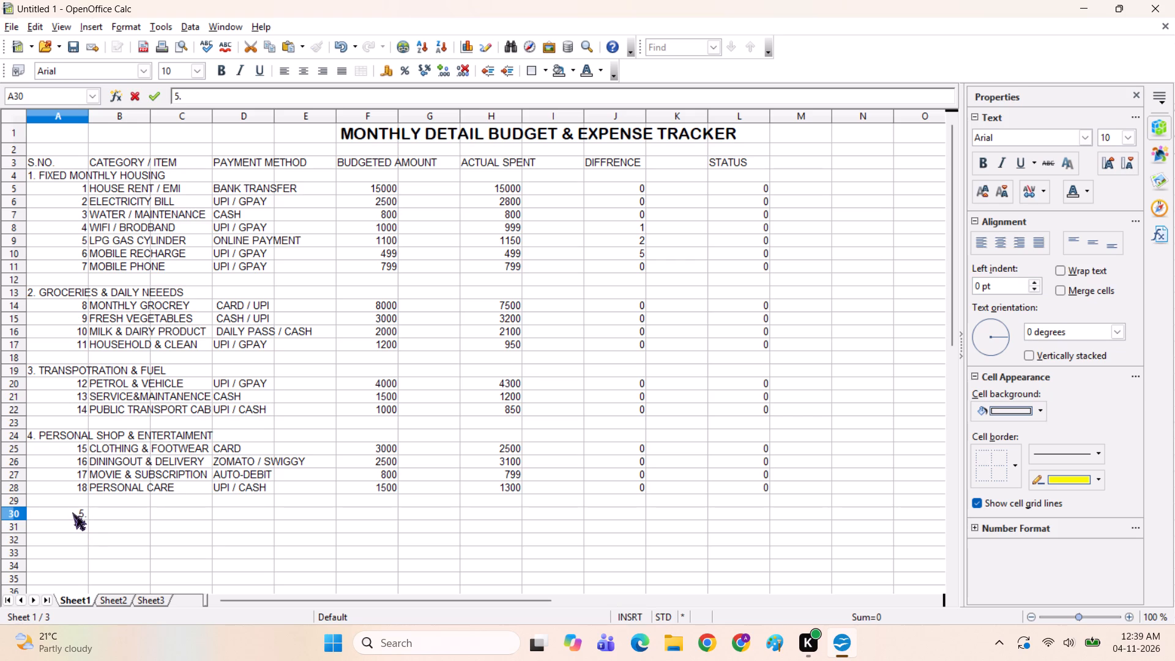
key(space)
text(HEALTH)
key(space)
text(,)
key(space)
text(EDUCATION ,)
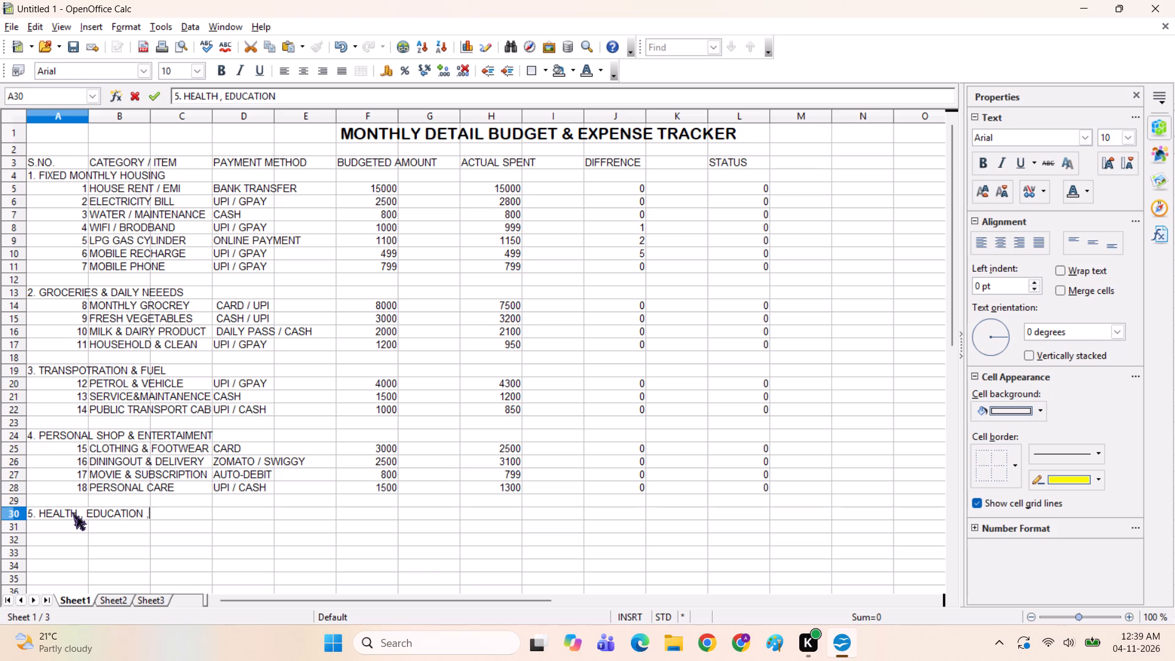
key(space)
text(INSA)
text(URANCE)
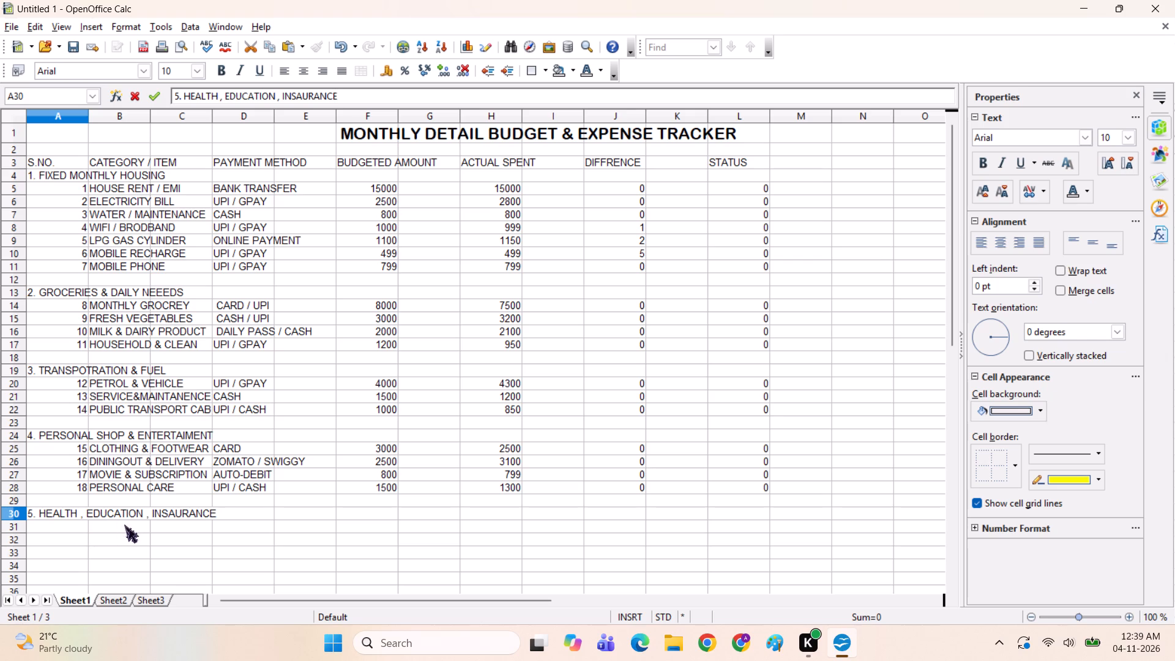
Enter the serial numbers 19 to 23 for section 5 in cells A31 to A35.
click(67, 529)
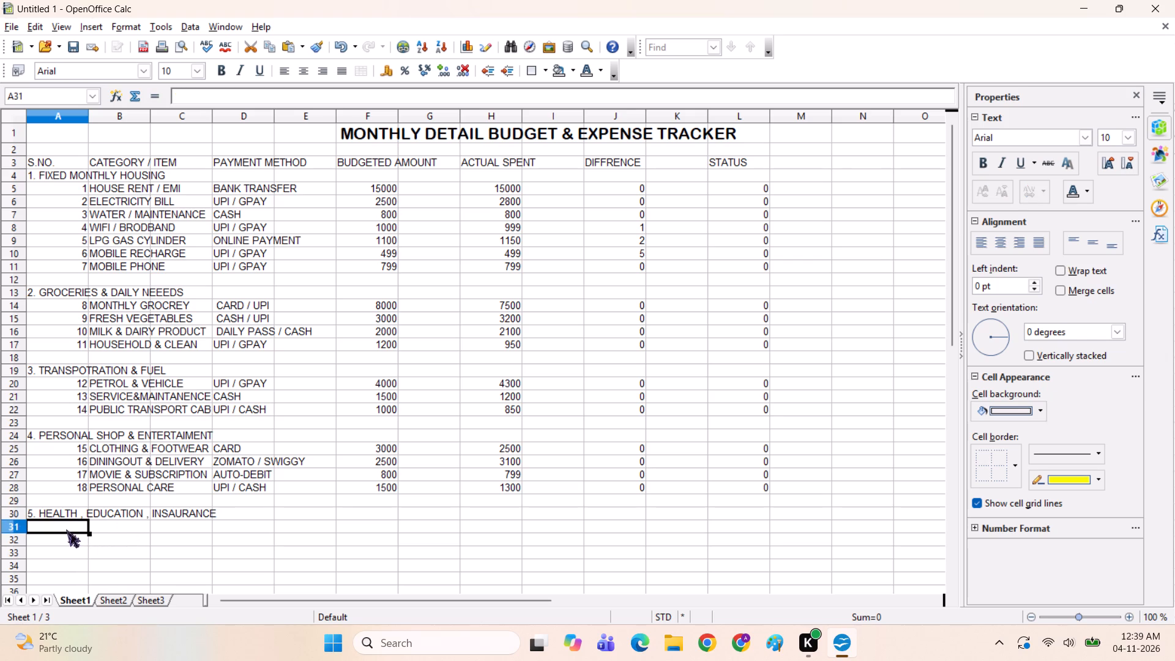
text(19)
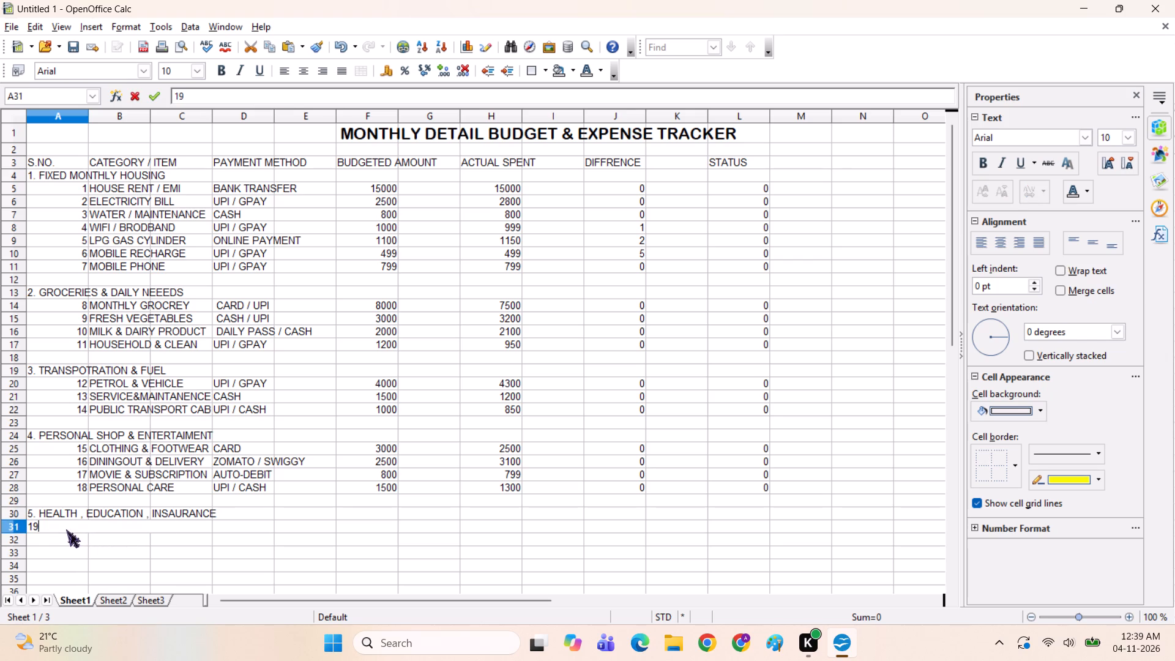
key(Down)
text(20)
key(Down)
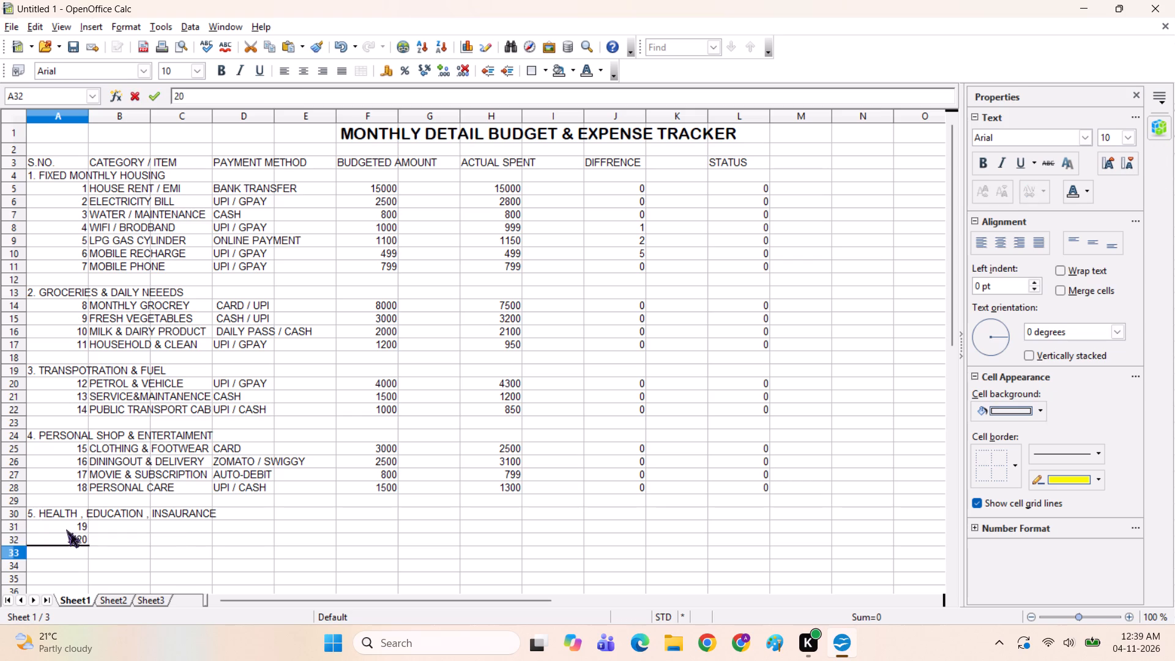
text(21)
key(0)
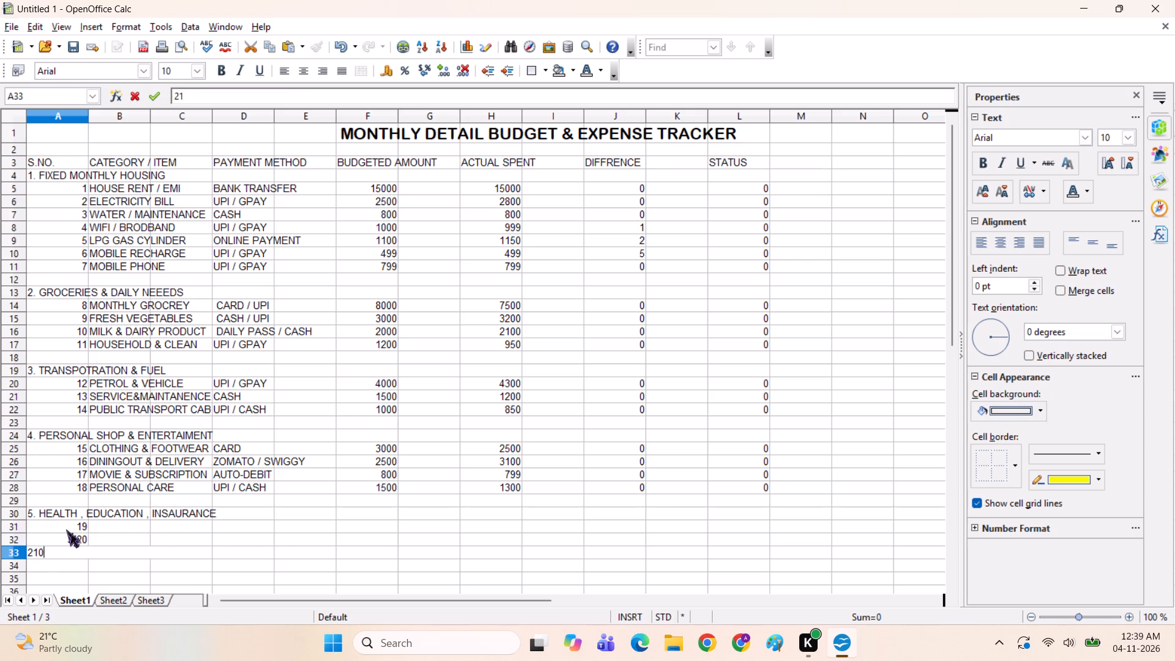
key(BackSpace)
key(Down)
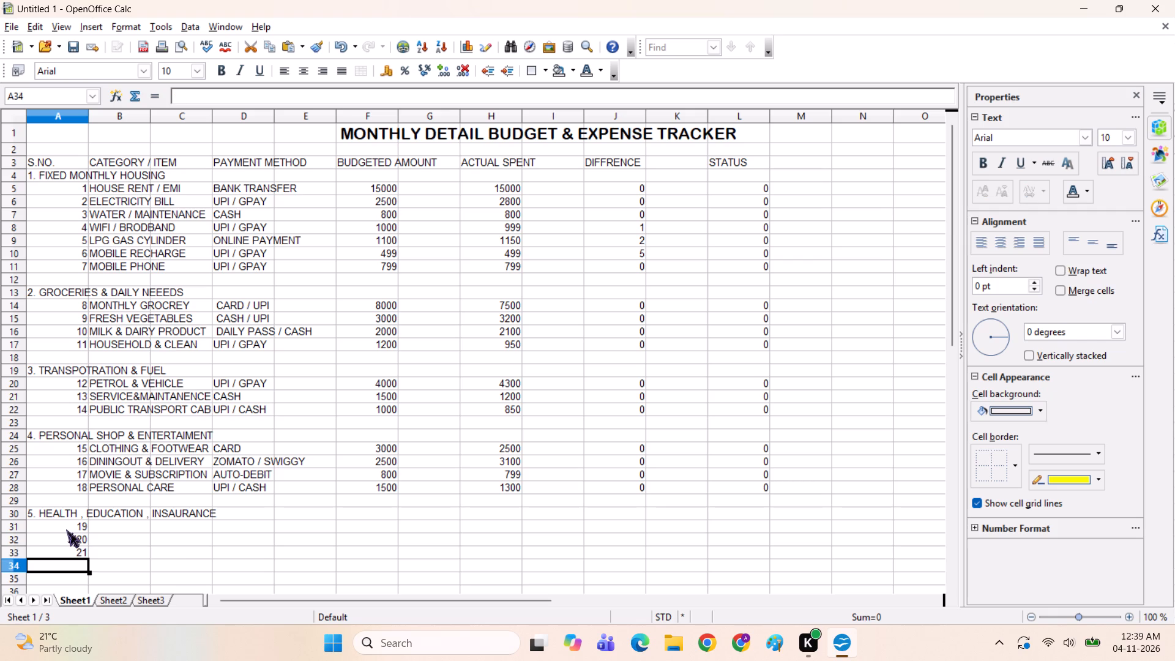
text(22)
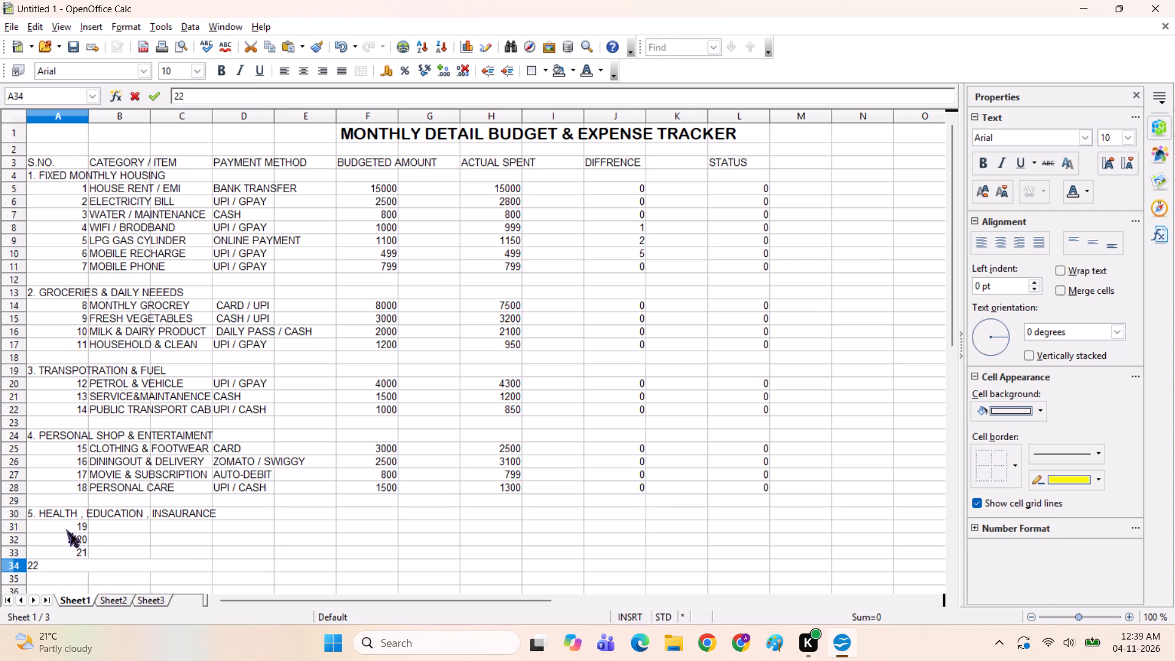
key(Down)
text(23)
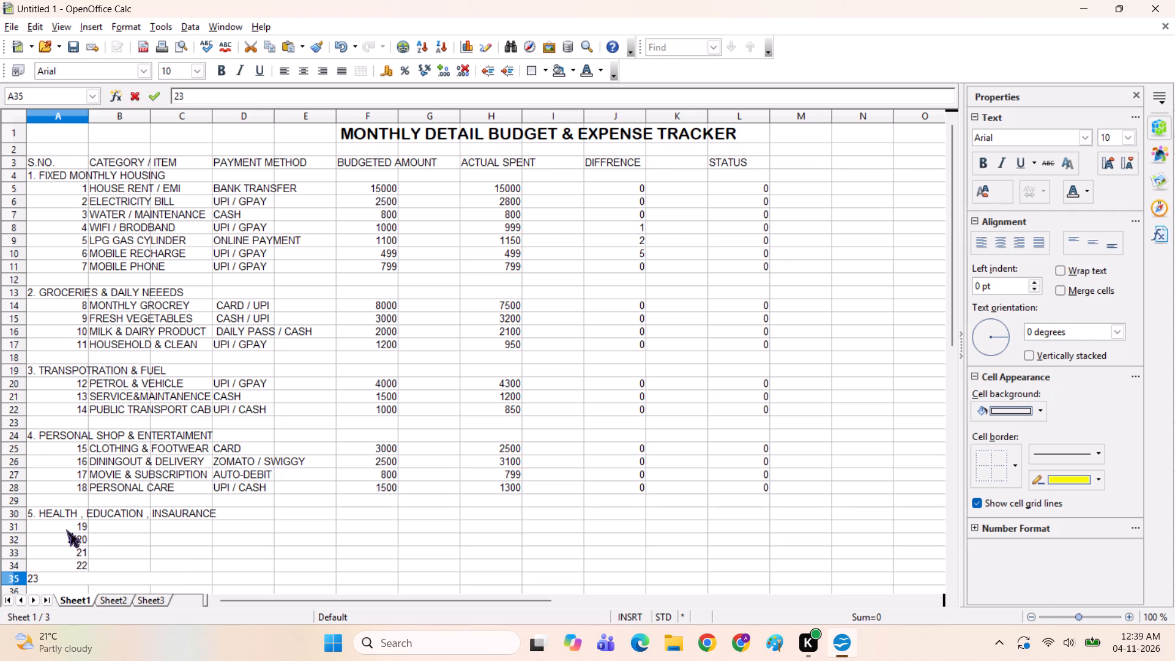
Enter "MEDICAL & MEDICINES" as the item for serial number 19 in cell B31.
key(Right)
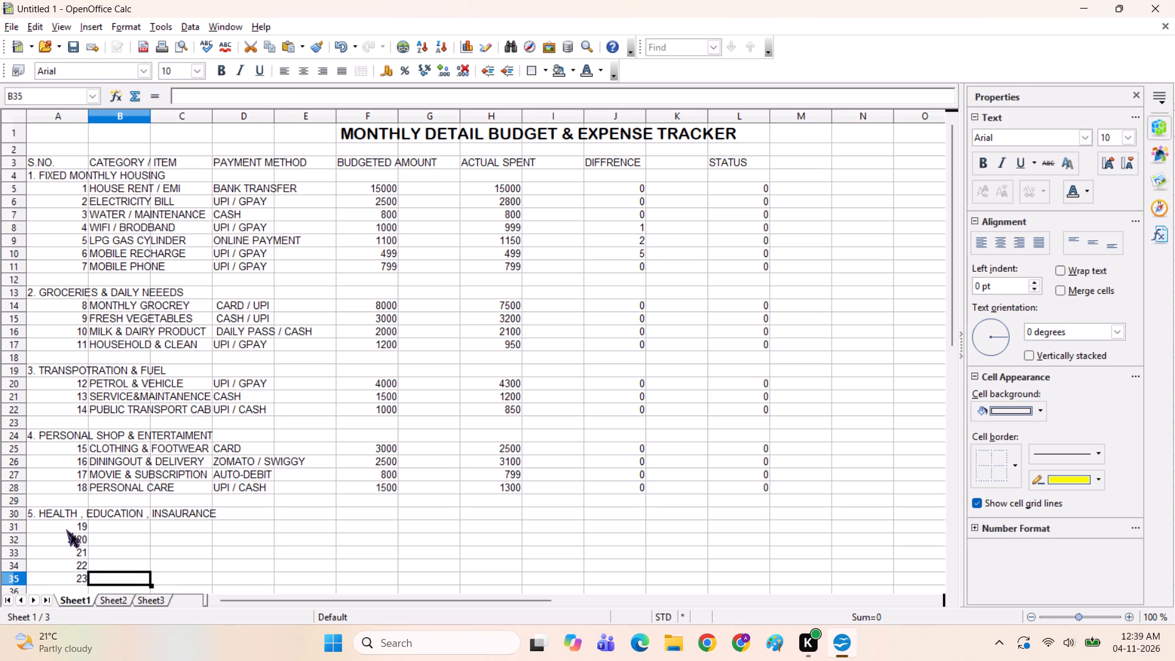
key(Up)
key(Up)
key(Up)
key(Up)
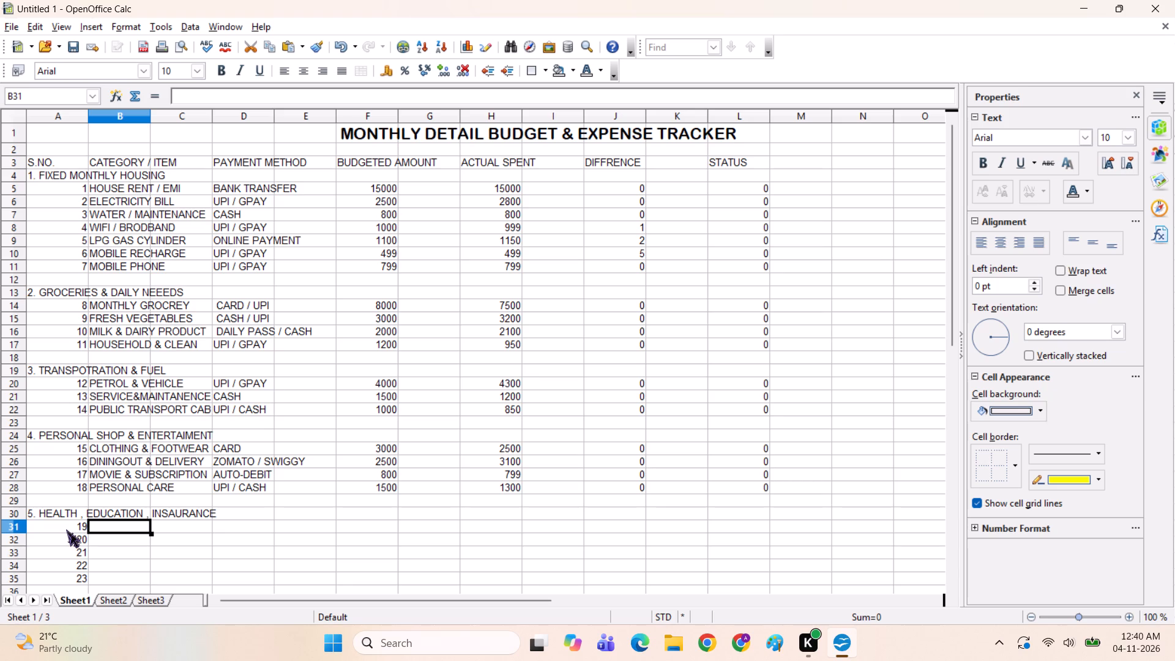
right_click(113, 527)
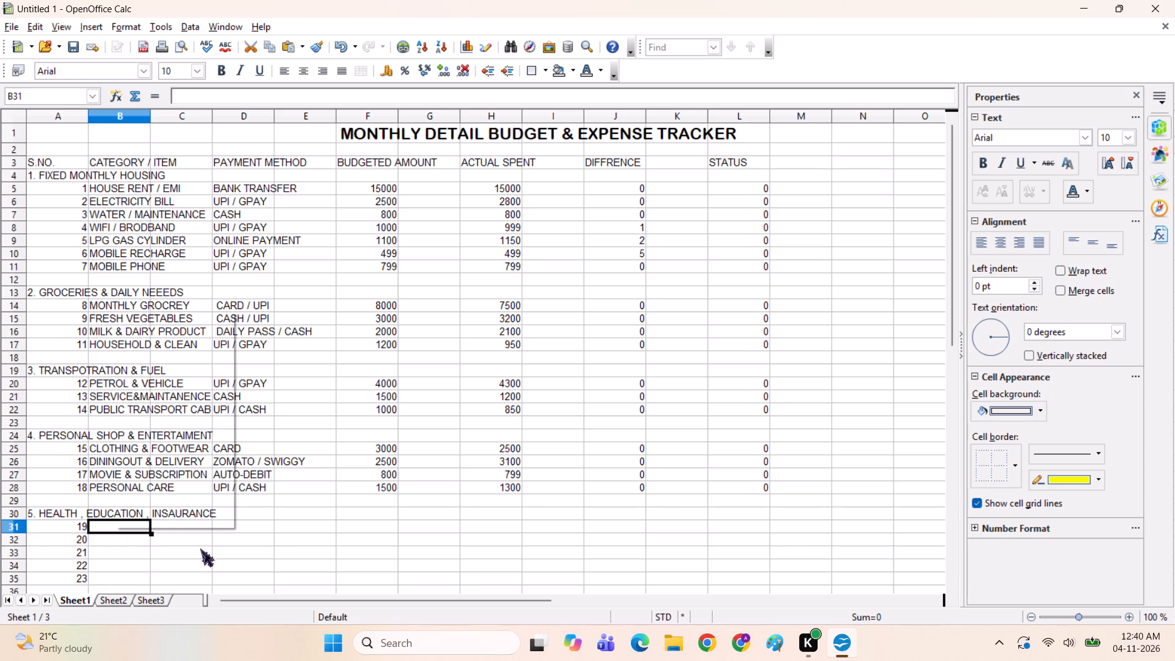
click(121, 526)
click(121, 531)
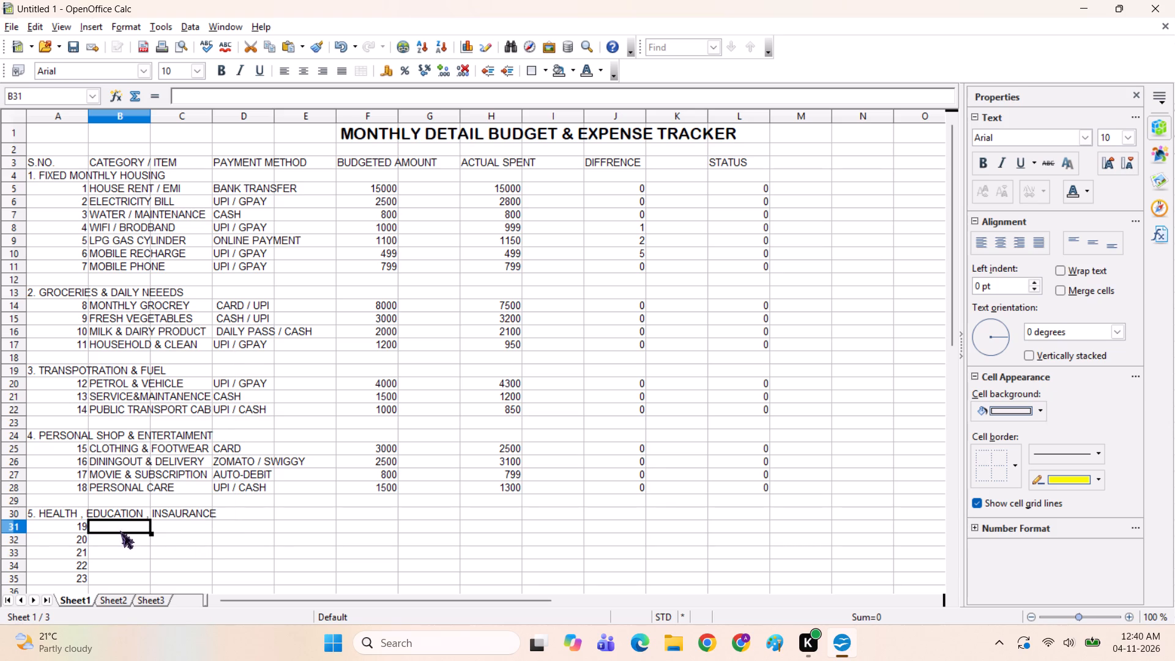
text(MEDICAL)
key(space)
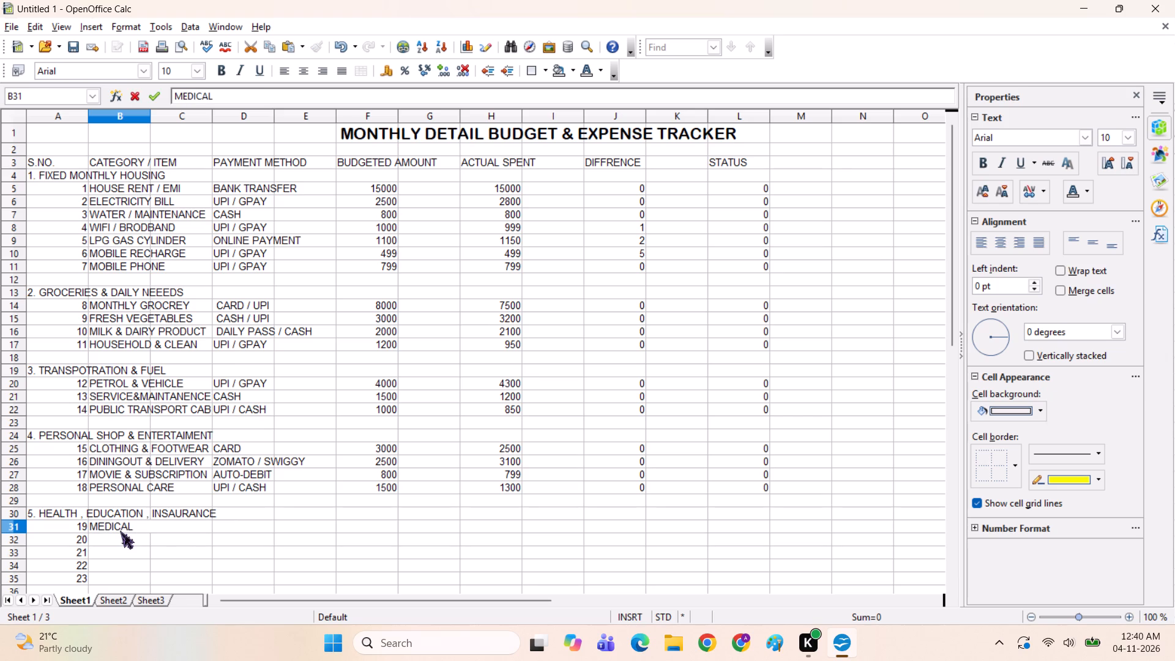
key(7)
key(BackSpace)
key(shift+ampersand)
key(space)
text(MEDICINES)
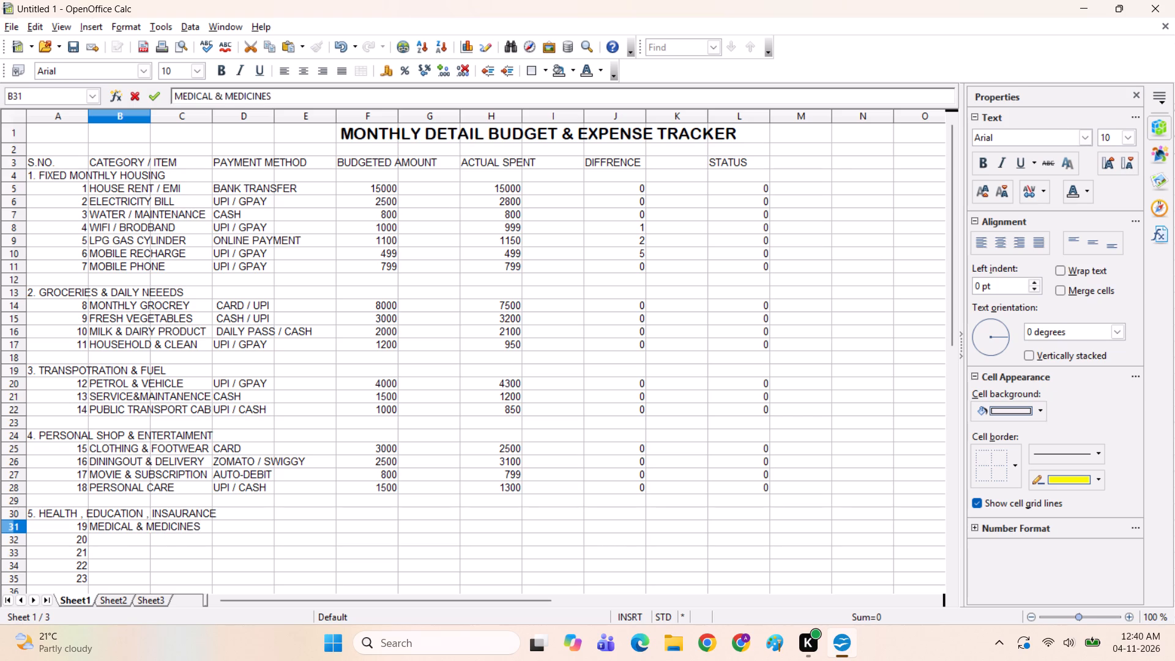
key(Down)
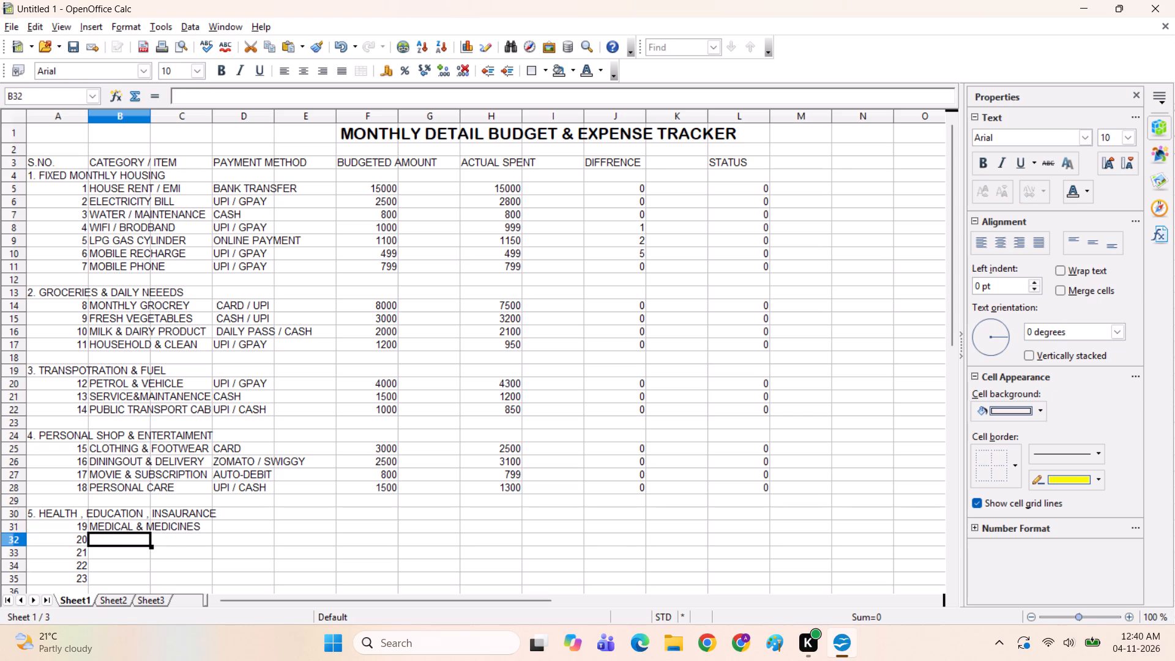
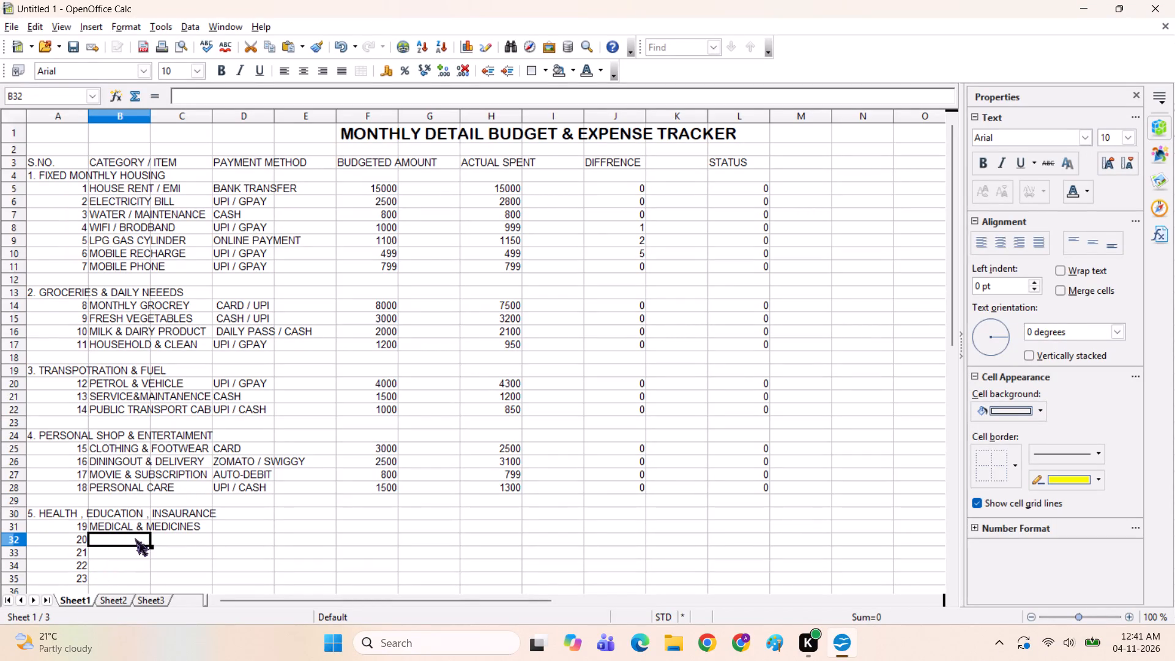
Enter "HEALTH / LIFE / PREMIUM" as the item for serial number 20 in cell B32.
text(HEALTHLIFE)
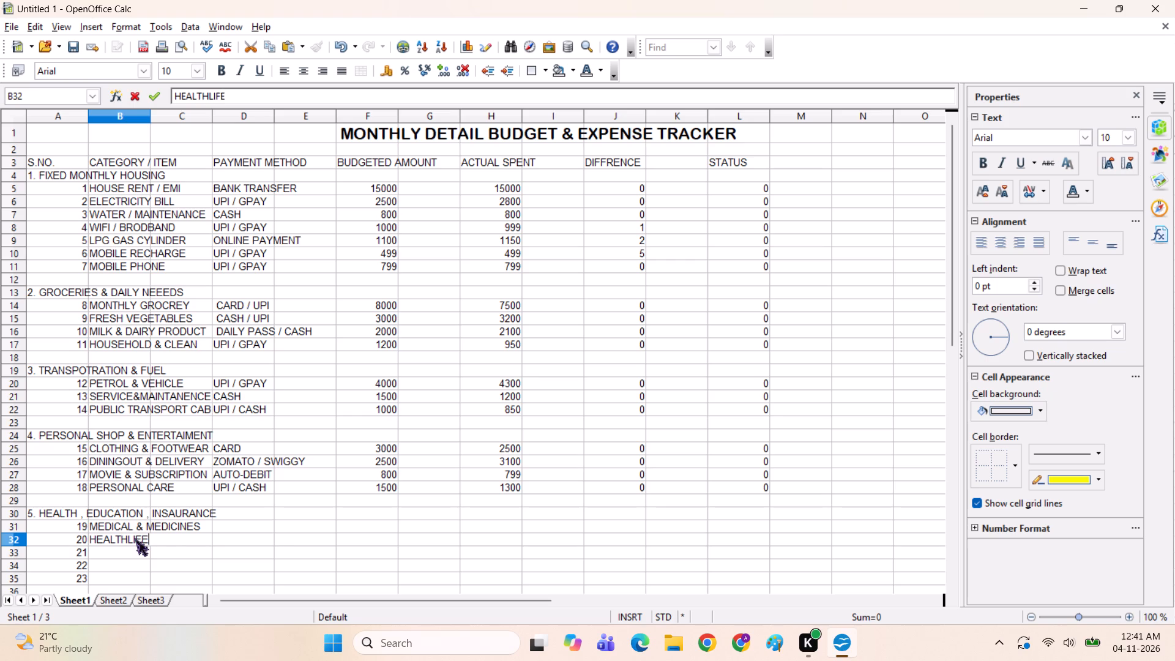
key(space)
text(INSAURANCE)
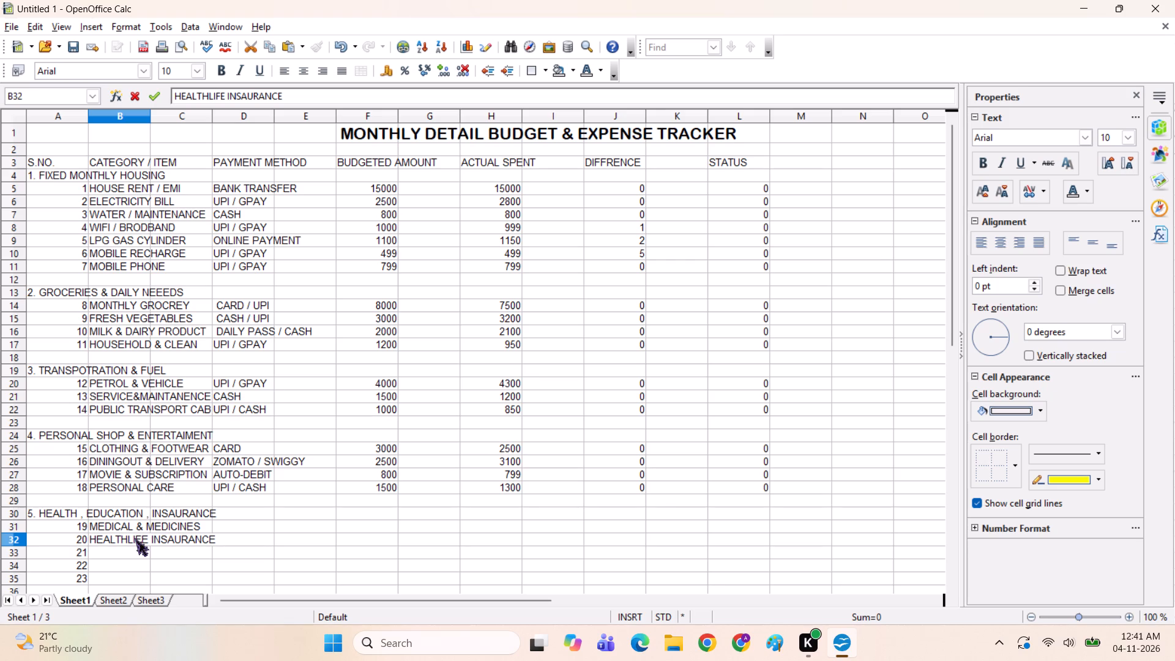
key(BackSpace)
key(BackSpace)
key(BackSpace)
key(BackSpace)
key(BackSpace)
key(BackSpace)
key(BackSpace)
key(BackSpace)
key(BackSpace)
key(BackSpace)
key(BackSpace)
key(BackSpace)
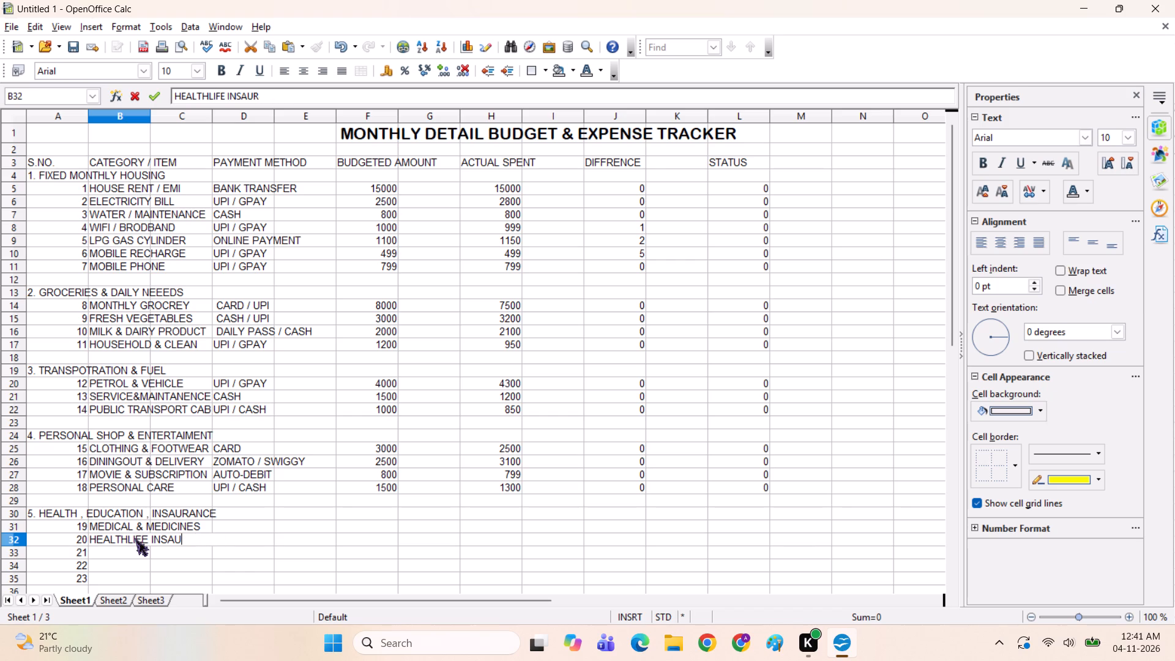
key(BackSpace)
key(BackSpace)
key(BackSpace)
key(space)
text(/)
key(space)
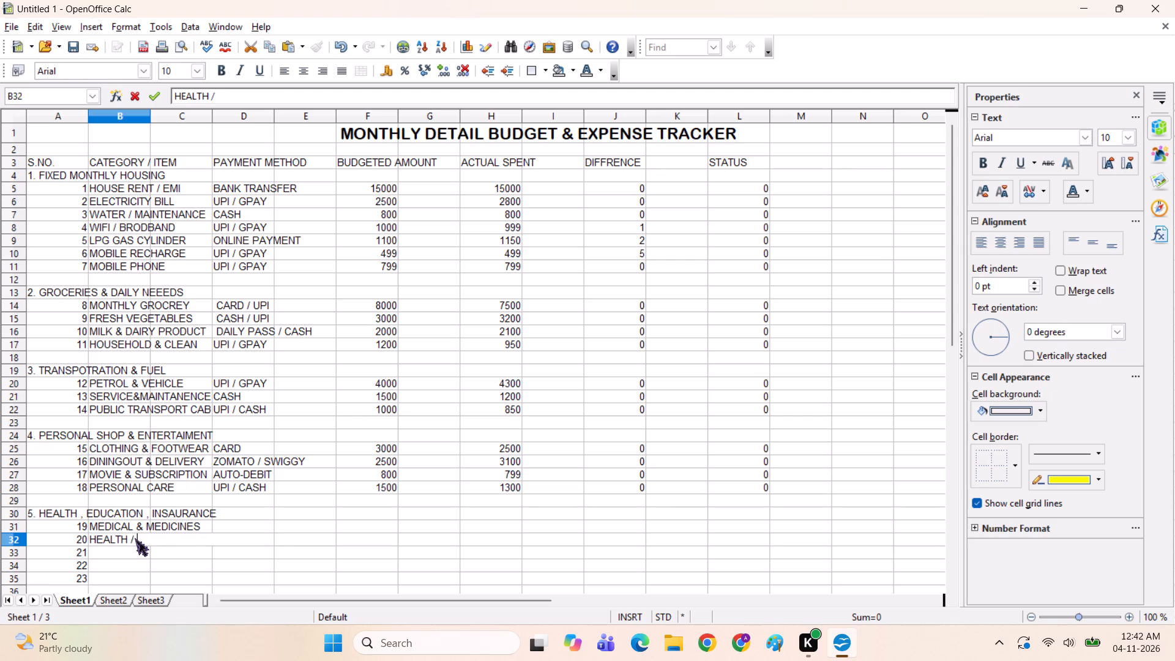
text(LIFE)
key(space)
key(slash)
key(space)
text(PREMIUM)
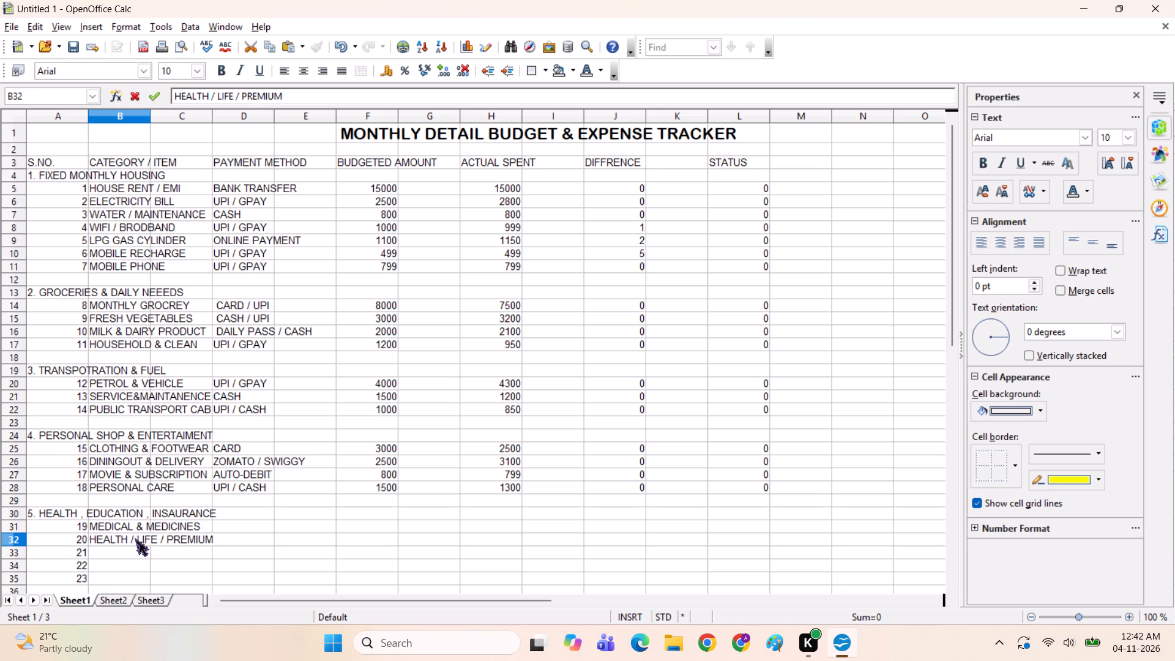
key(Down)
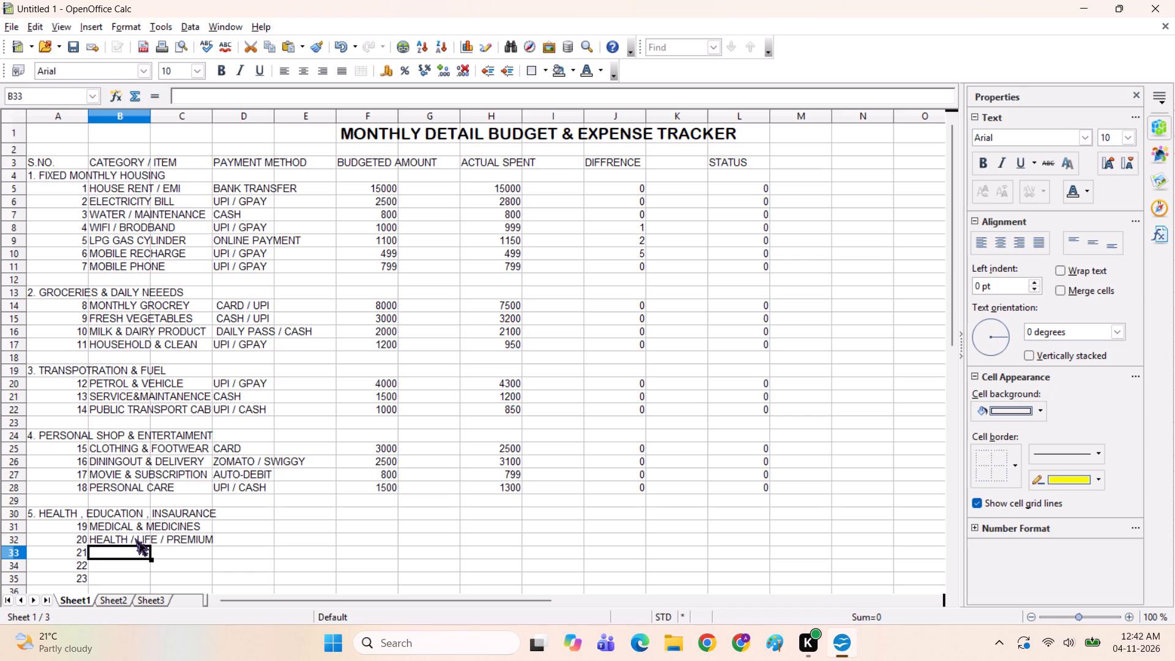
Enter "EDUCATION / BOOKS" in cell B33 and "EMERGENCY FUNDS" in cell B34 as the items for serial numbers 21 and 22.
text(EDUCATION)
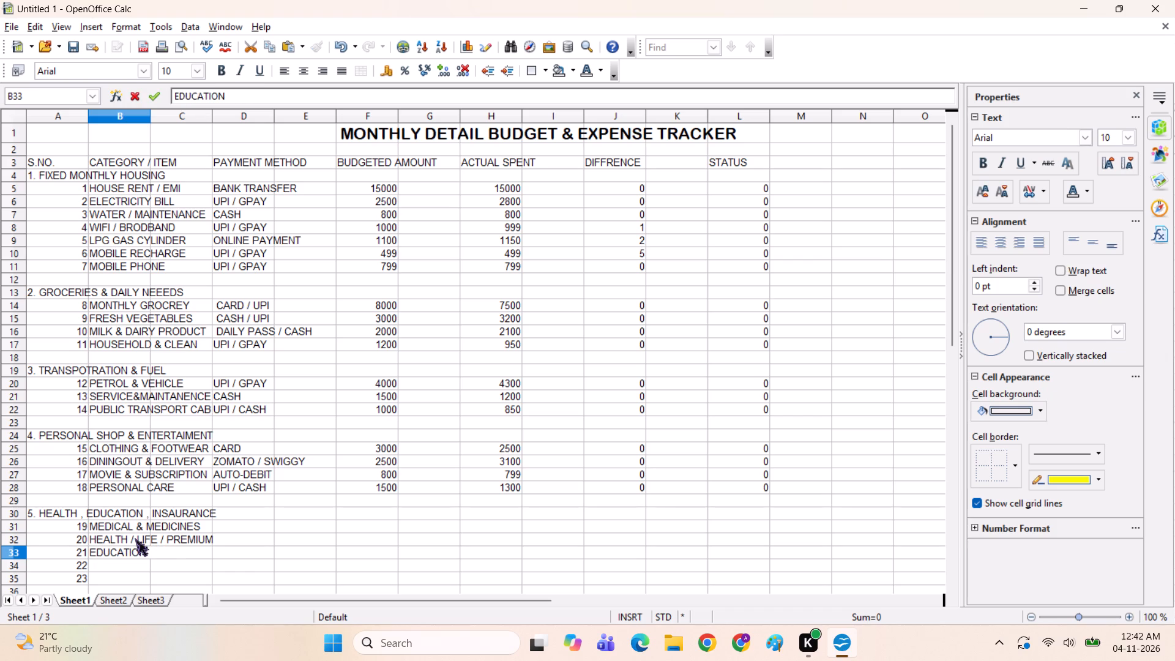
key(space)
text(/)
key(space)
text(BOOKS)
key(Down)
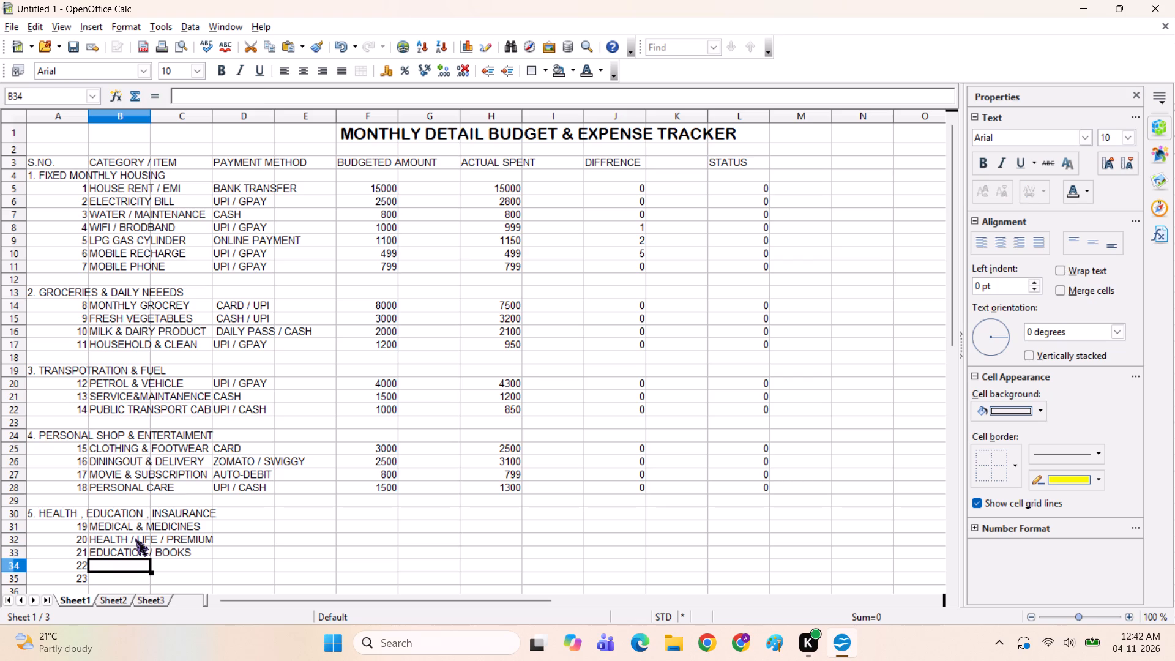
text(EMERGENCY FUNDS)
key(space)
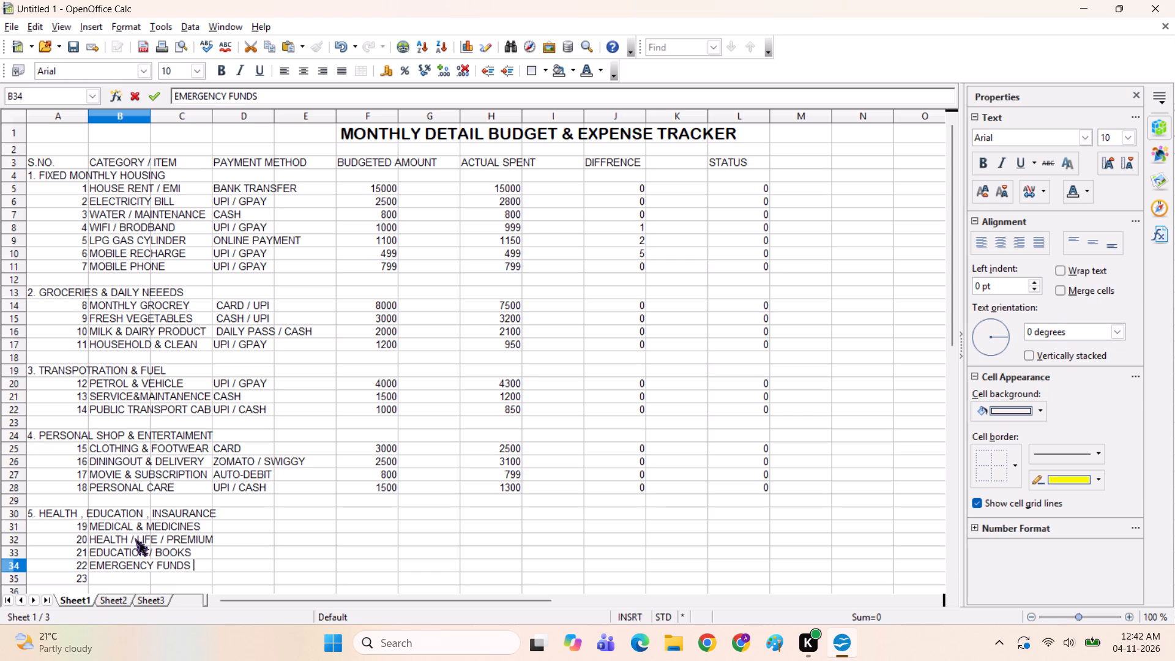
key(Down)
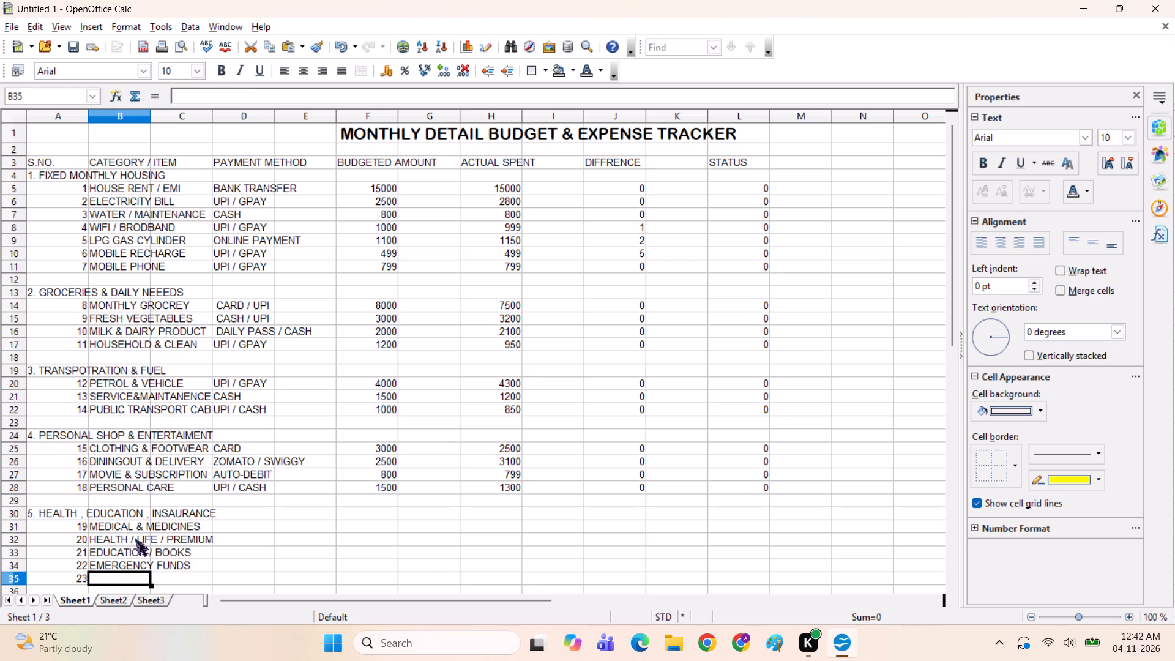
Enter "MUTUAL FUNDS / SIP" as the item for serial number 23 in cell B35.
text(MUTUALFUNDS)
key(space)
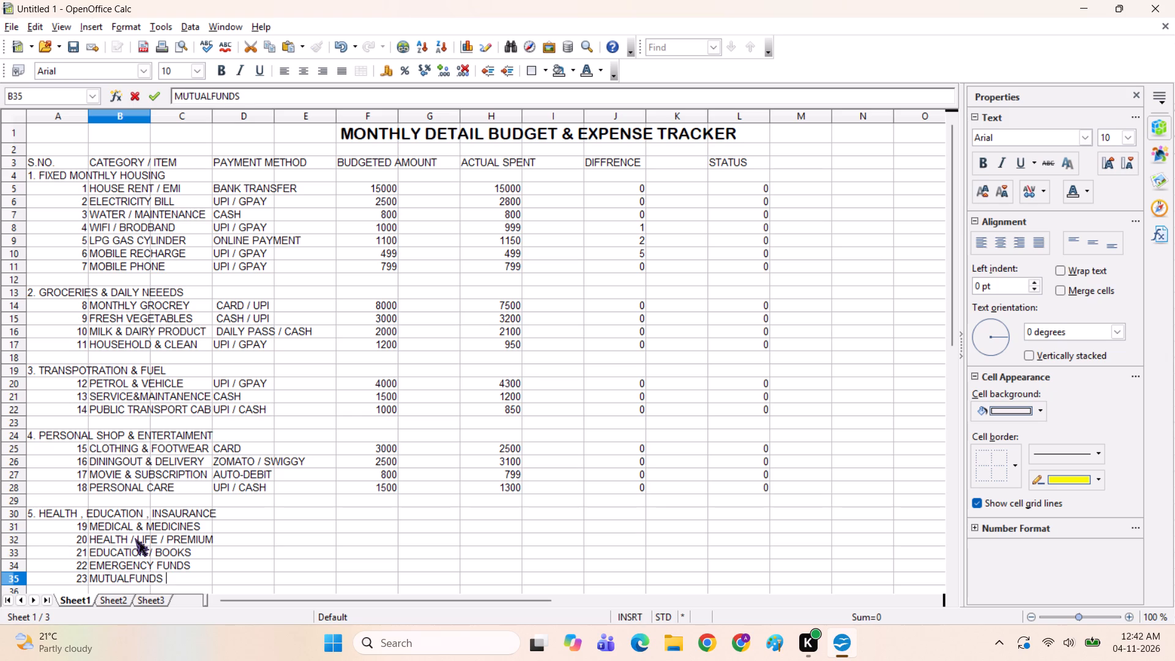
text(/ SIP)
key(space)
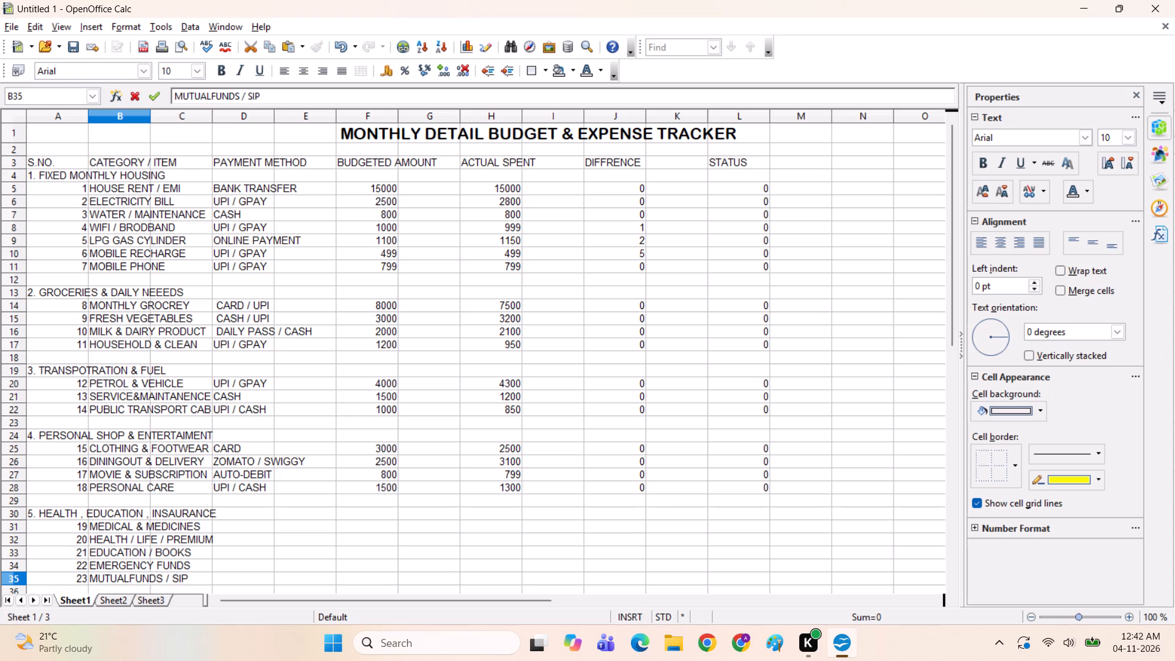
click(128, 578)
key(space)
Enter the payment methods "UPI / CASH" in cell D31 and "NET BANKING" in cell D32 for the first two section 5 items.
click(218, 526)
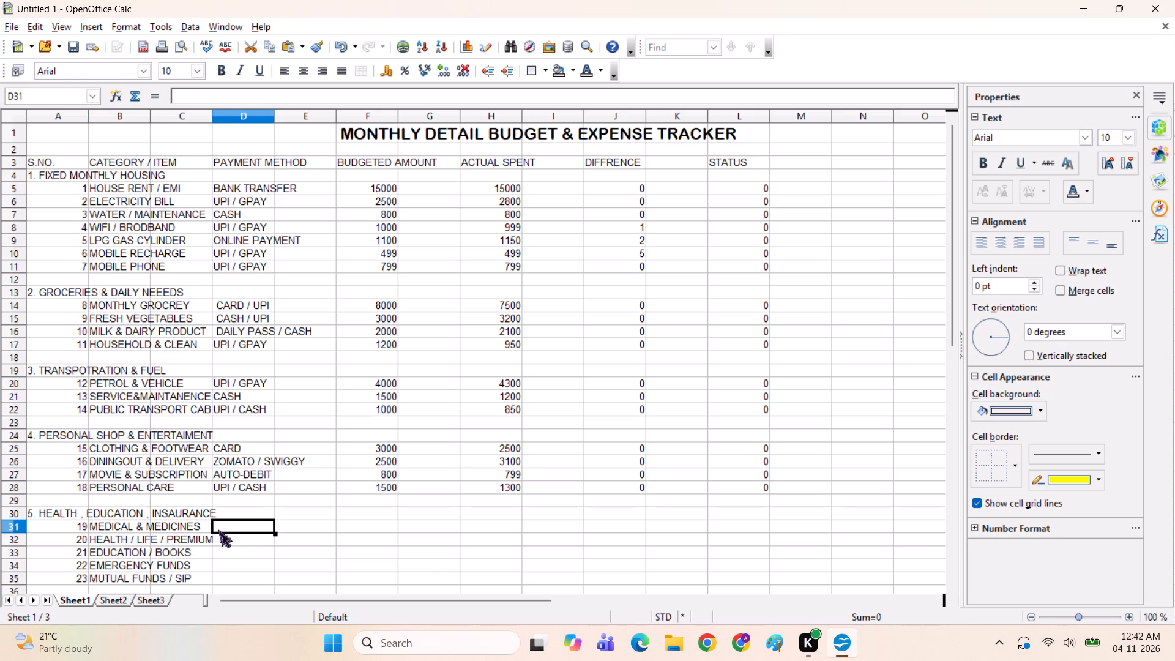
text(UP)
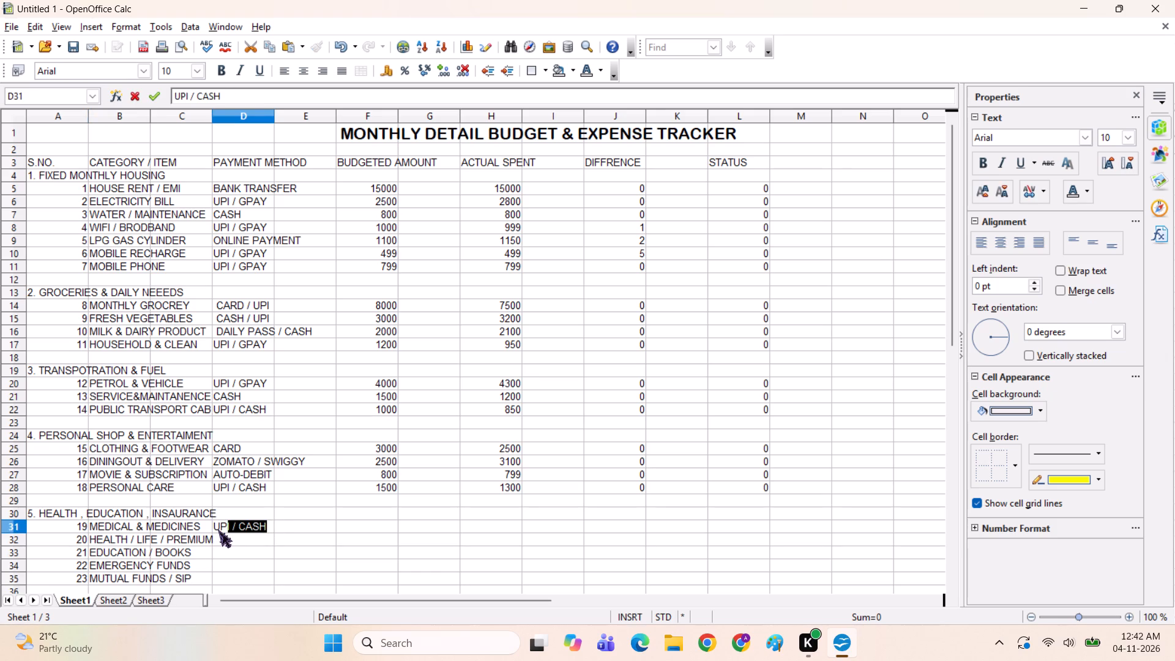
key(Down)
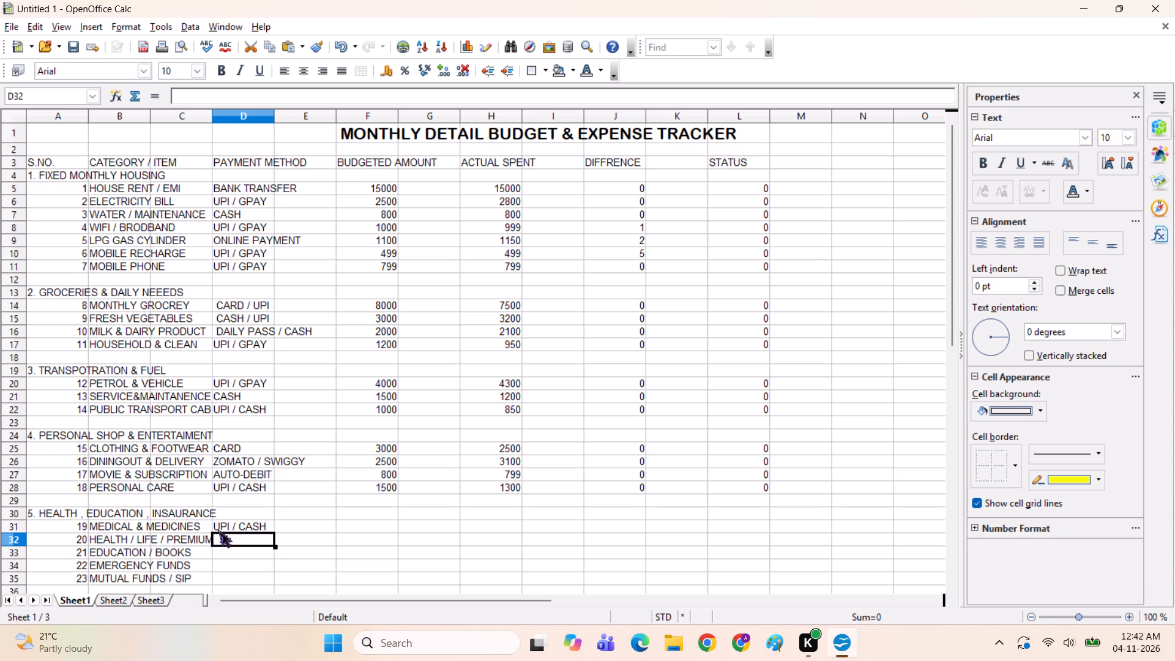
text(NET)
key(space)
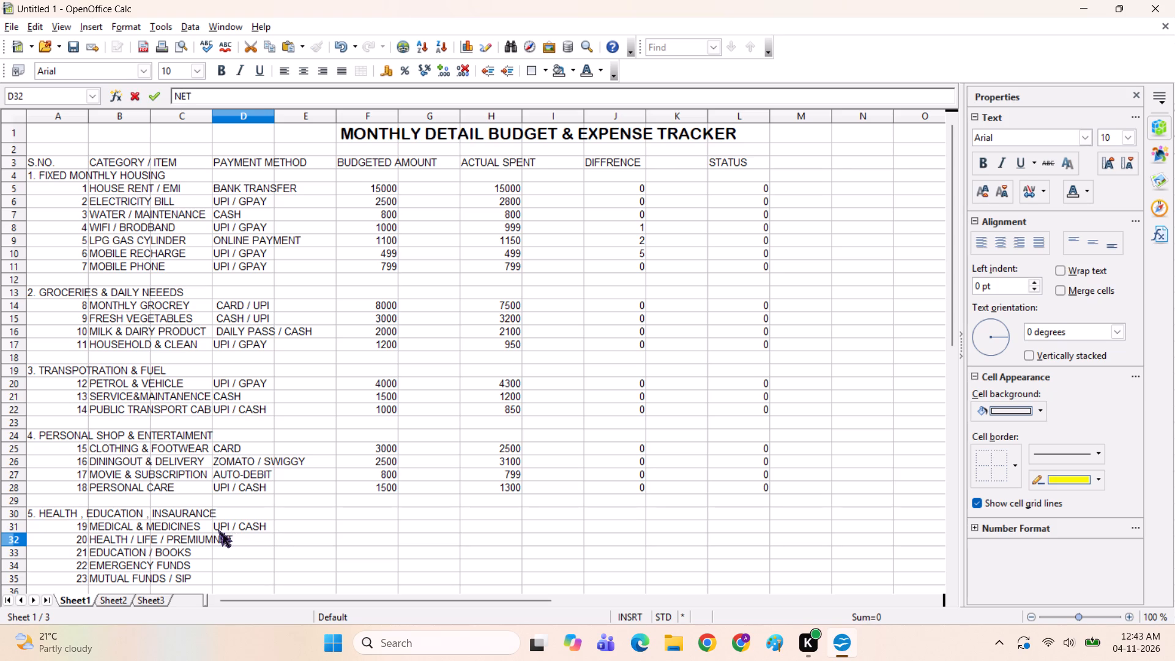
text(BANKING)
click(230, 549)
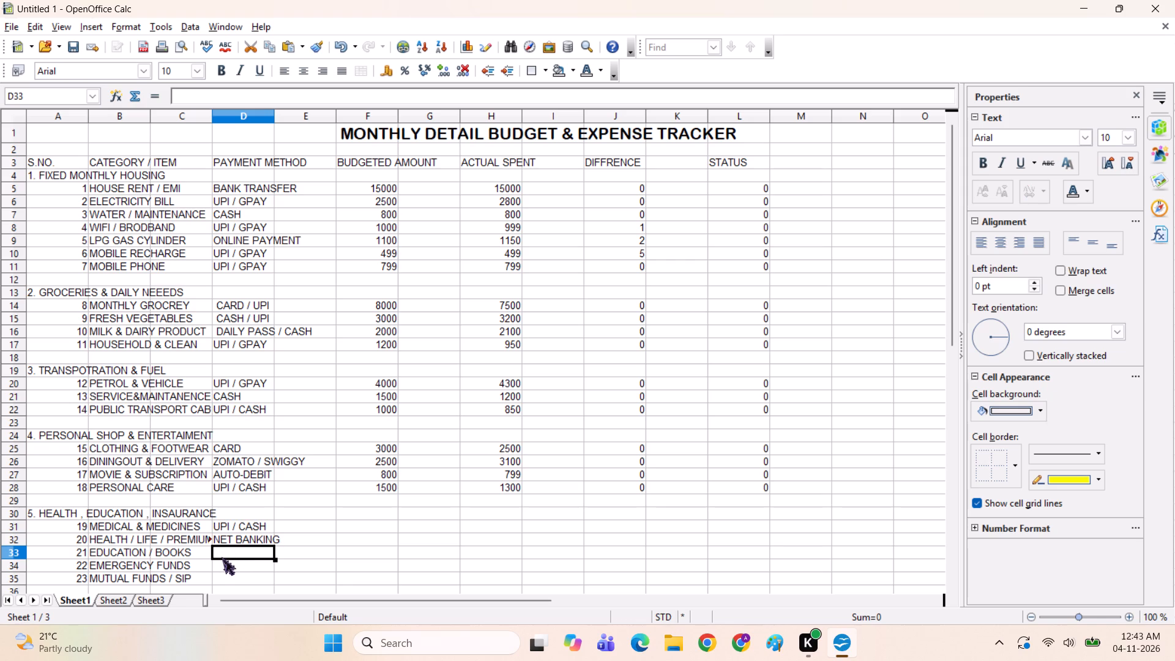
Shorten the item text in cell B32 to "HEALTH / LIFE /" by removing the word PREMIUM.
click(124, 539)
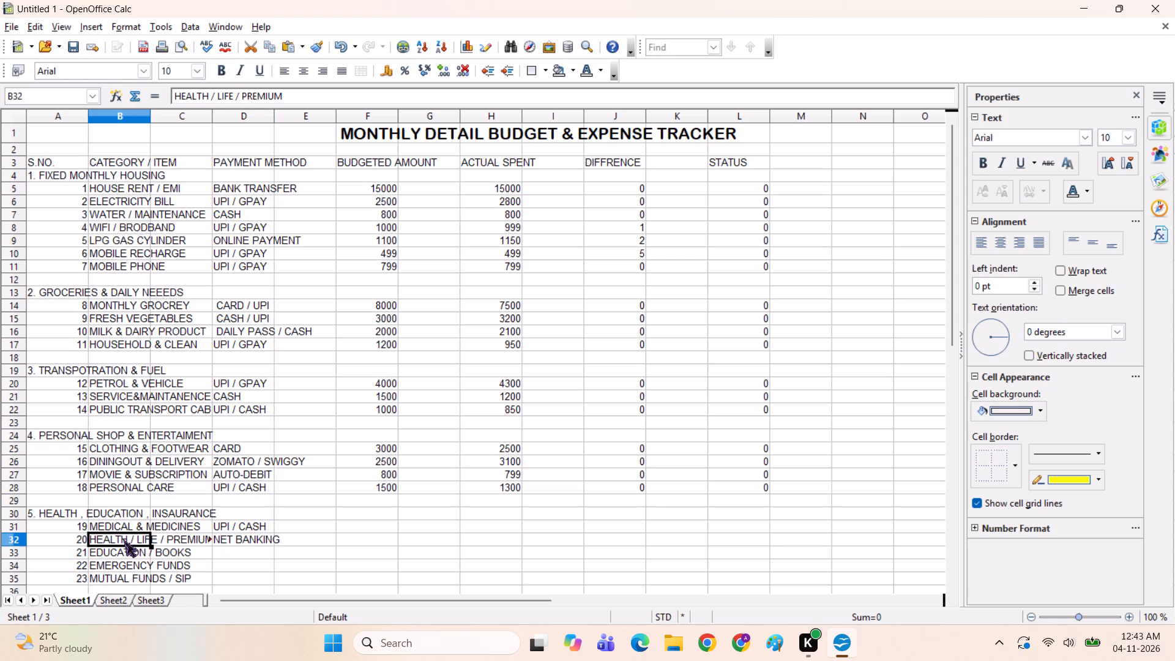
double_click(137, 540)
click(213, 539)
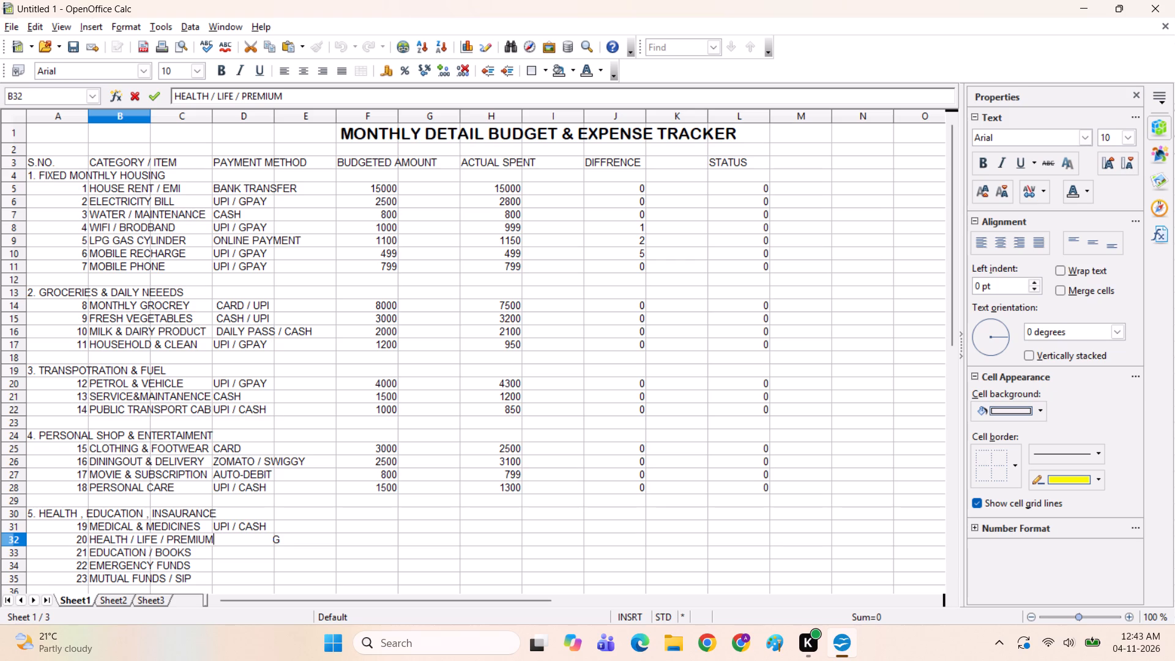
key(BackSpace)
key(BackSpace)
key(BackSpace)
key(BackSpace)
key(BackSpace)
key(BackSpace)
key(BackSpace)
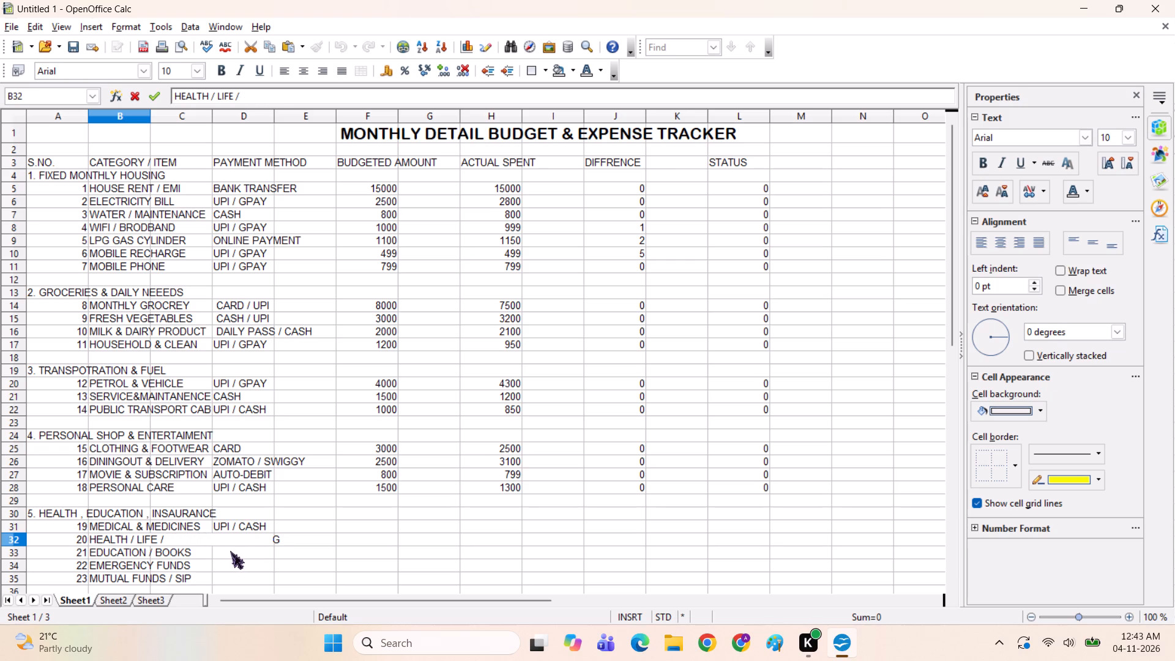
click(212, 554)
Enter "ONLINE PAYMENT" as the payment method for the EDUCATION / BOOKS item in cell D33.
click(225, 553)
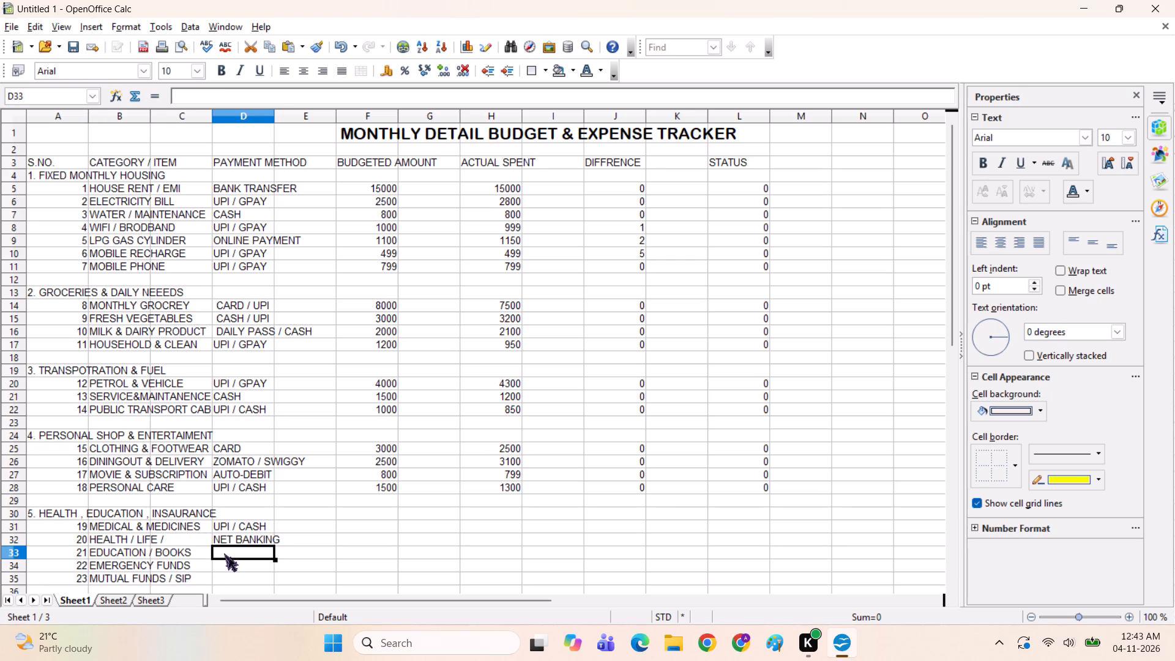
text(ONLINE)
key(space)
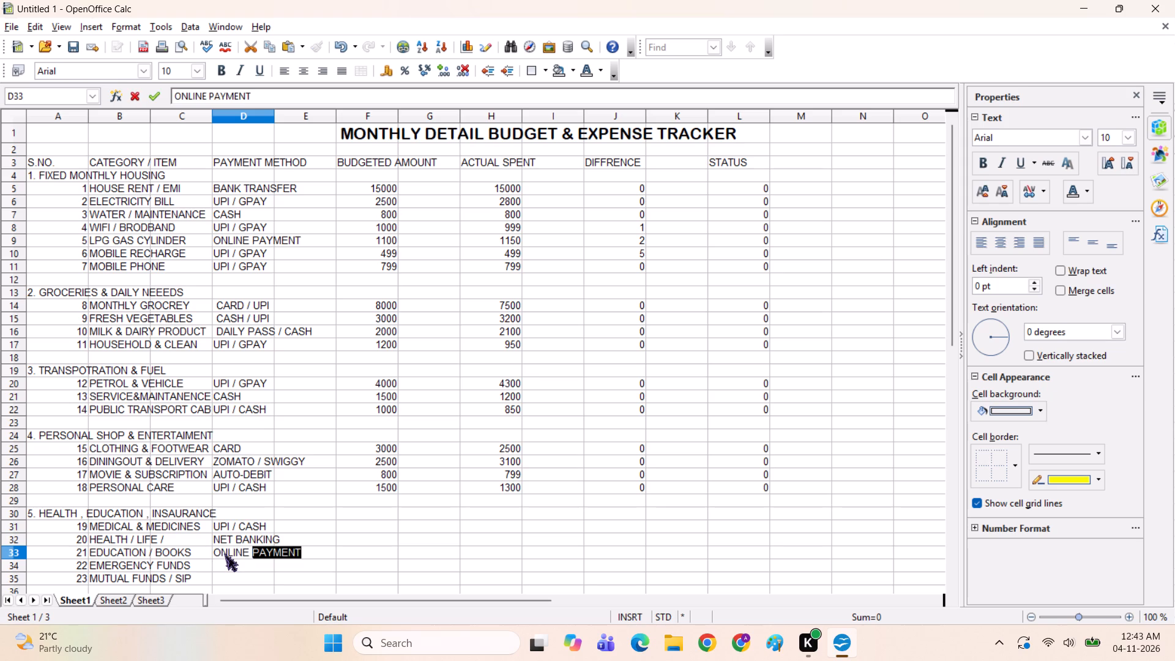
key(Down)
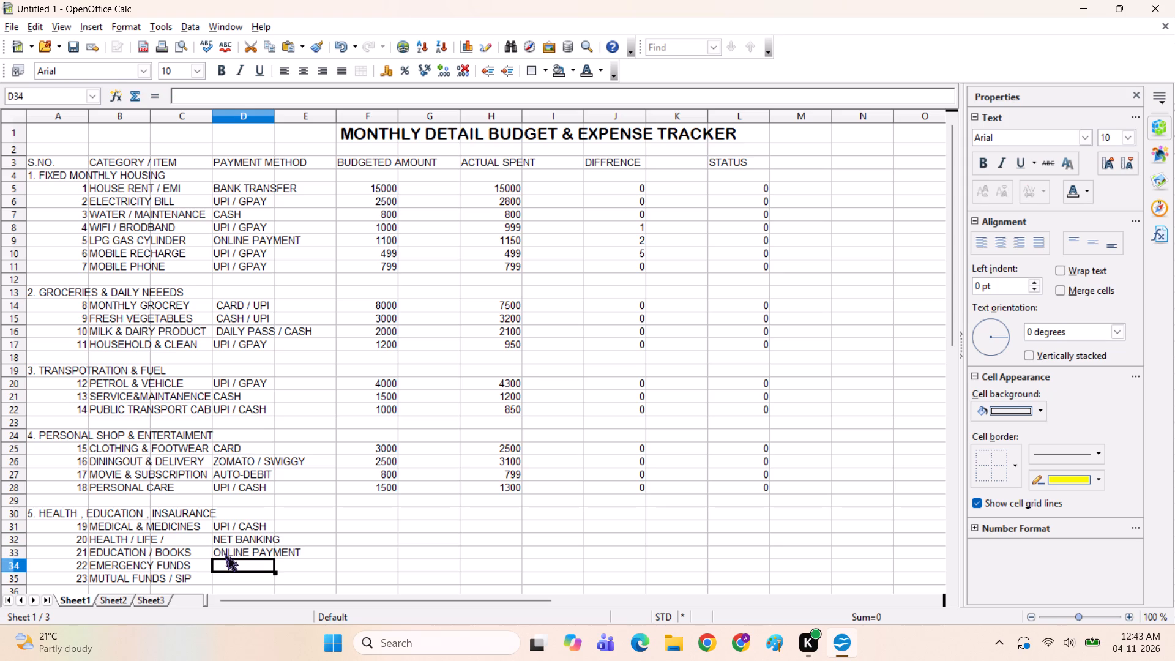
Enter the payment methods "BANK TRANSFER" in cell D34 and "AUTO-DEBIT" in cell D35 for the last two section 5 items.
text(BANK)
key(space)
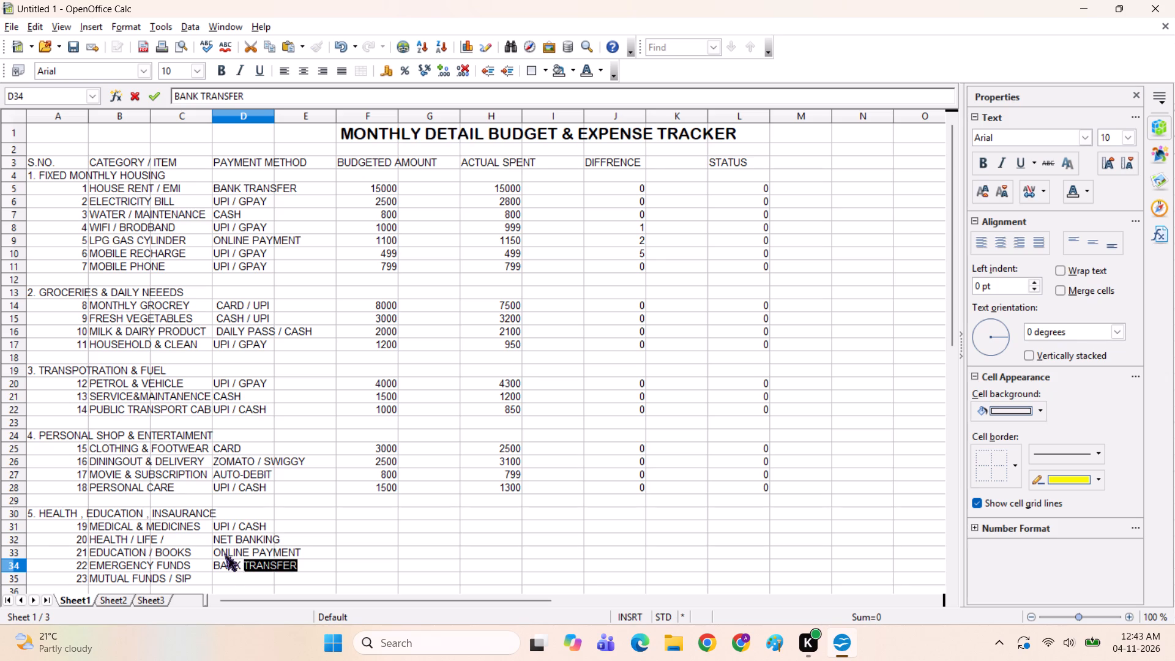
key(Down)
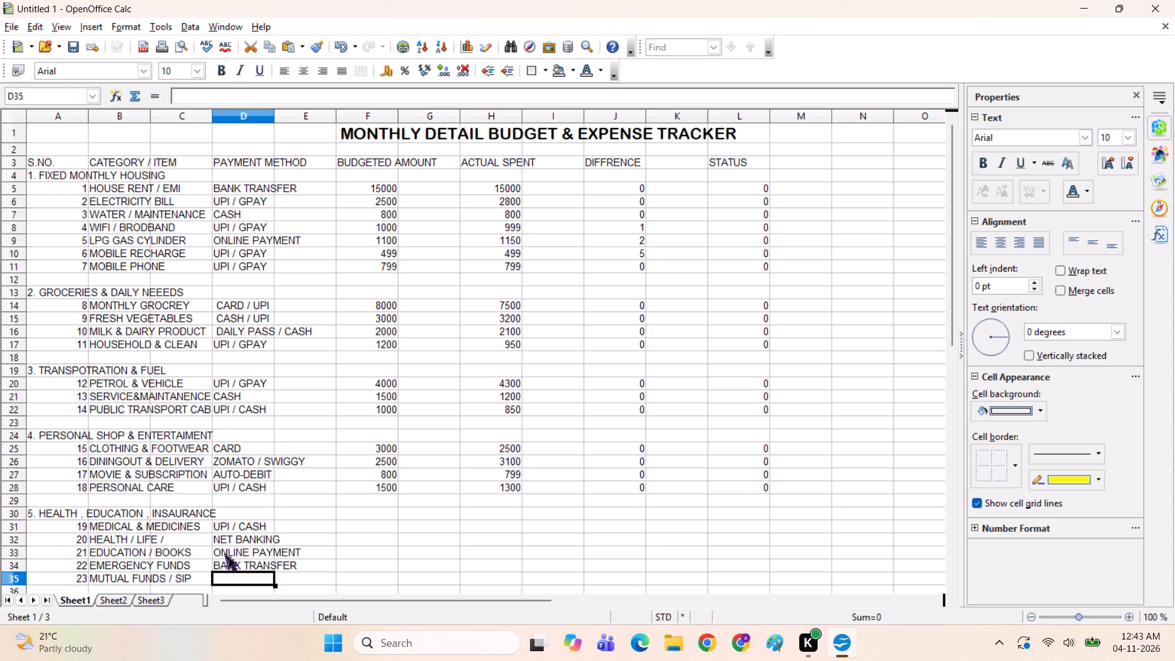
text(AU)
key(Right)
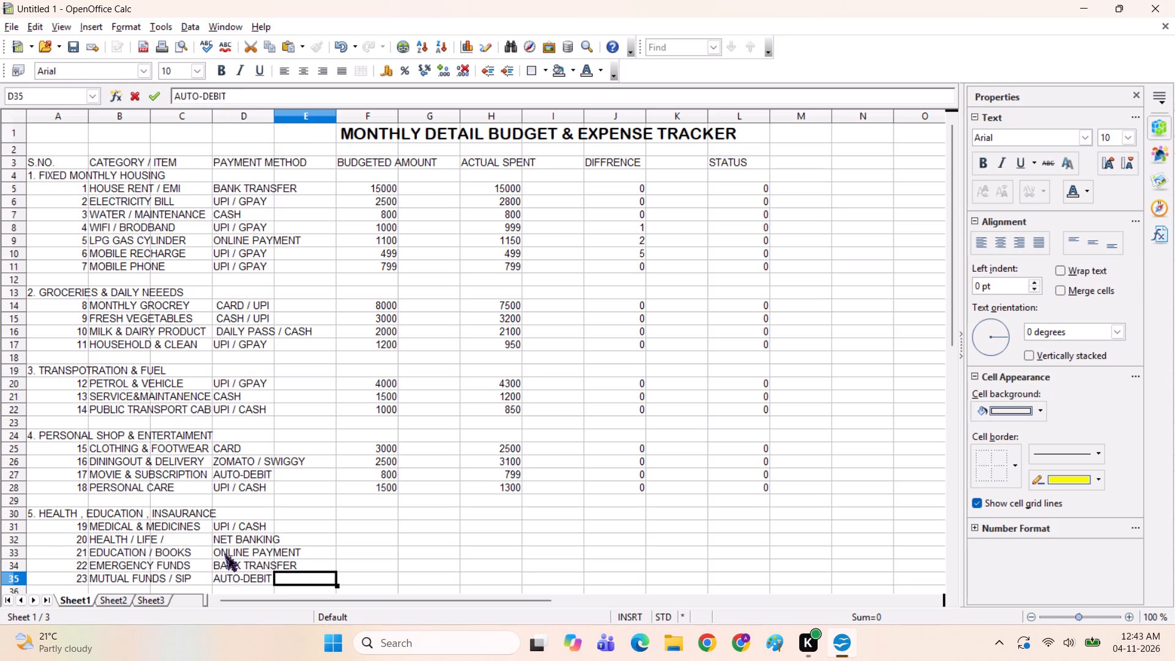
Enter the section 5 budgeted amounts 2000, 3500, 2000, 5000 and 5000 in cells F31 to F35.
key(Right)
key(Up)
key(Up)
key(Up)
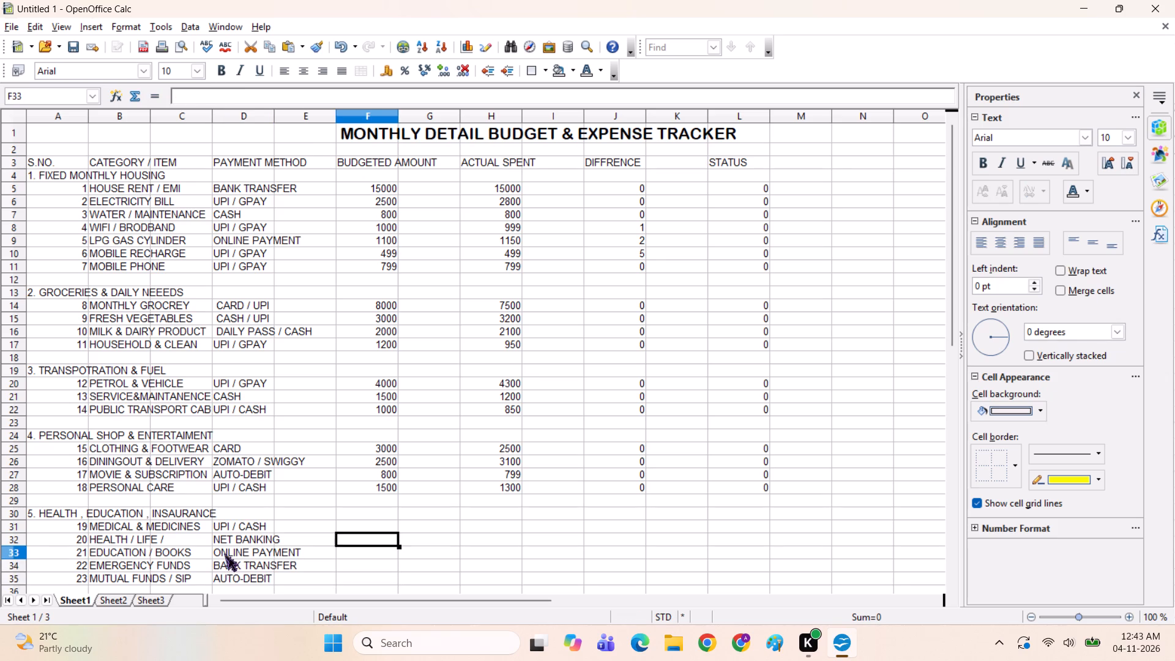
key(Up)
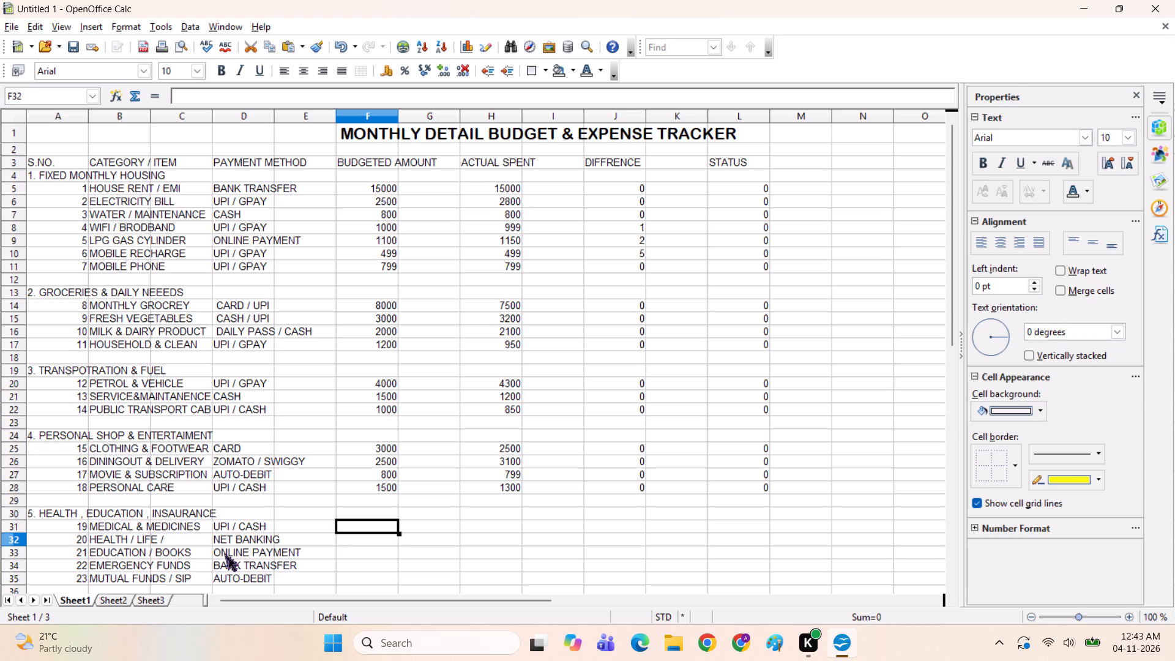
text(2000)
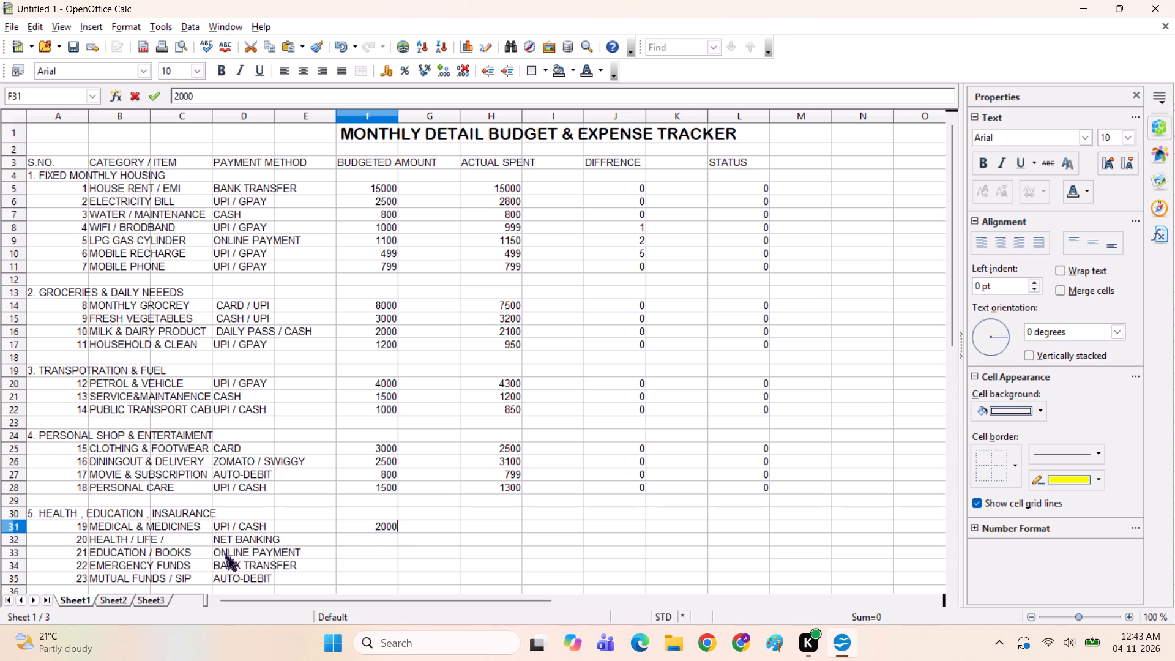
key(Down)
text(3500)
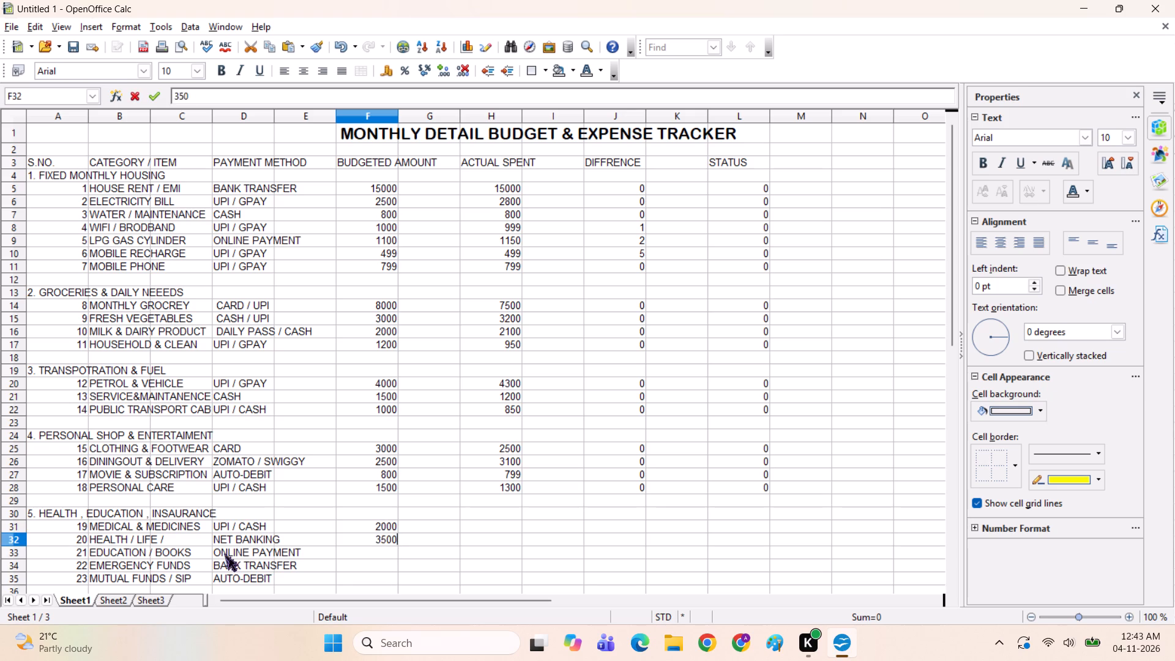
key(Down)
text(2000)
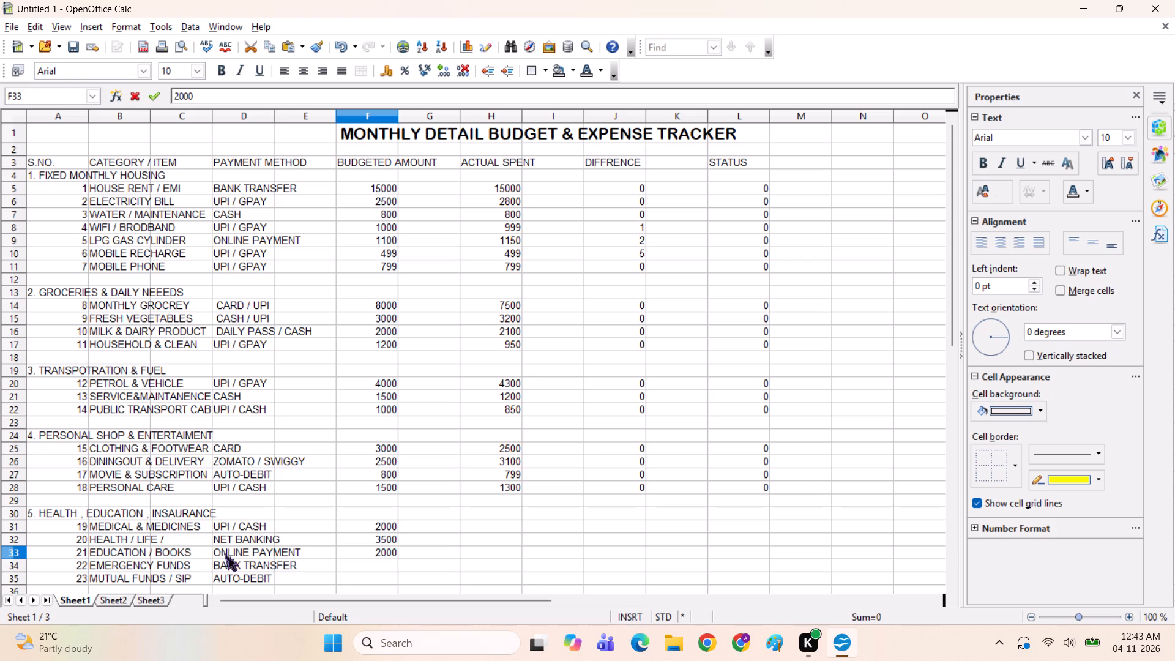
key(Down)
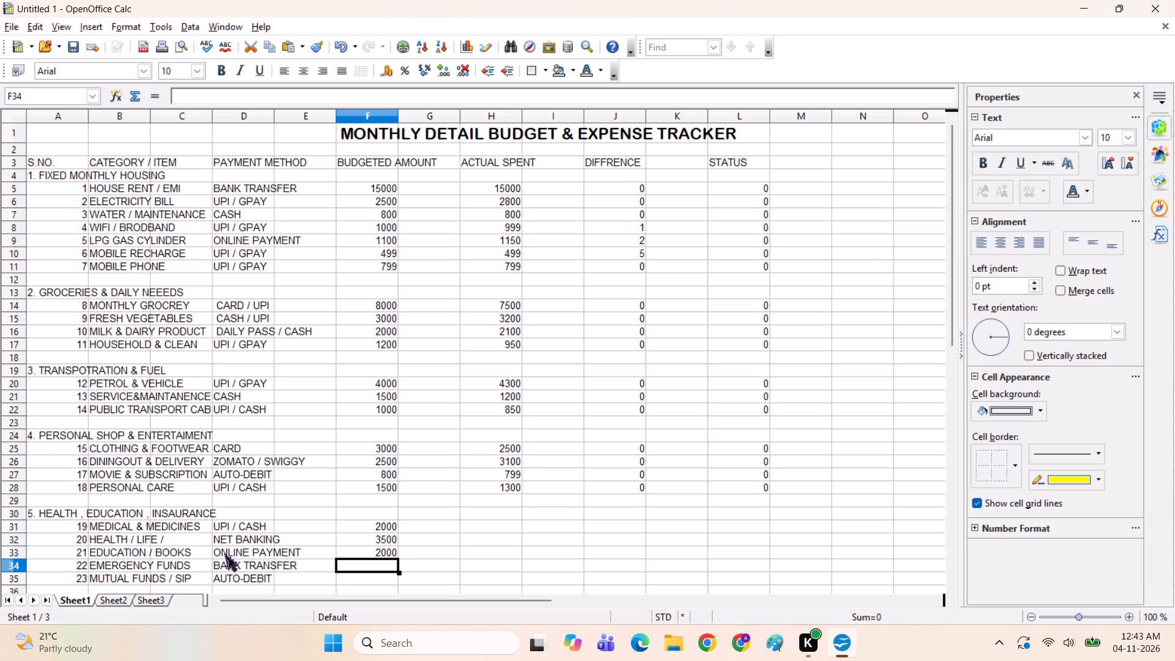
key(5)
text(000)
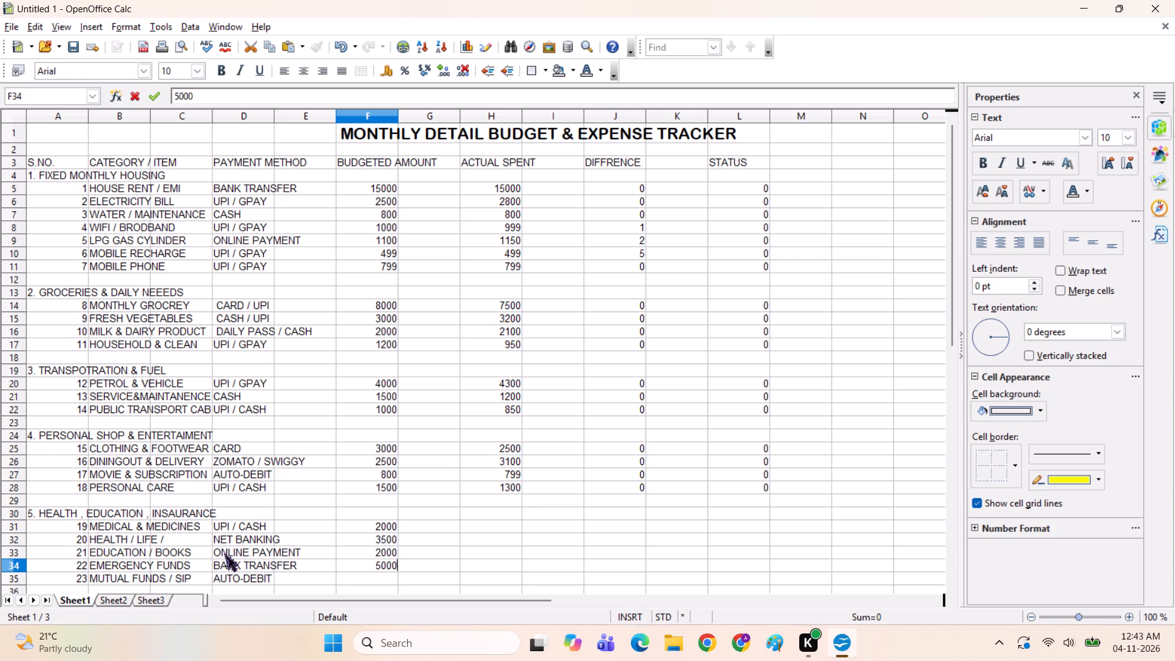
key(Down)
text(5000)
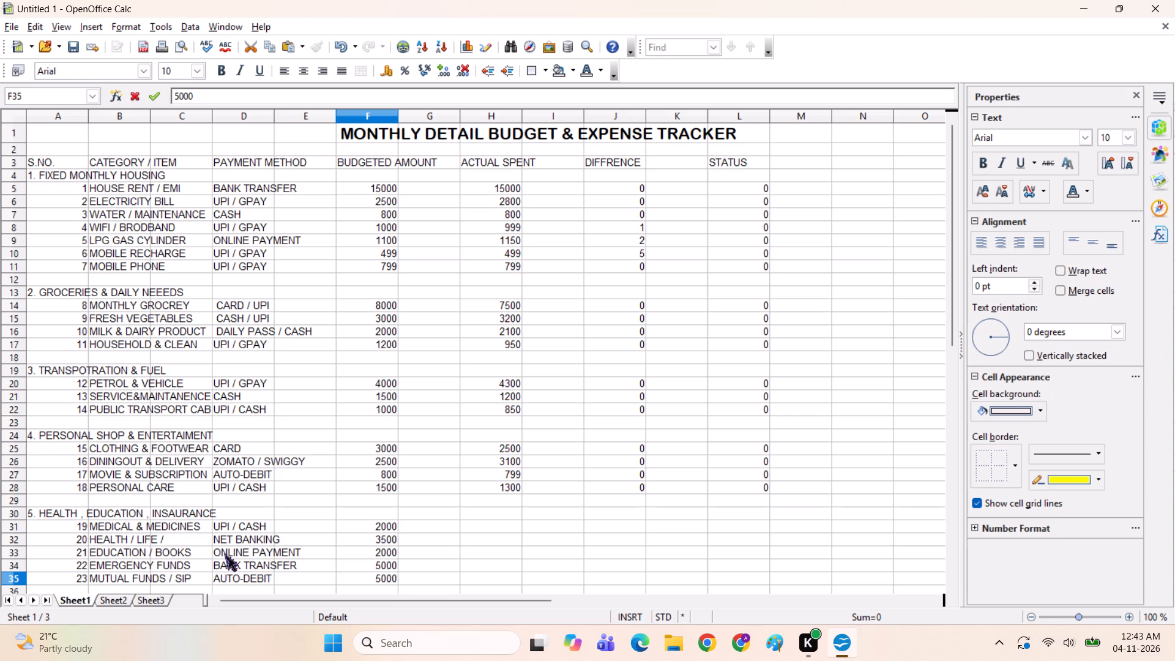
Enter the section 5 actual spent amounts 1400, 3500, 1800, 5000 and 5000 in cells H31 to H35.
key(Right)
key(Right)
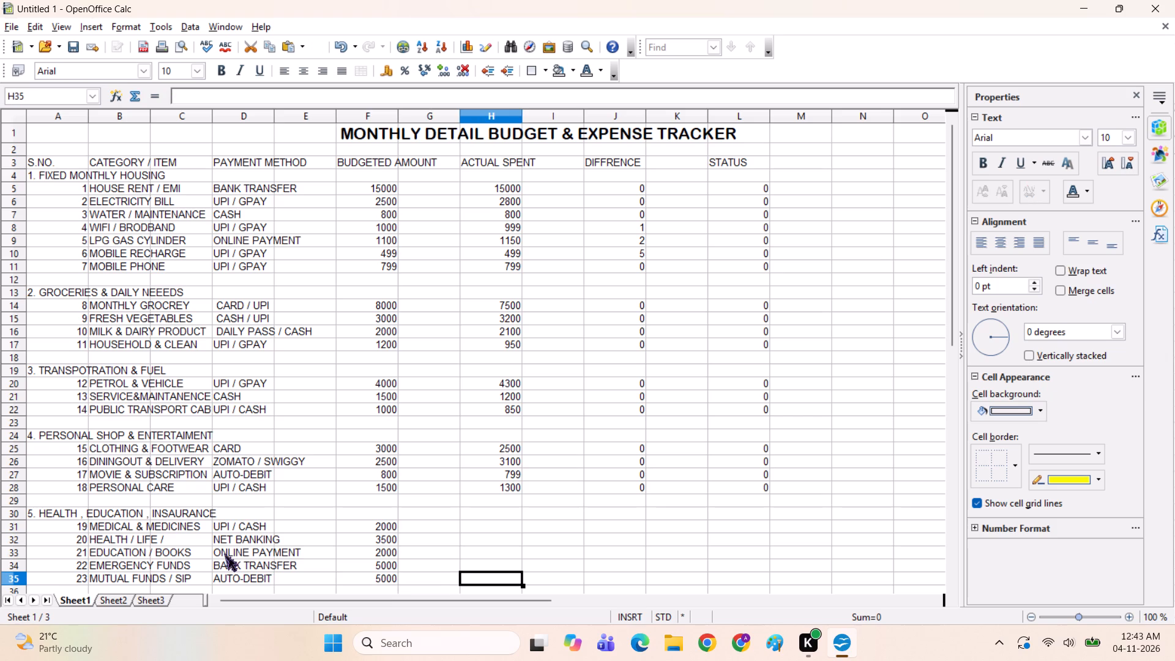
key(Up)
key(Up)
key(Up)
key(Up)
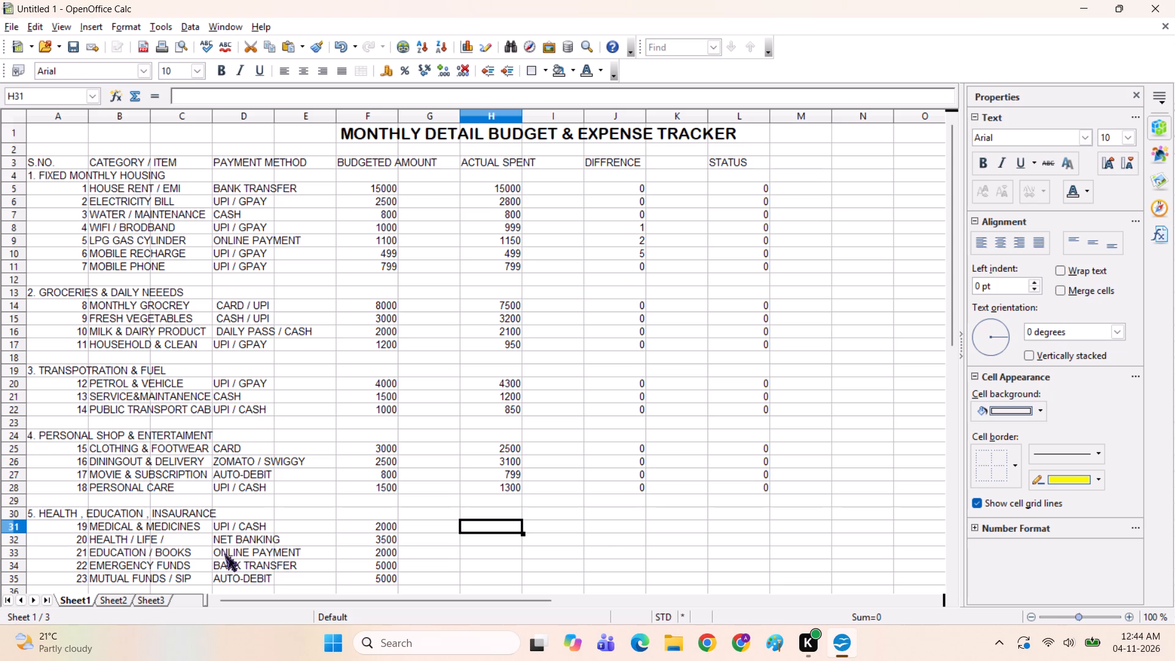
text(1400)
key(Down)
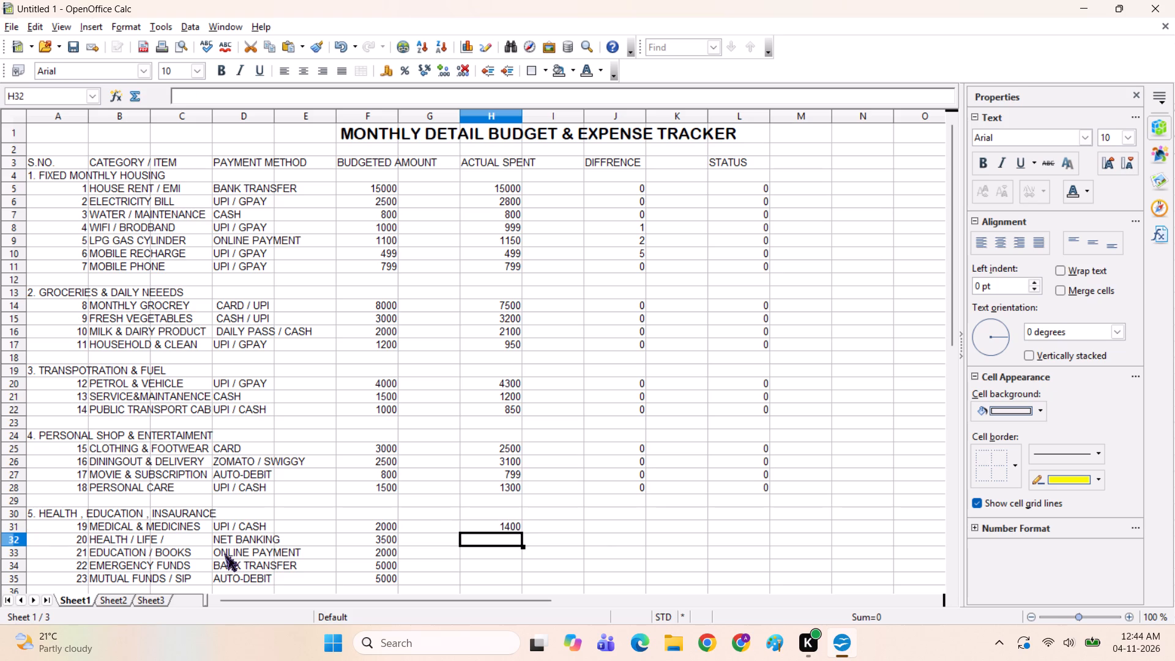
text(3500)
key(Down)
text(1800)
key(Down)
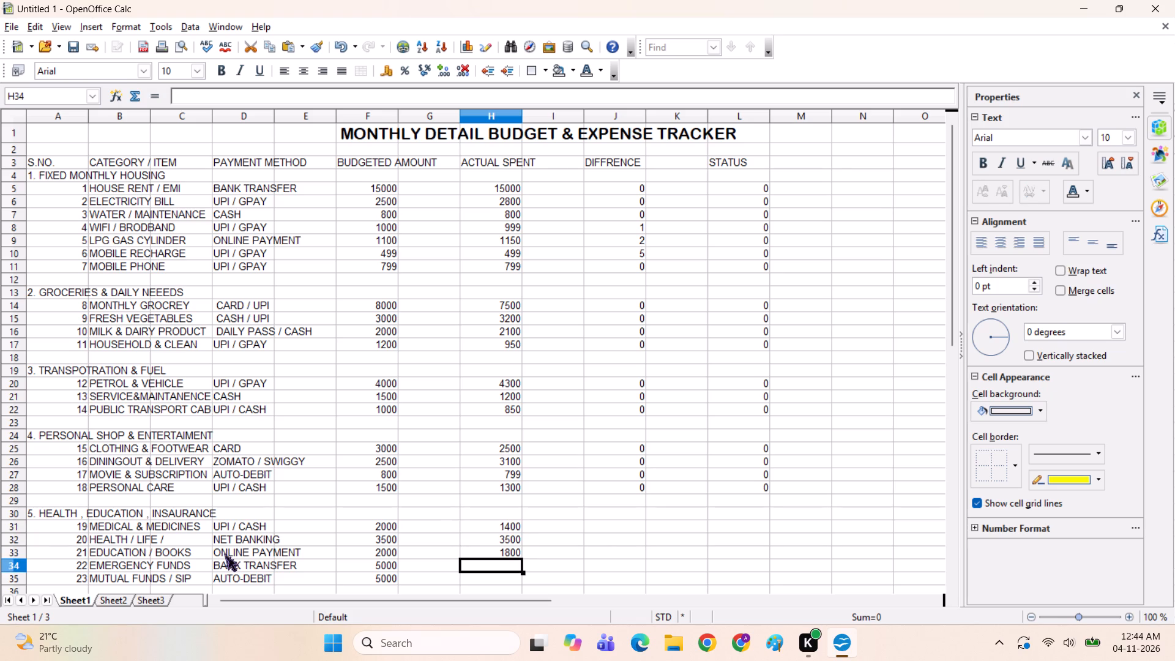
text(5000)
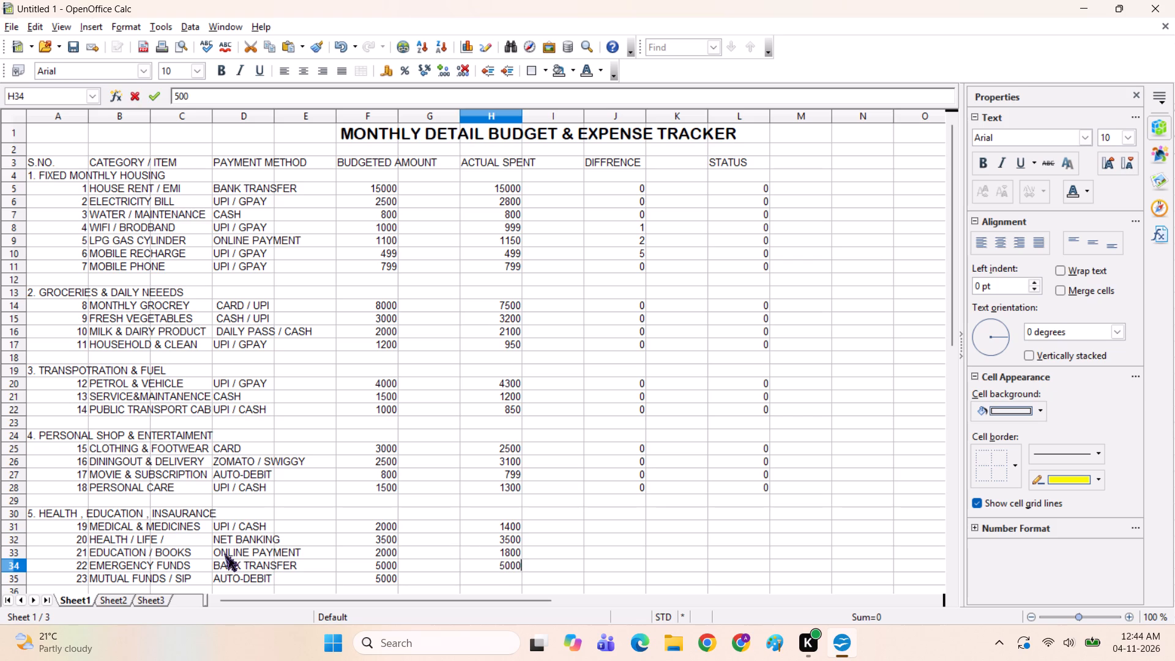
key(Down)
text(5000)
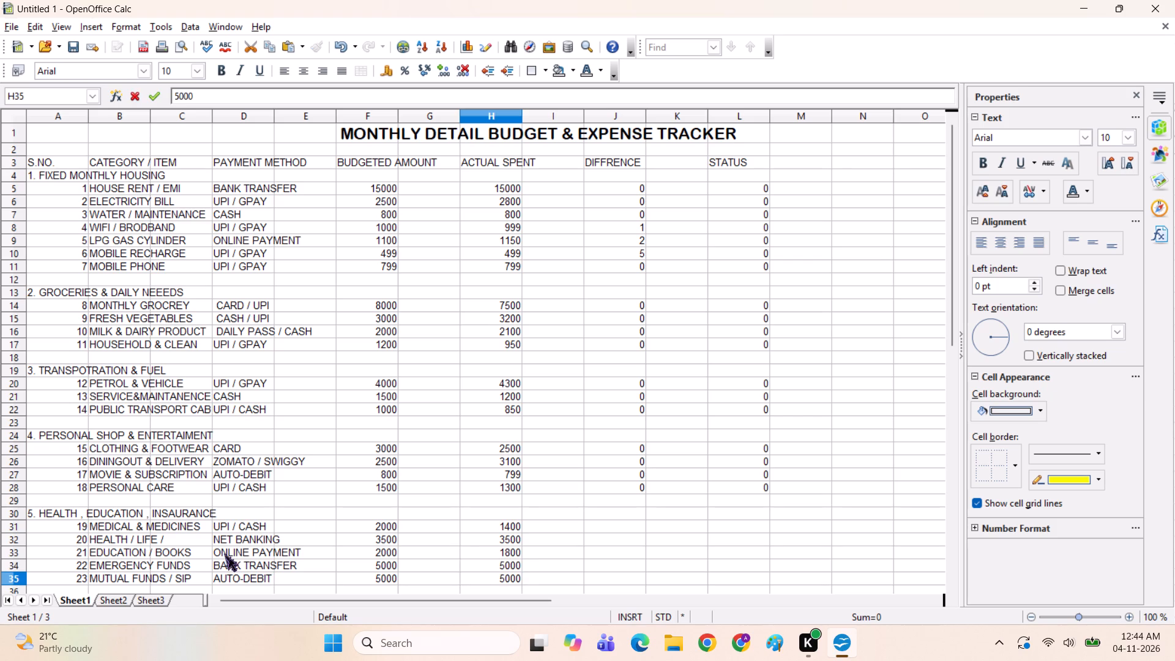
Enter the section 5 difference values 1, 1, 5, 0 and 0 in cells J31 to J35.
key(Right)
key(Right)
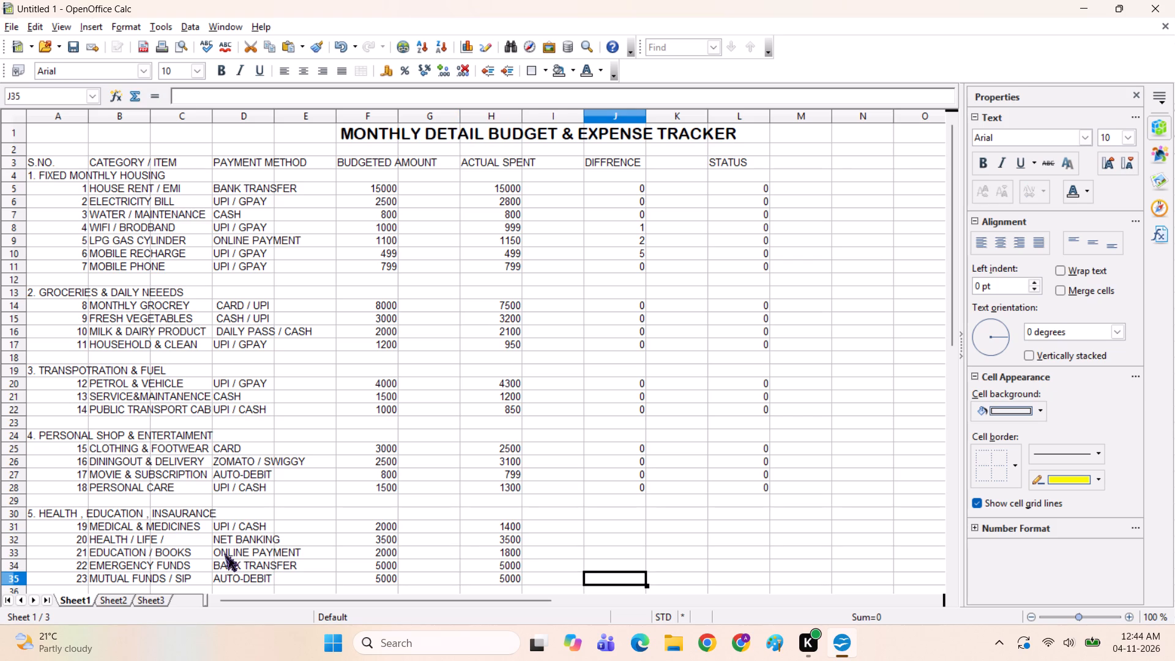
key(Up)
key(Up)
key(Up)
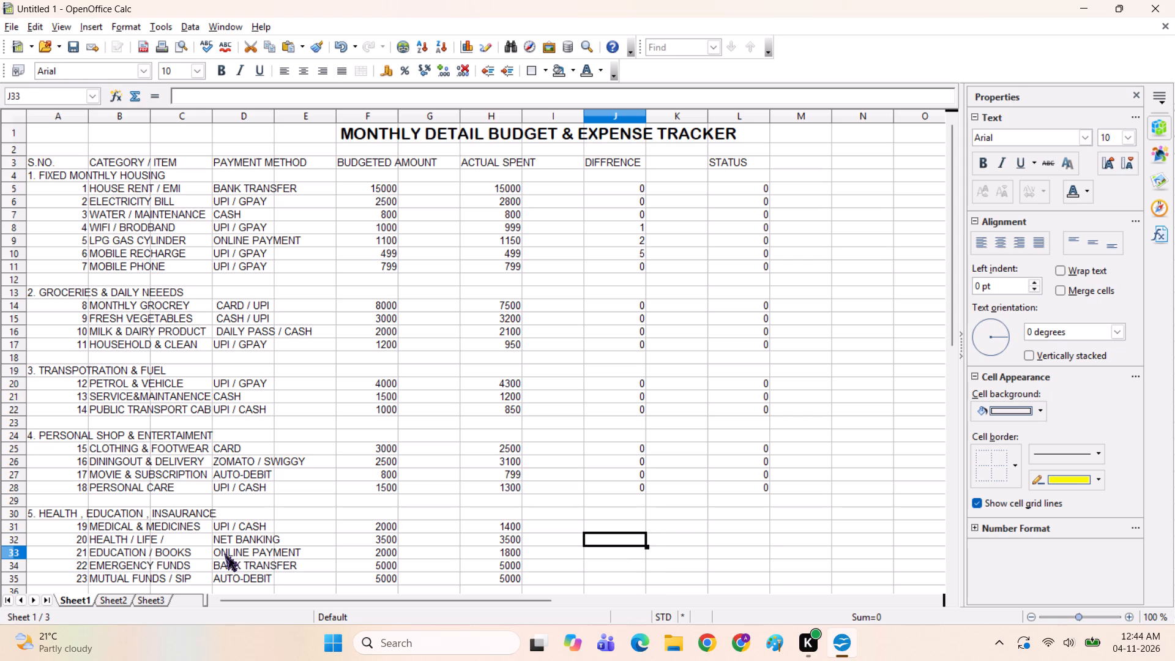
key(Up)
key(1)
key(Down)
key(1)
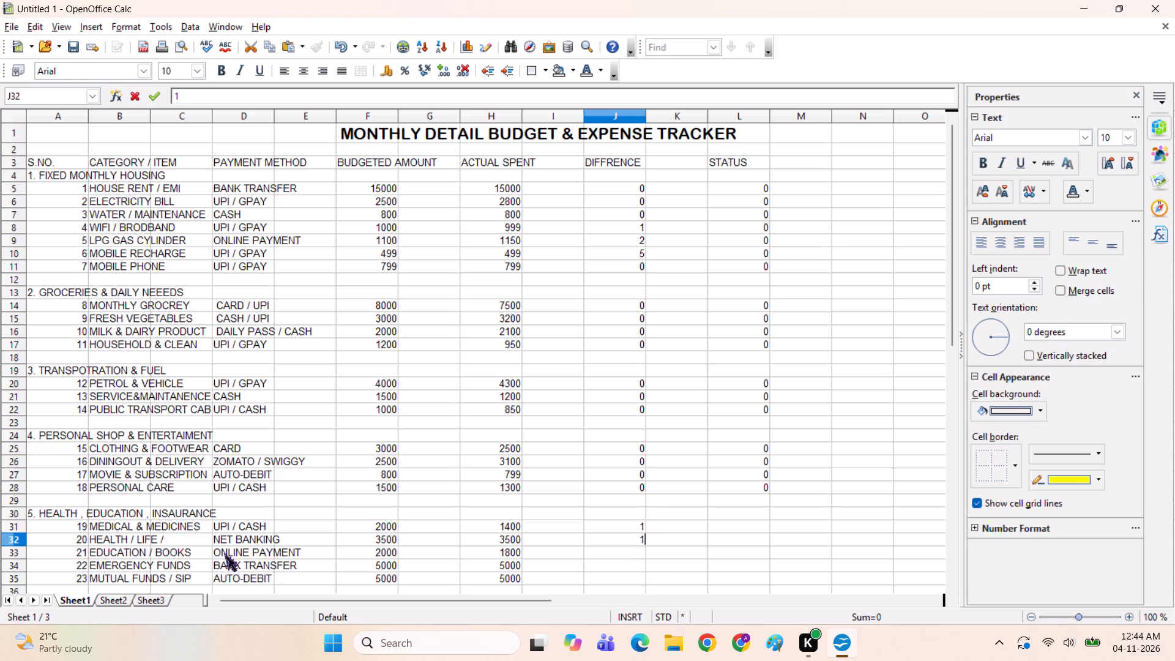
key(Down)
key(5)
key(Down)
key(0)
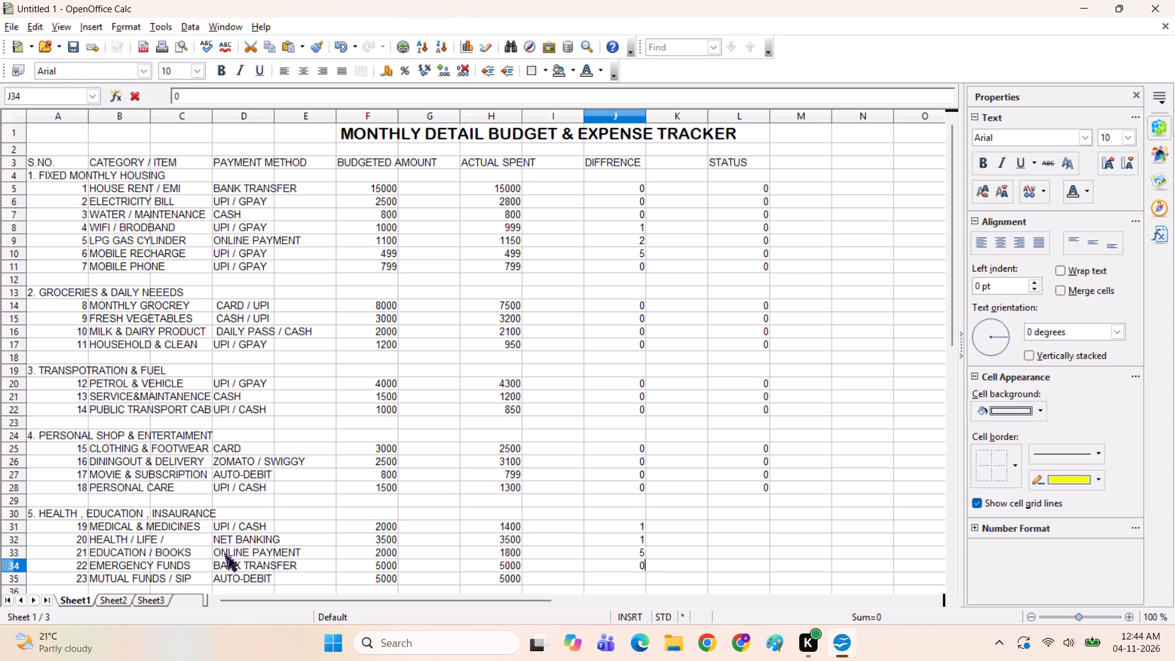
key(Down)
key(0)
Enter the section 5 status values 1, 1, 5, 0 and 0 in cells L31 to L35.
key(Right)
key(Right)
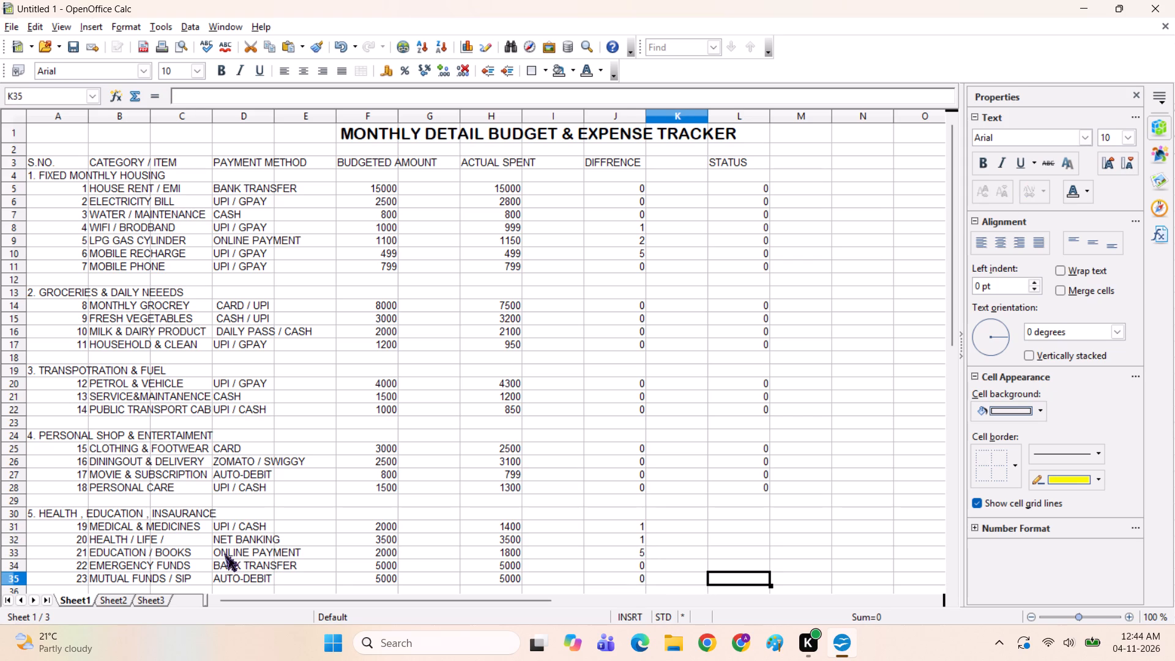
key(Up)
key(Up)
key(Up)
key(Up)
key(1)
key(Down)
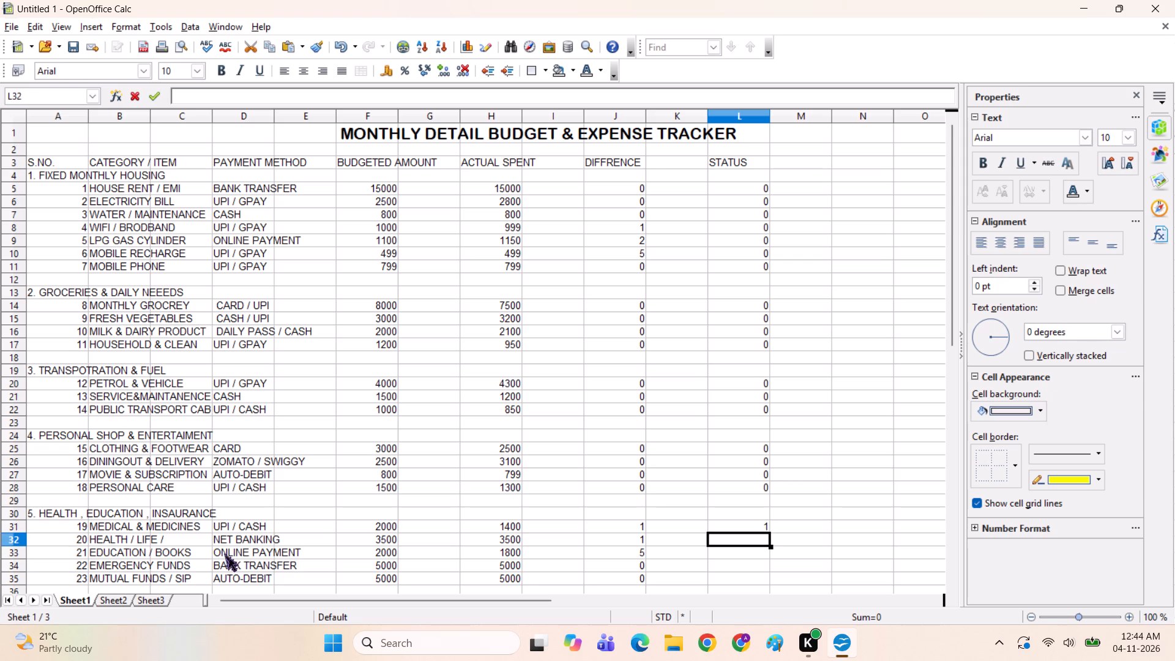
key(1)
key(Down)
key(5)
key(Down)
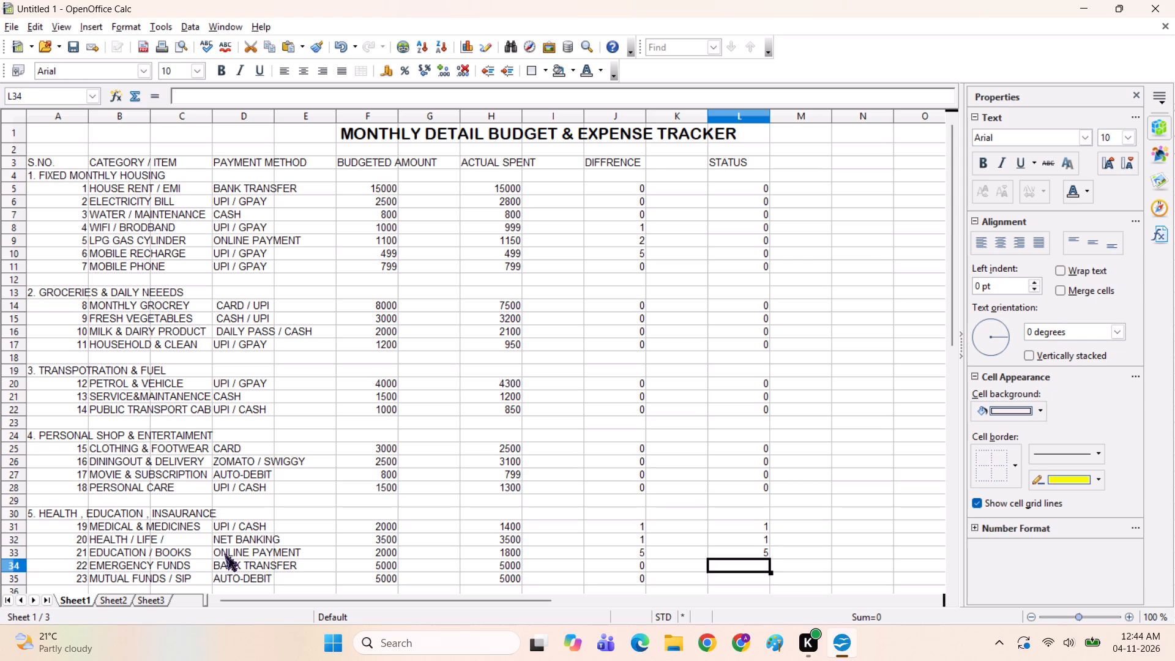
key(0)
key(Down)
key(0)
key(Down)
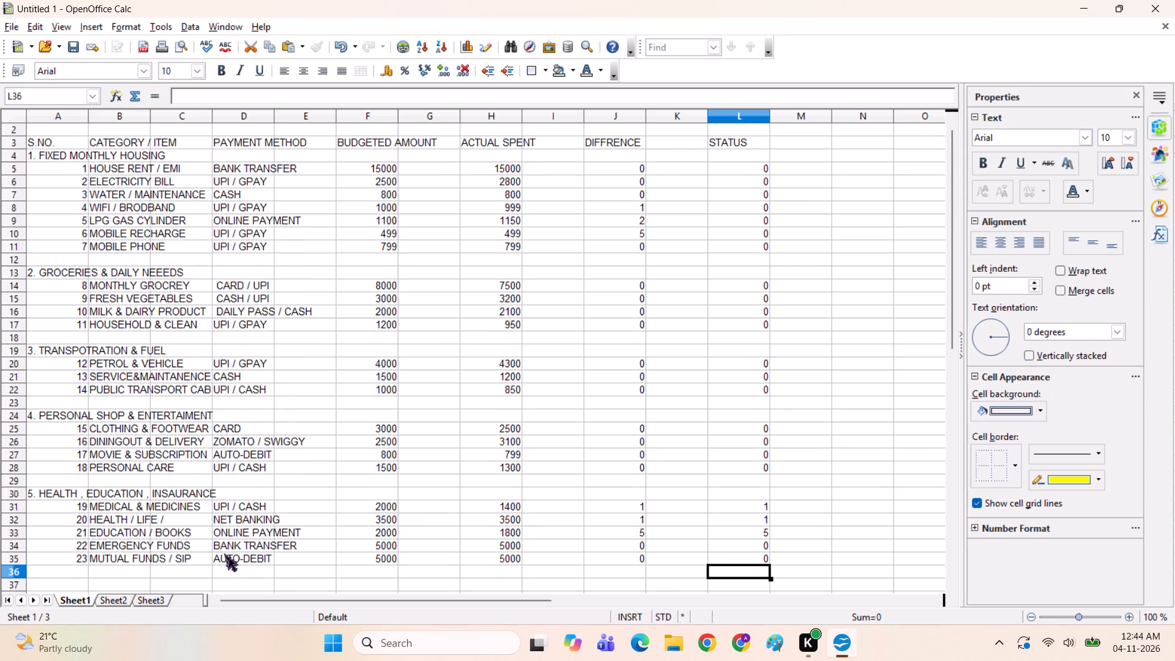
Enter the label "GRAND TOTAL" in cell A37, indented with leading spaces so the text sits under the payment method column.
key(Down)
key(Left)
key(Left)
key(Left)
key(Left)
key(Left)
key(Left)
key(Left)
key(Left)
key(Left)
key(Left)
key(Left)
key(Left)
key(Left)
key(Left)
key(Left)
key(Left)
key(Left)
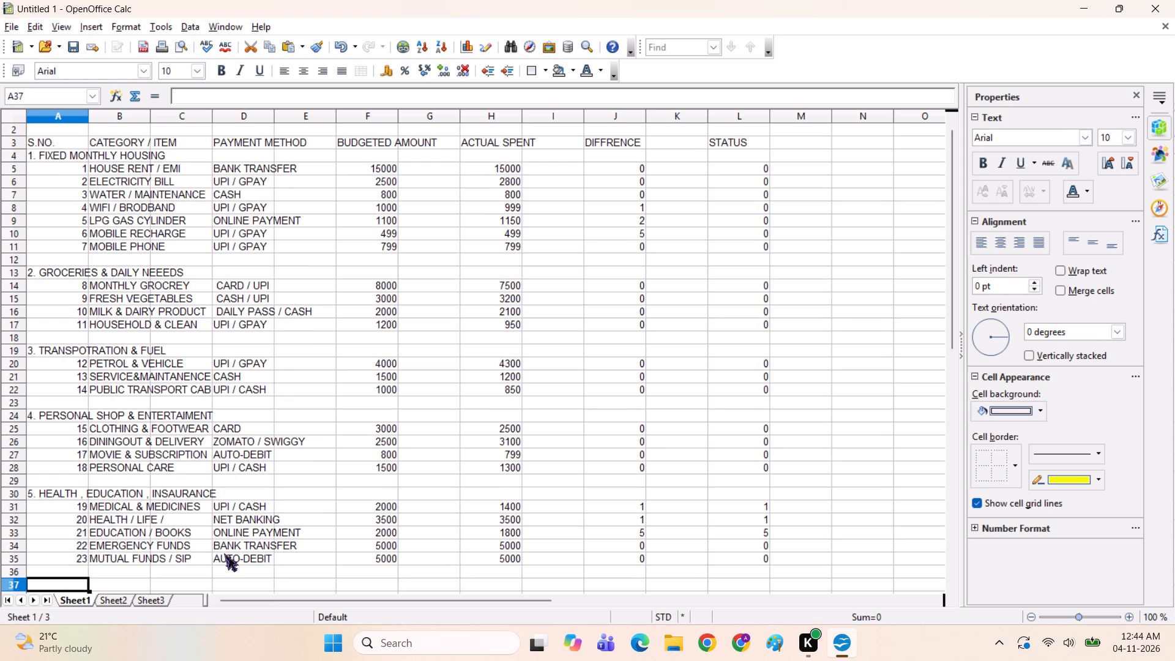
key(space)
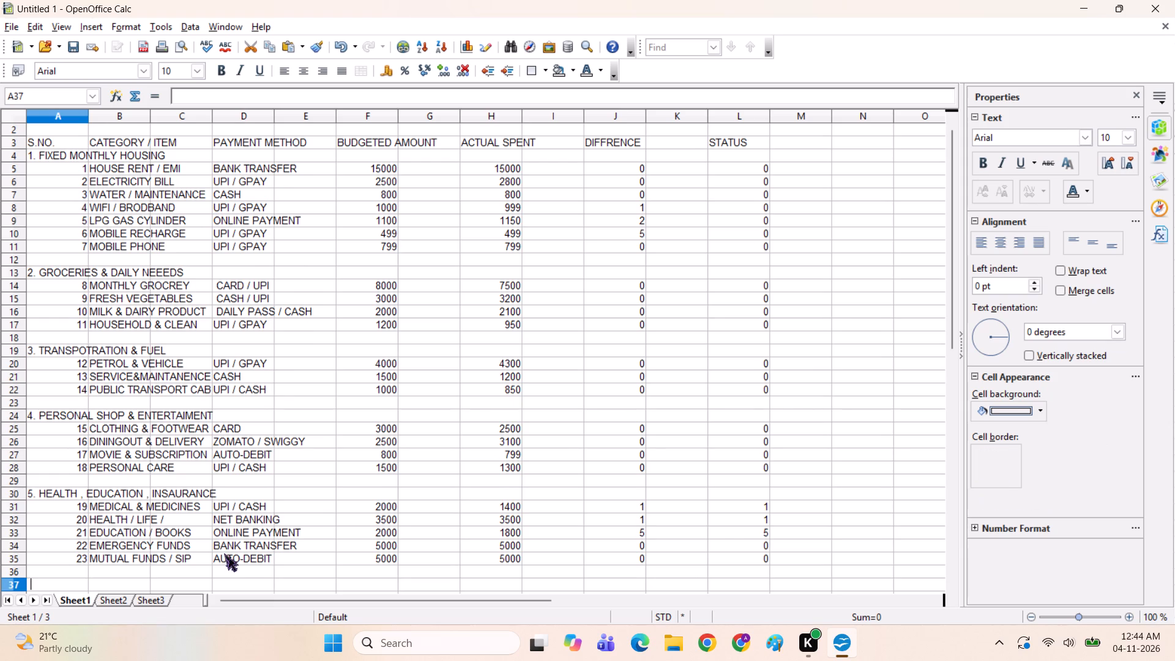
key(space)
key(space)
key(space)
key(space)
key(space)
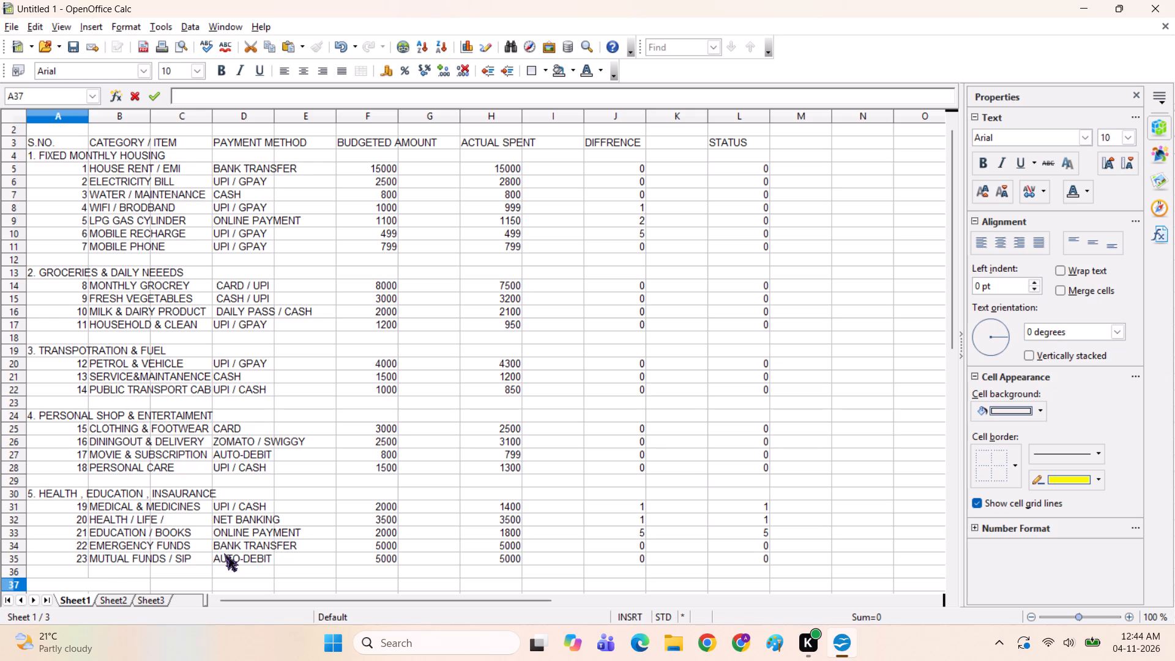
key(space)
key(space)
key(space)
key(space)
key(space)
key(space)
key(space)
key(space)
key(space)
key(space)
key(space)
key(space)
key(space)
key(space)
key(space)
key(space)
key(space)
key(space)
key(space)
key(space)
key(space)
key(space)
key(space)
text(GRAND)
key(space)
text(TOTAL)
key(space)
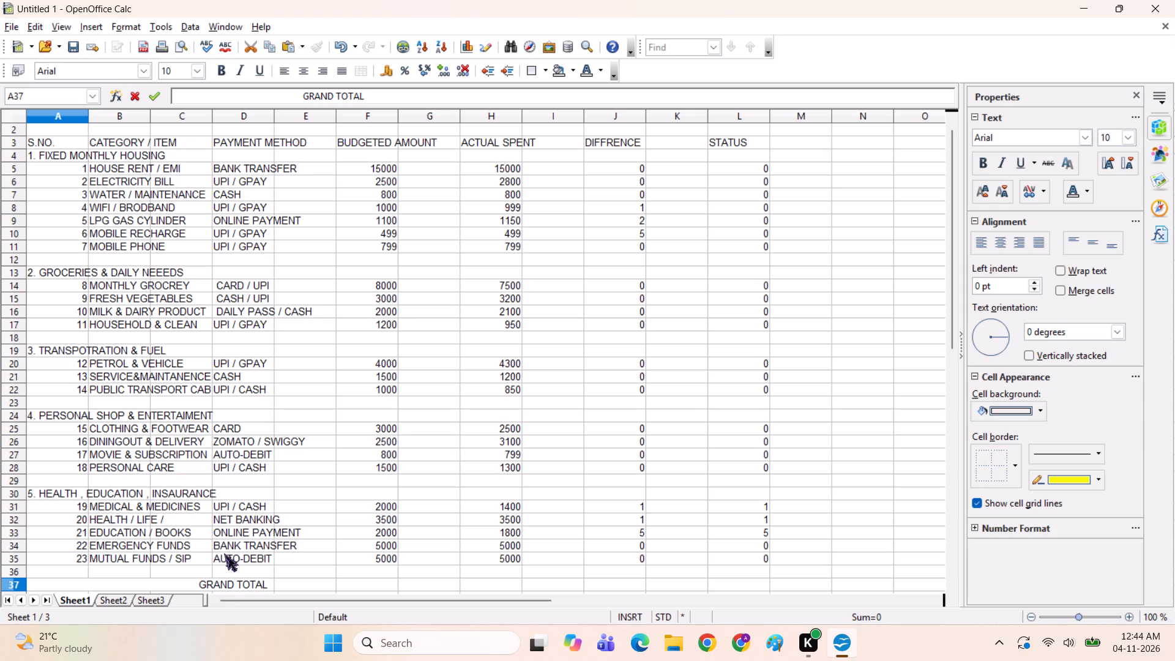
Enter 0 in cells F37, H37 and J37 of the grand total row.
click(372, 584)
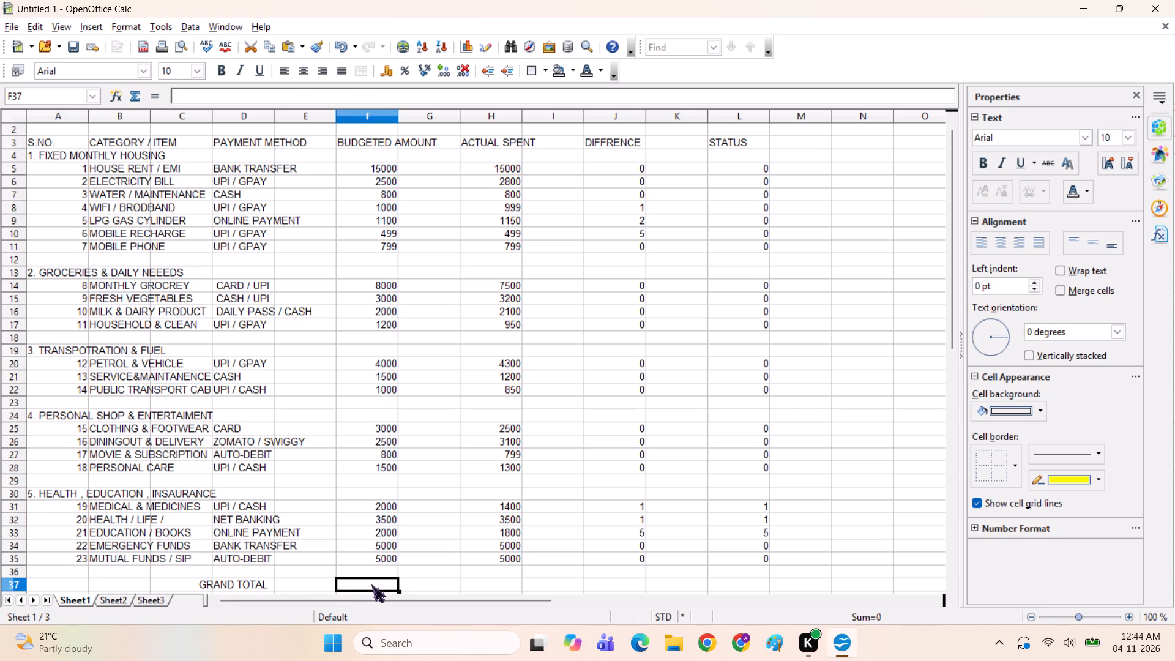
key(0)
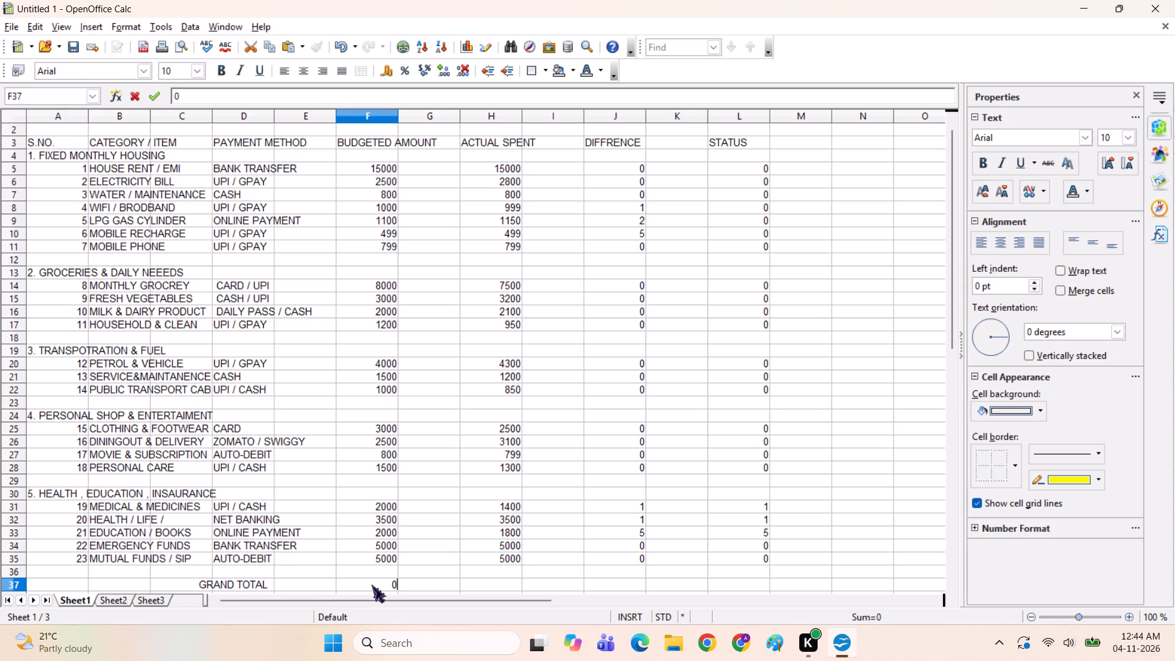
click(514, 584)
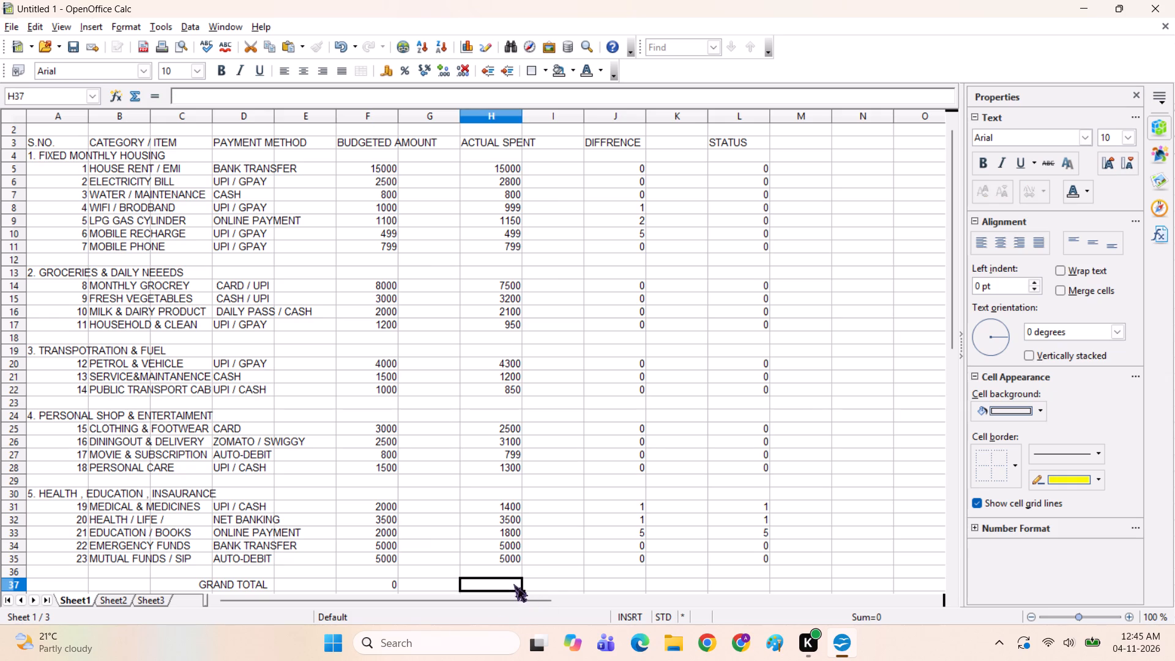
key(0)
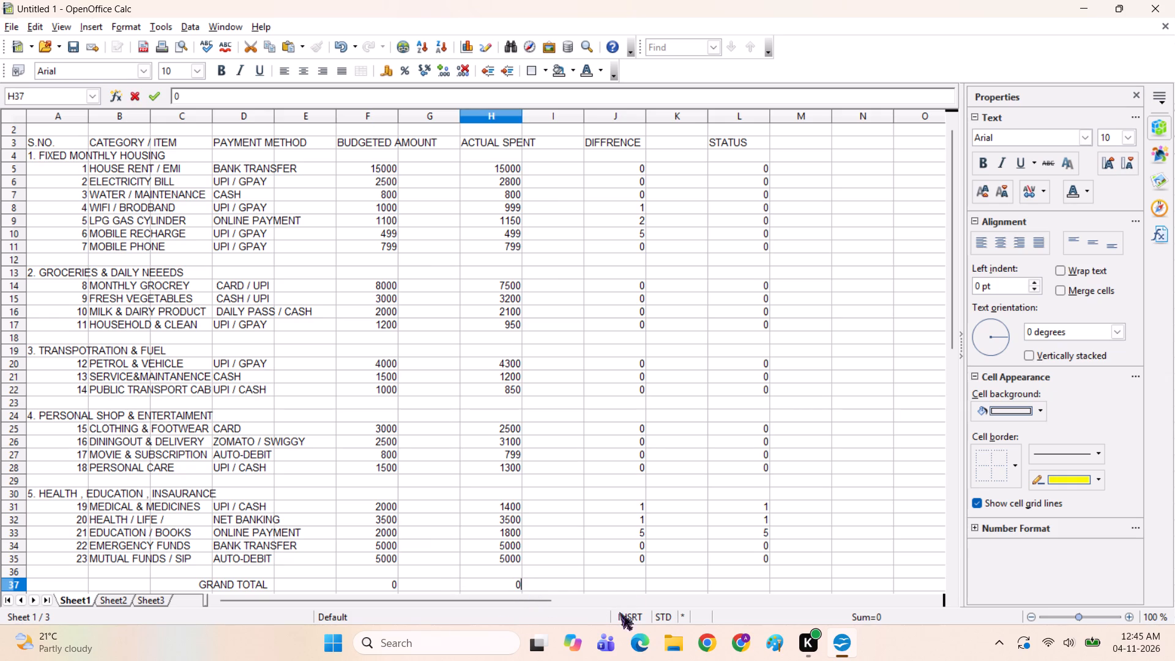
click(631, 581)
key(0)
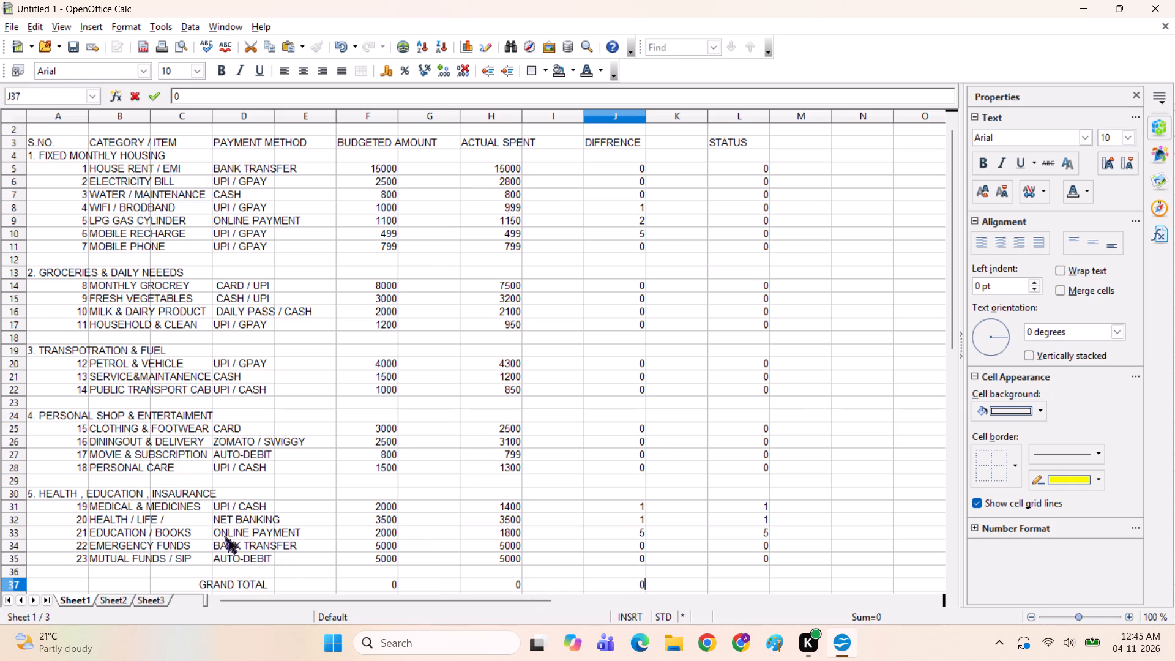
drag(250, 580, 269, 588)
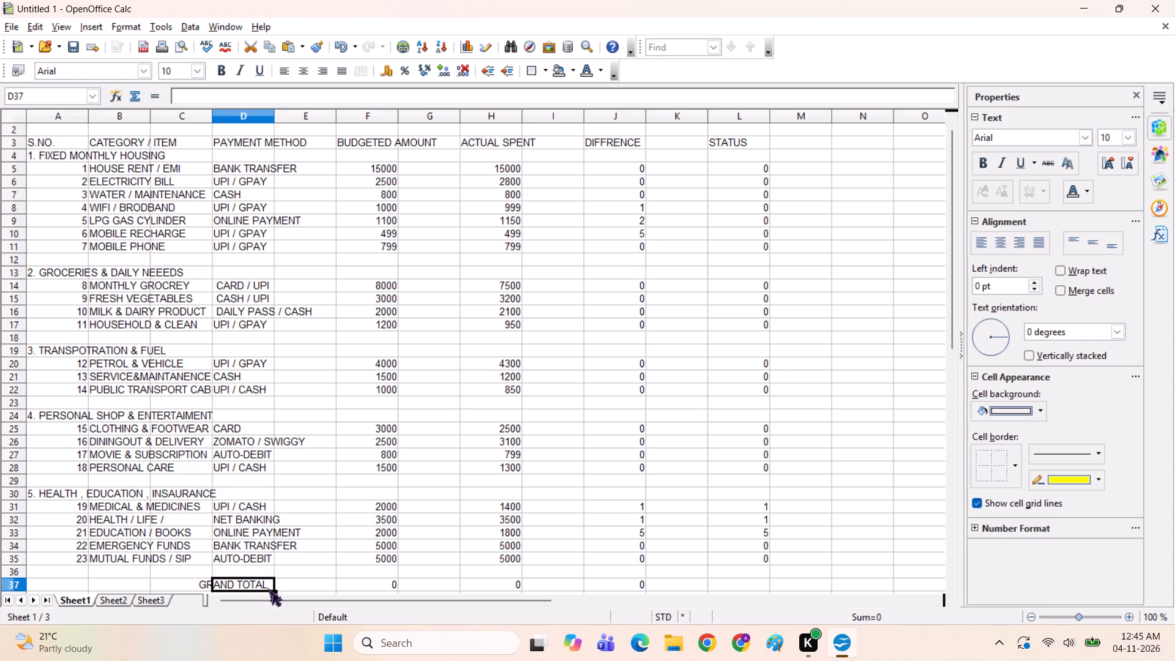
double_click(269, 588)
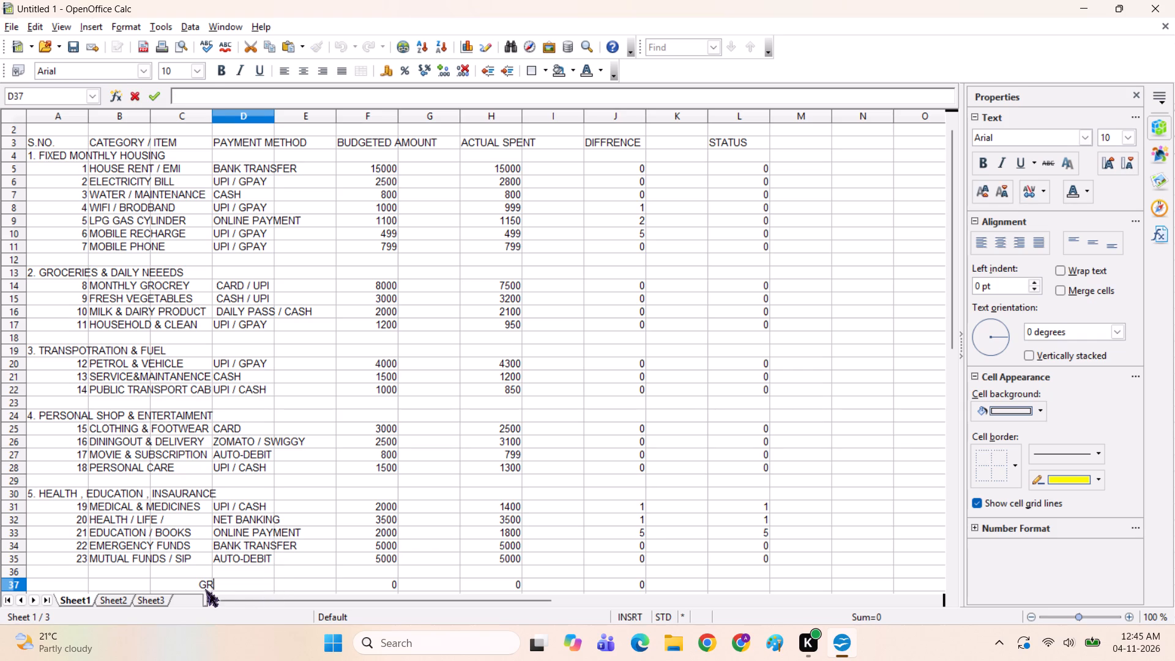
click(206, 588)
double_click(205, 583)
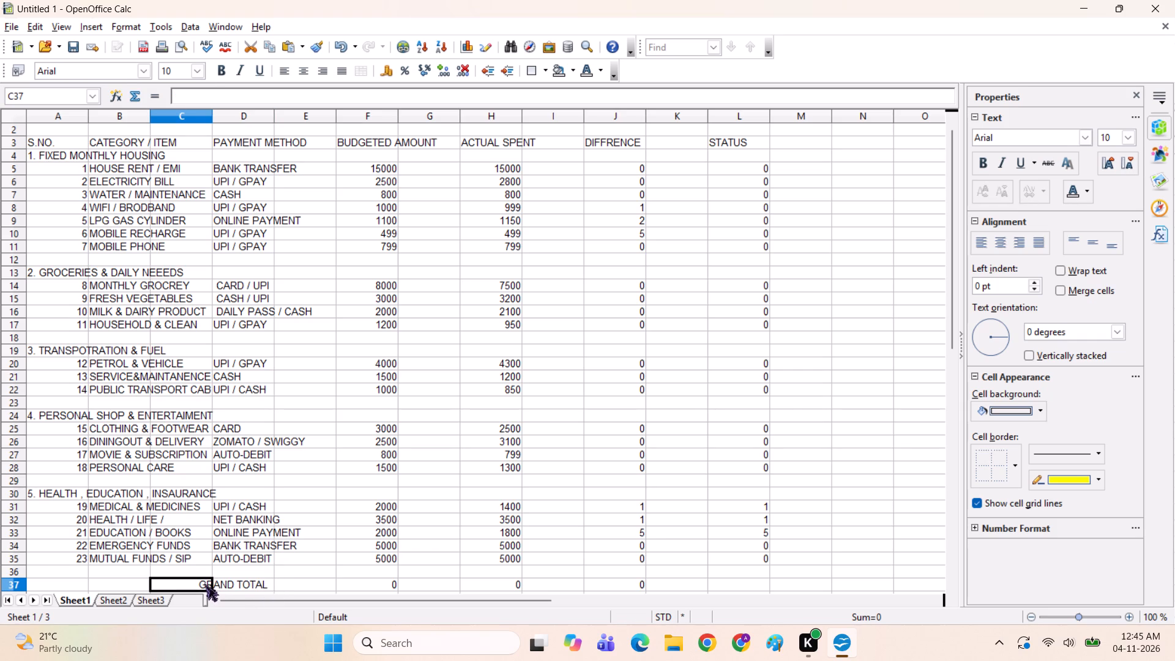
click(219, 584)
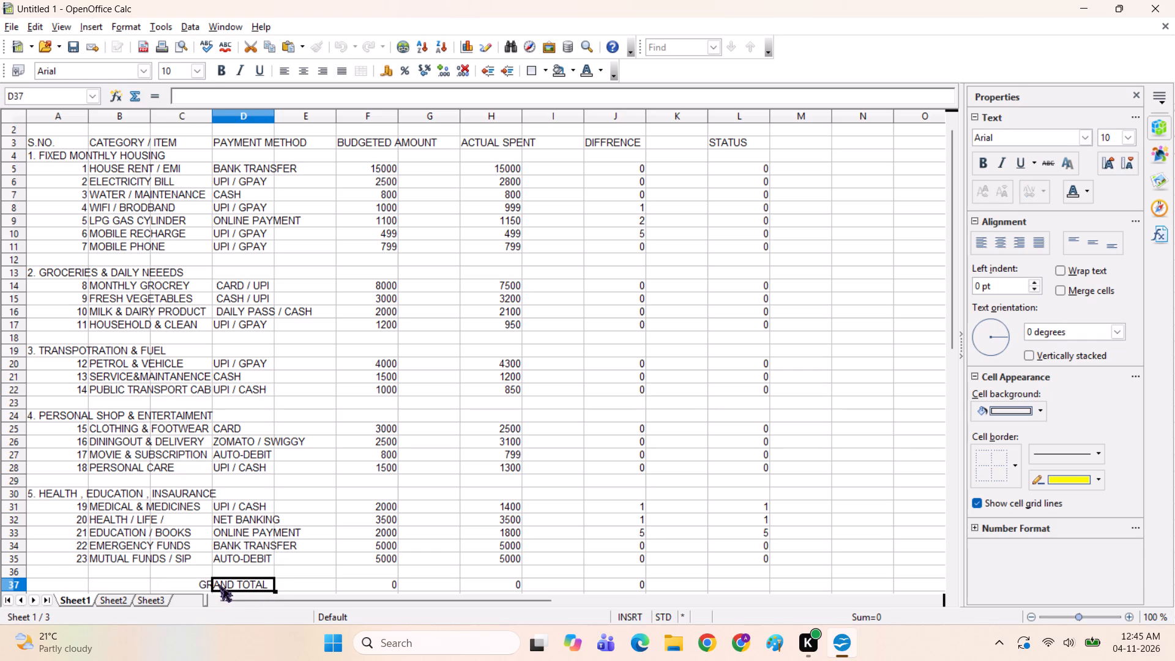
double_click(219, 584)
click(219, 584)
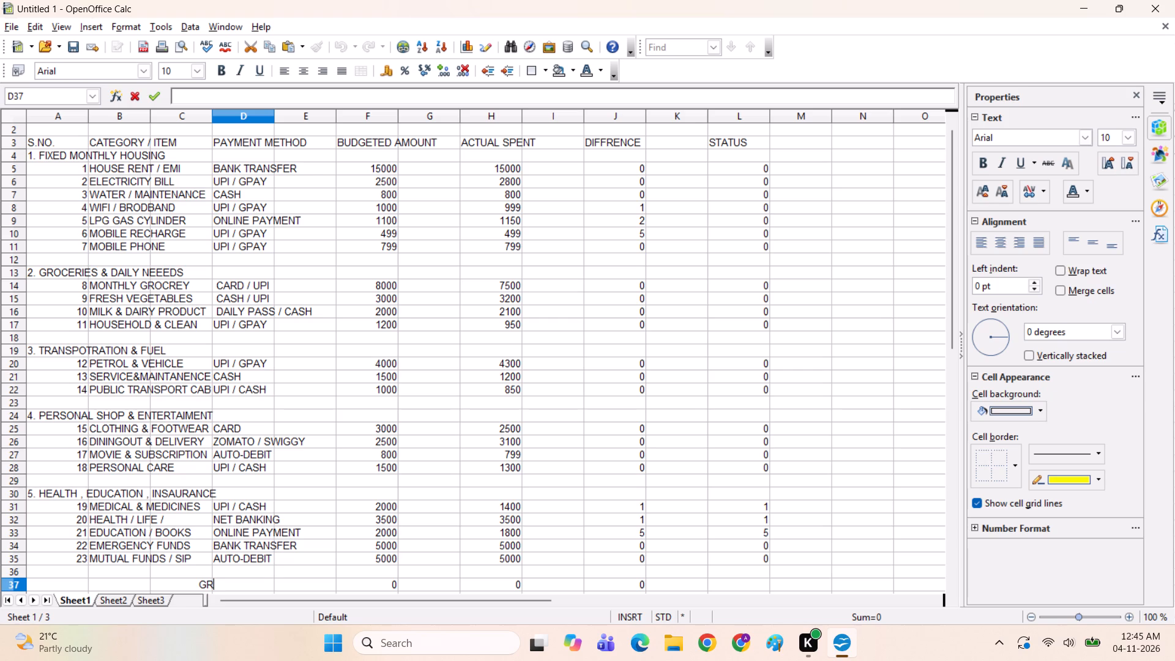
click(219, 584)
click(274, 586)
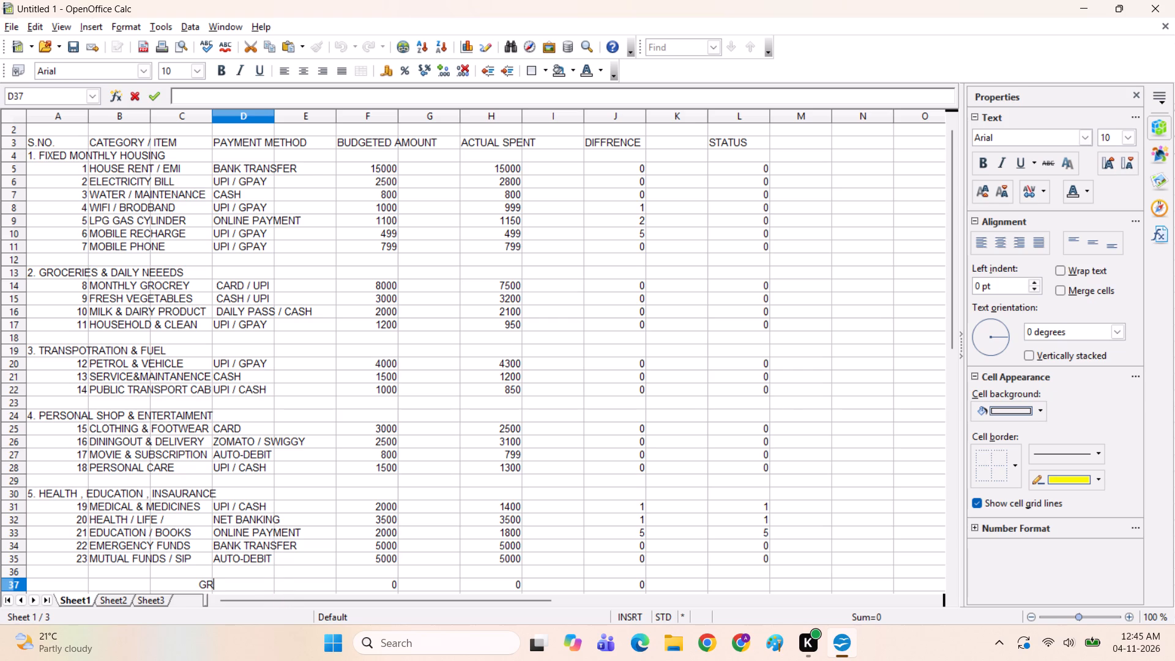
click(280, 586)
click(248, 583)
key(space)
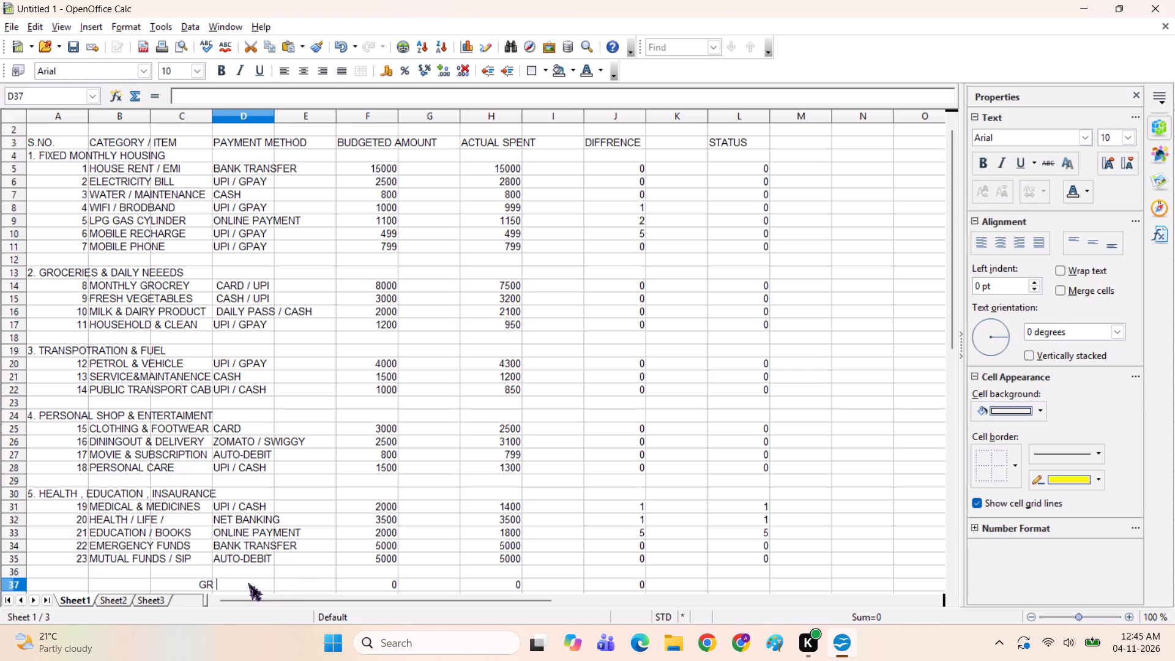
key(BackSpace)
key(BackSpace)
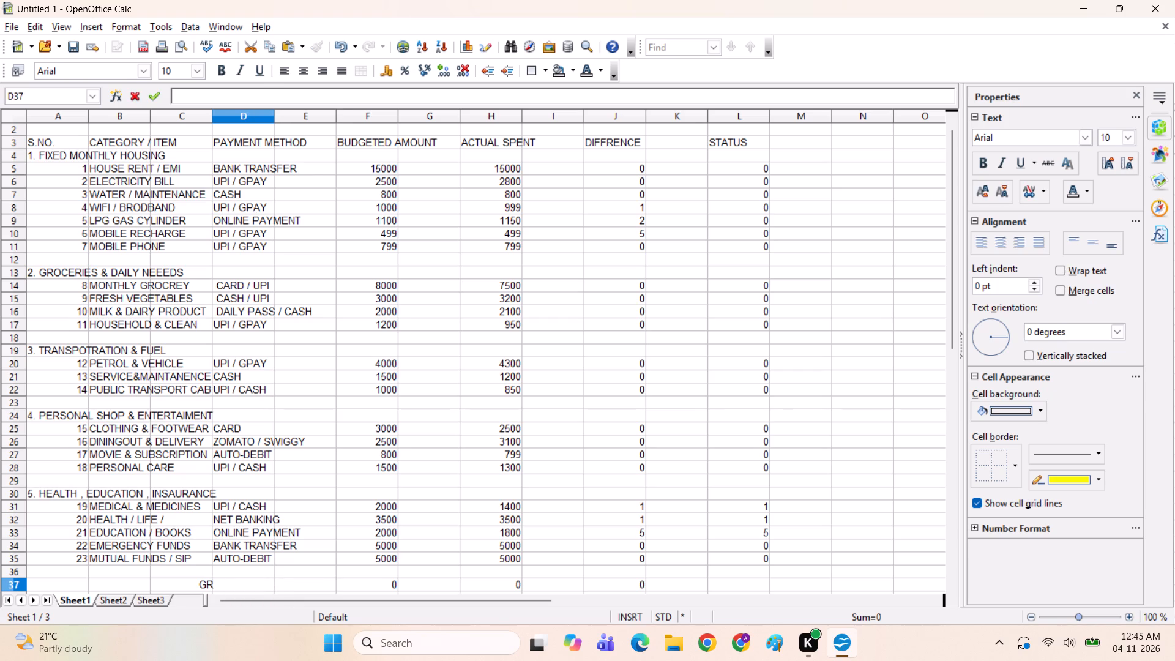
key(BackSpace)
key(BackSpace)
Enter the label "GRAND TOTAL" with one leading space in cell C37.
click(200, 580)
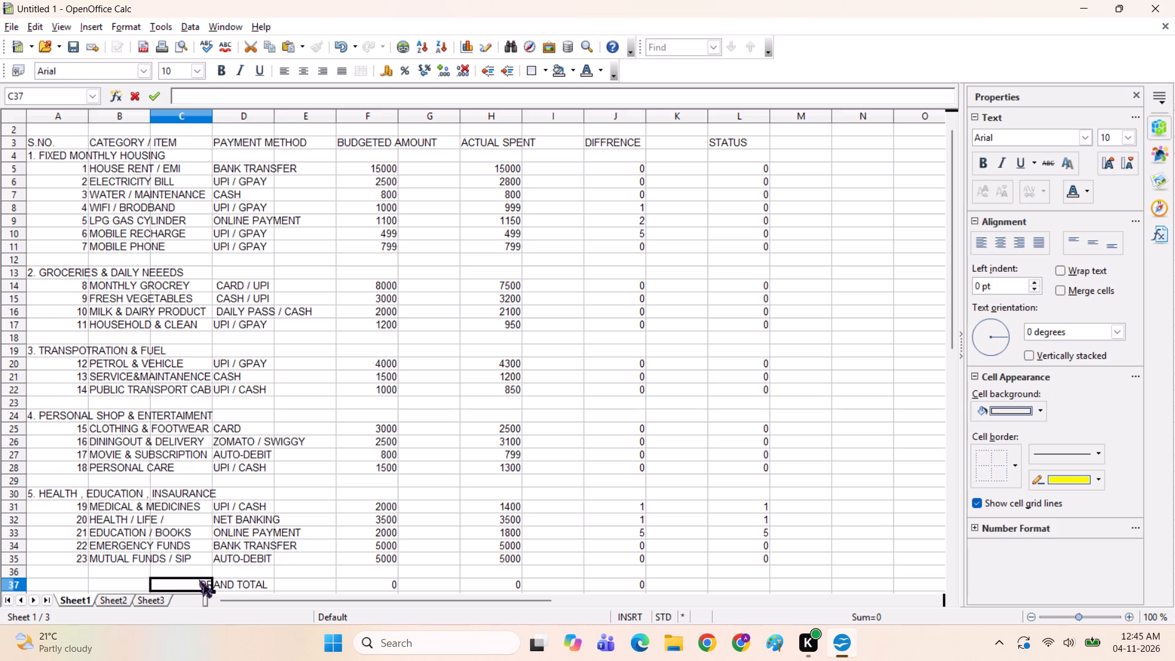
key(space)
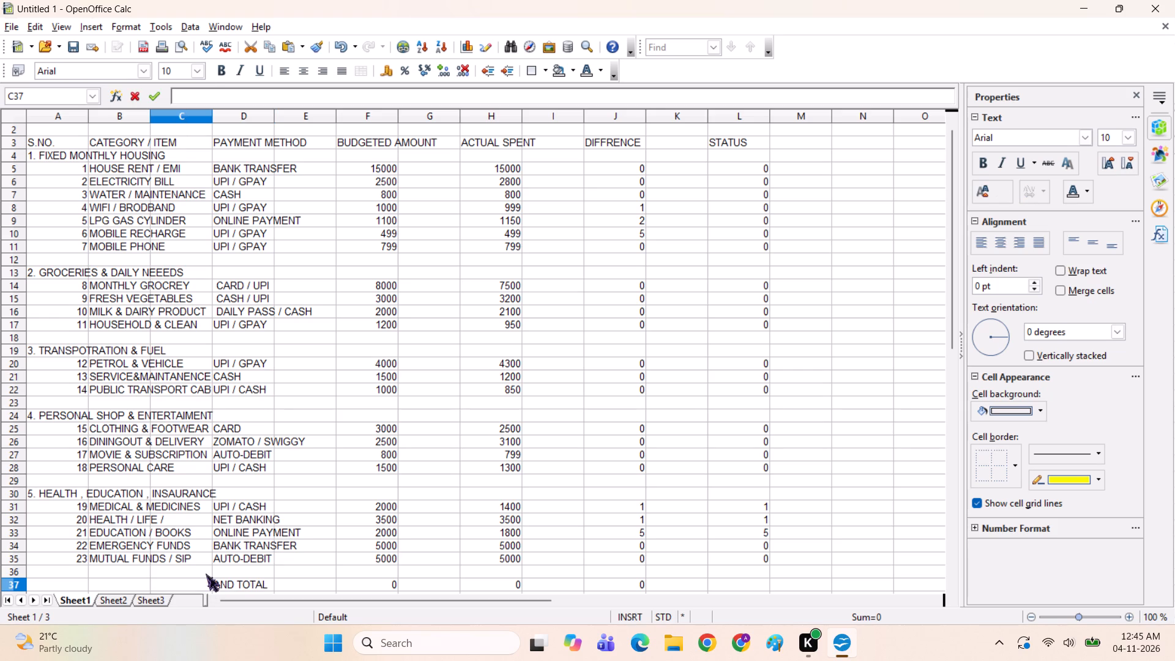
text(GRAND TOTAL)
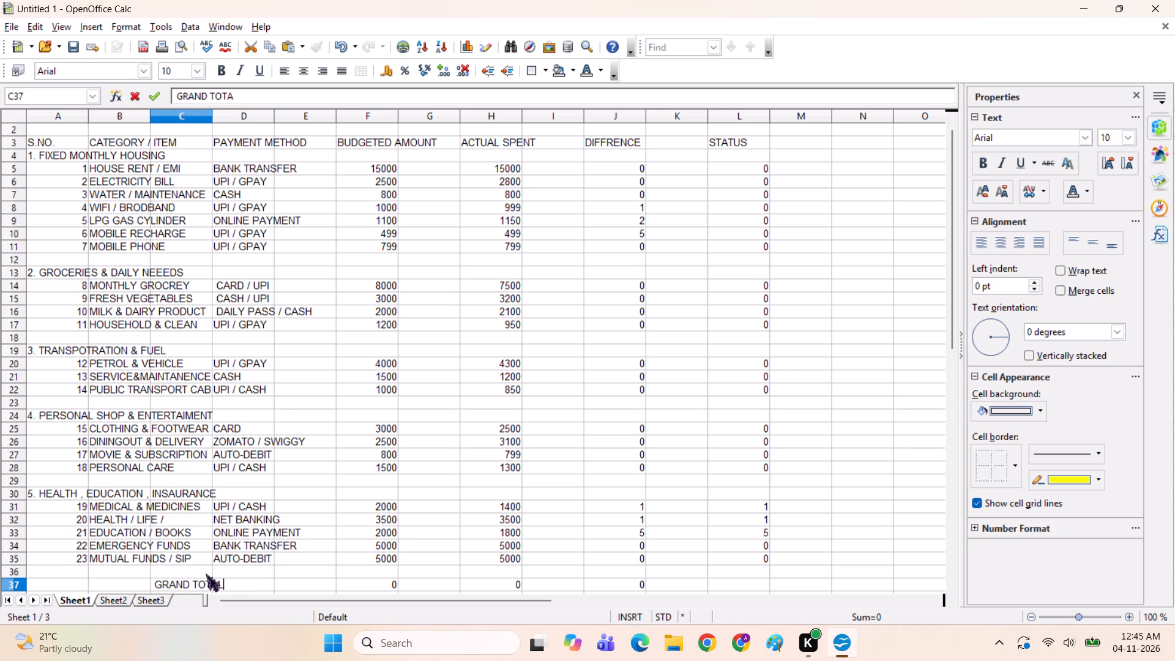
click(251, 586)
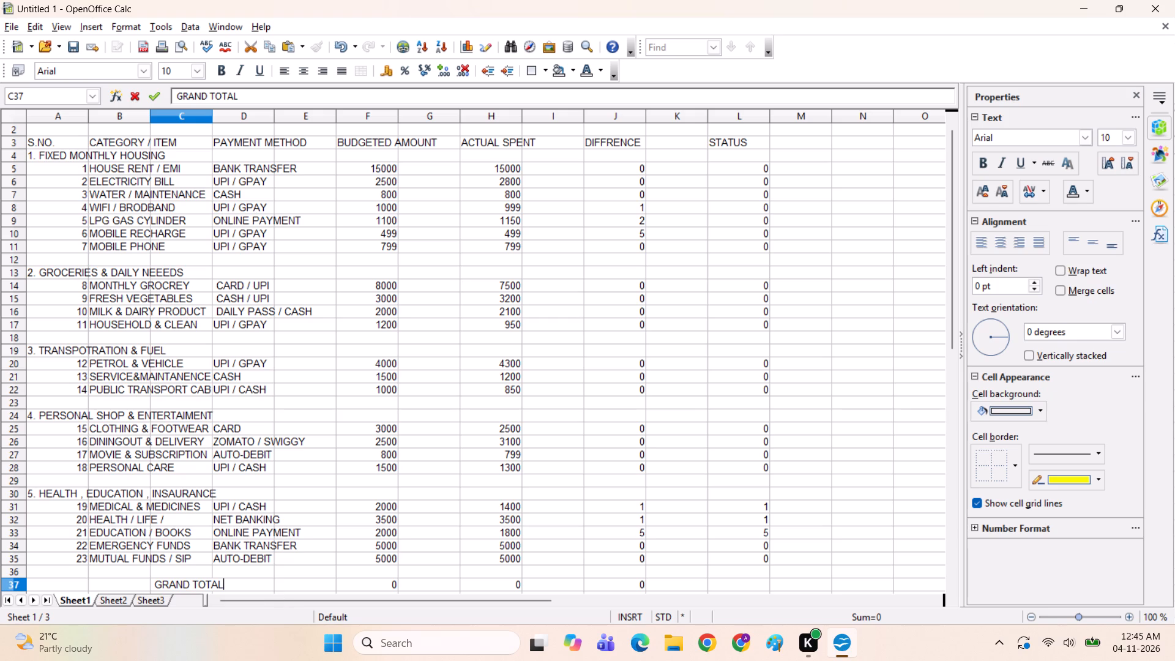
click(282, 585)
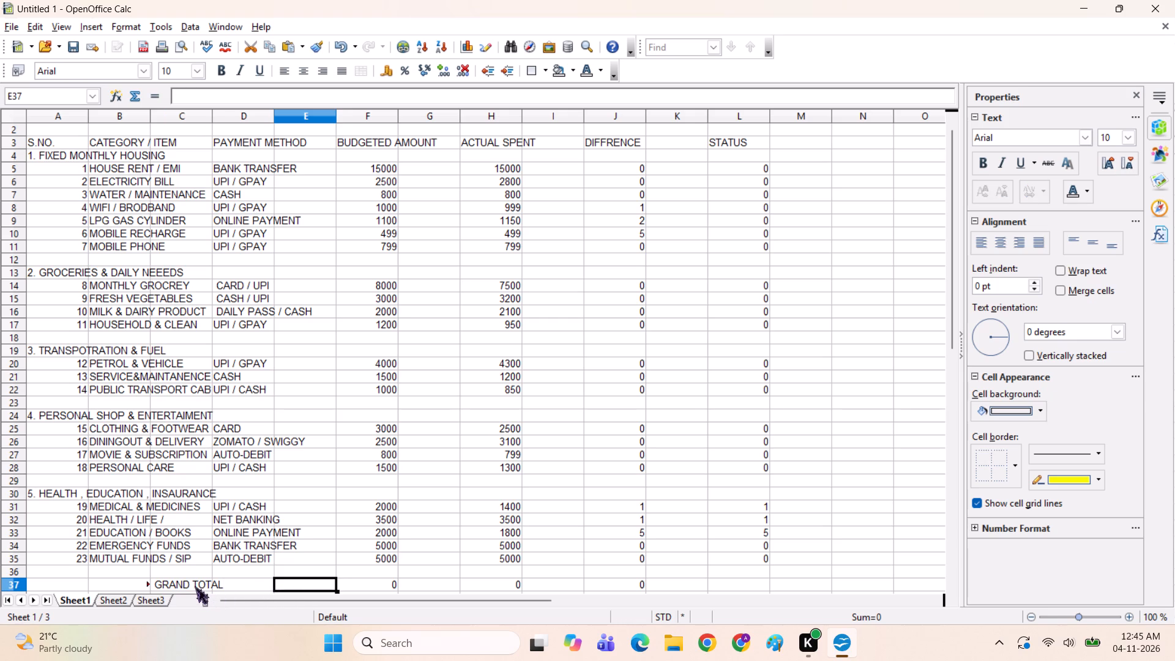
Format the "GRAND TOTAL" text in cell C37 as Arial Rounded MT Bold, size 16.
click(195, 586)
double_click(195, 586)
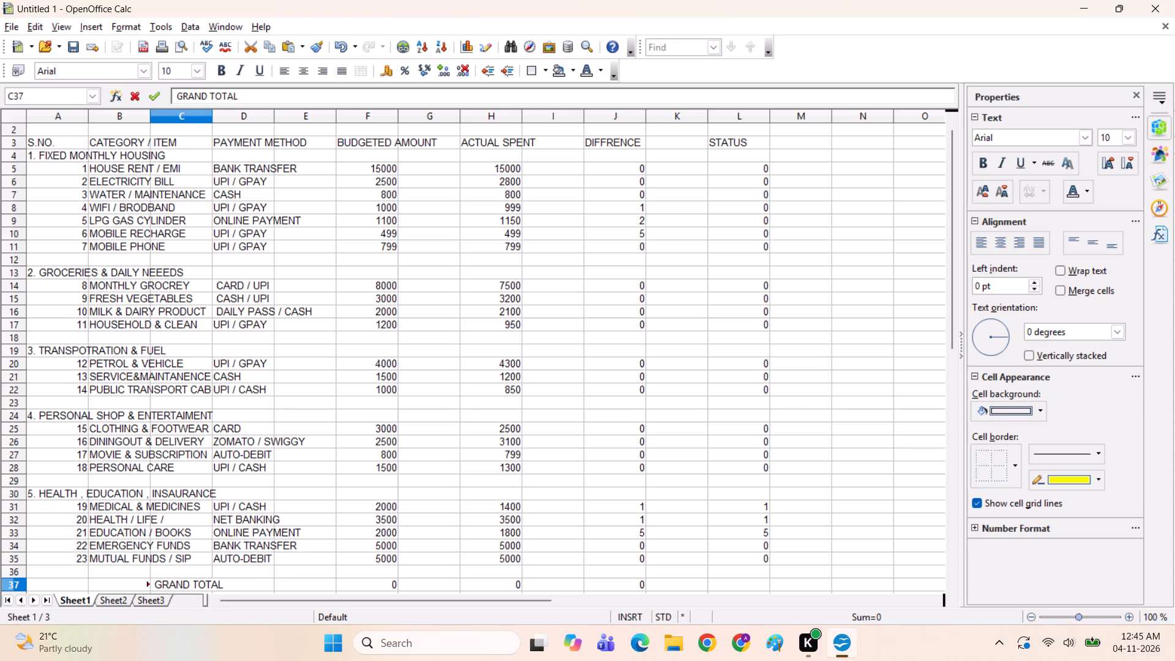
key(ctrl+a)
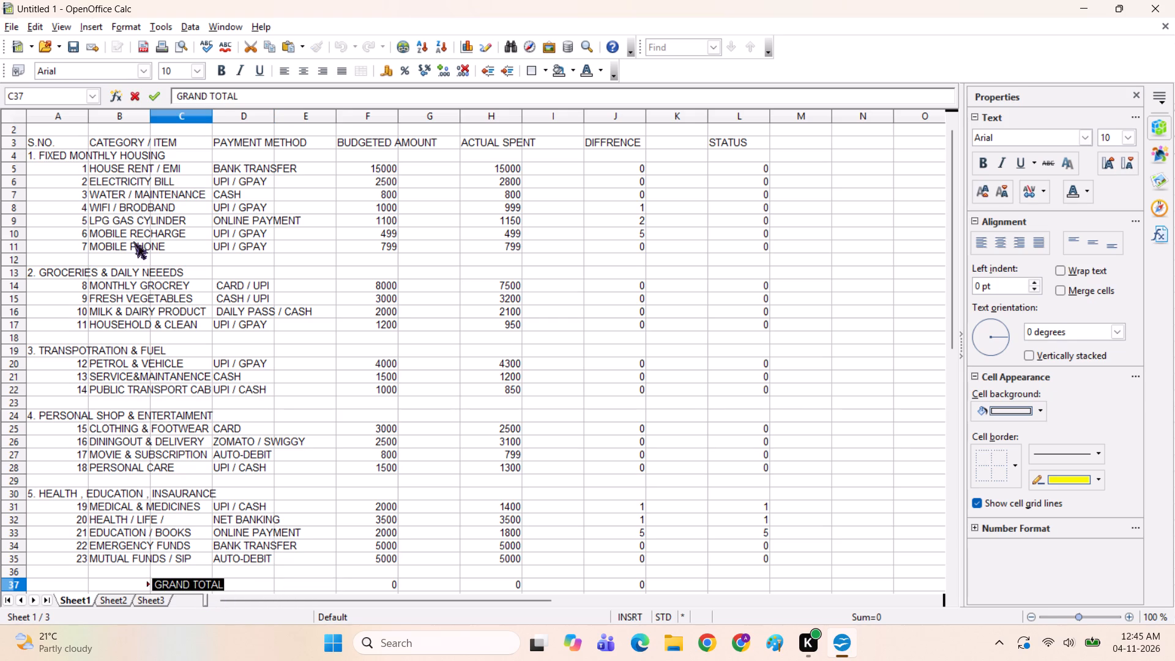
click(143, 67)
click(123, 207)
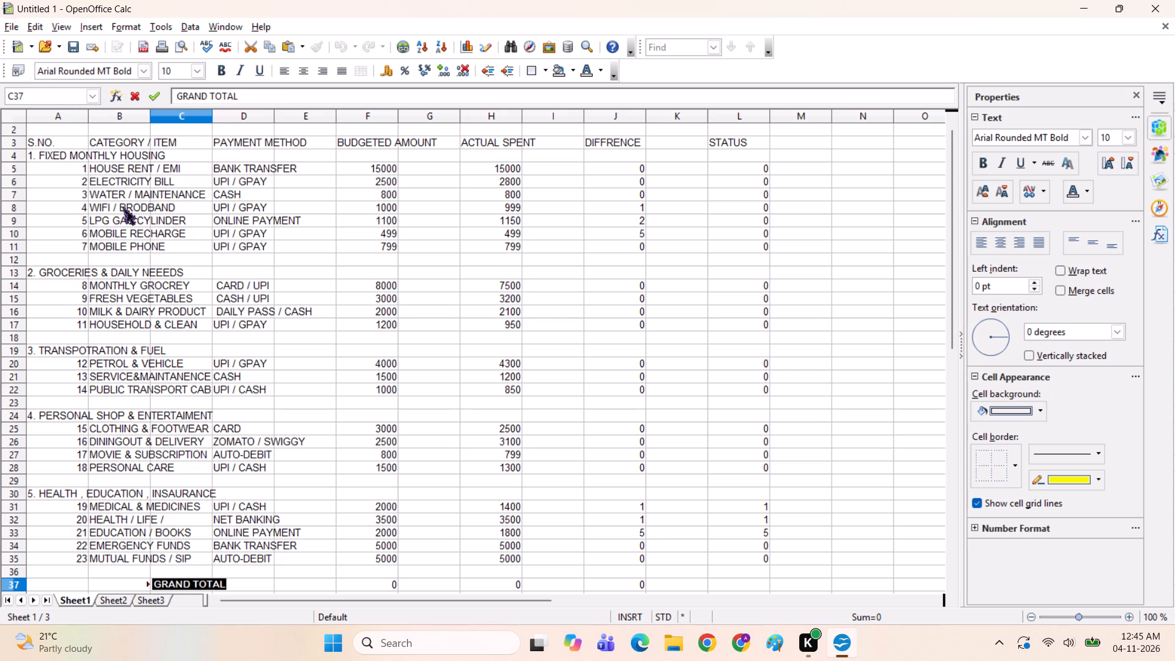
click(196, 73)
drag(200, 122, 200, 127)
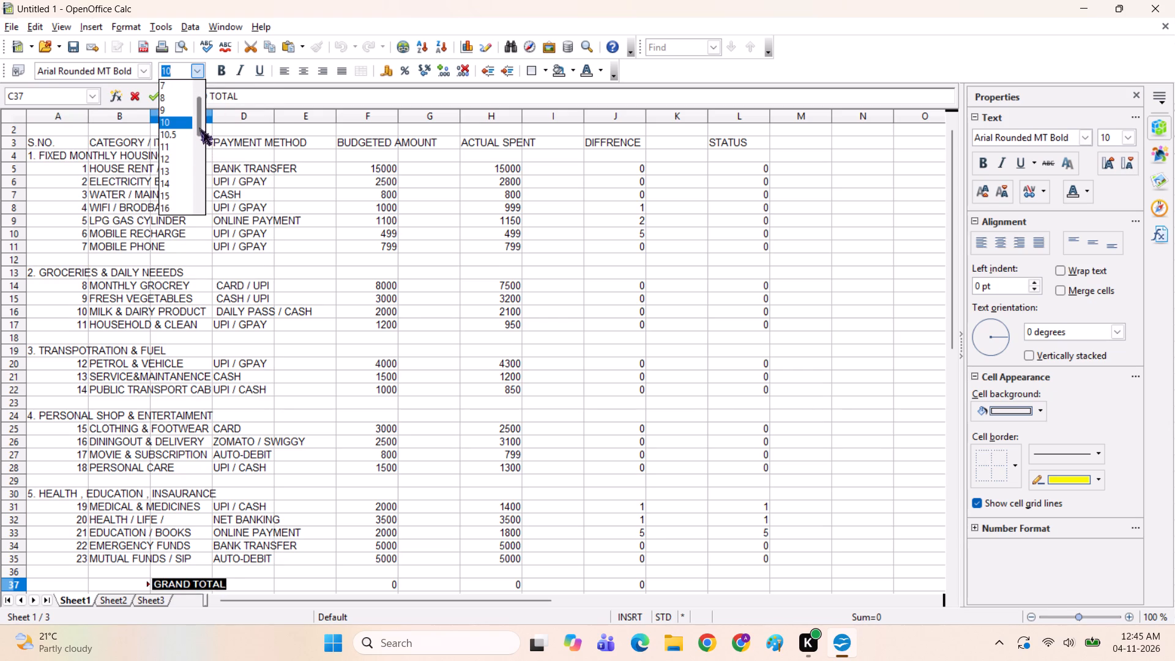
drag(200, 127, 201, 136)
click(178, 171)
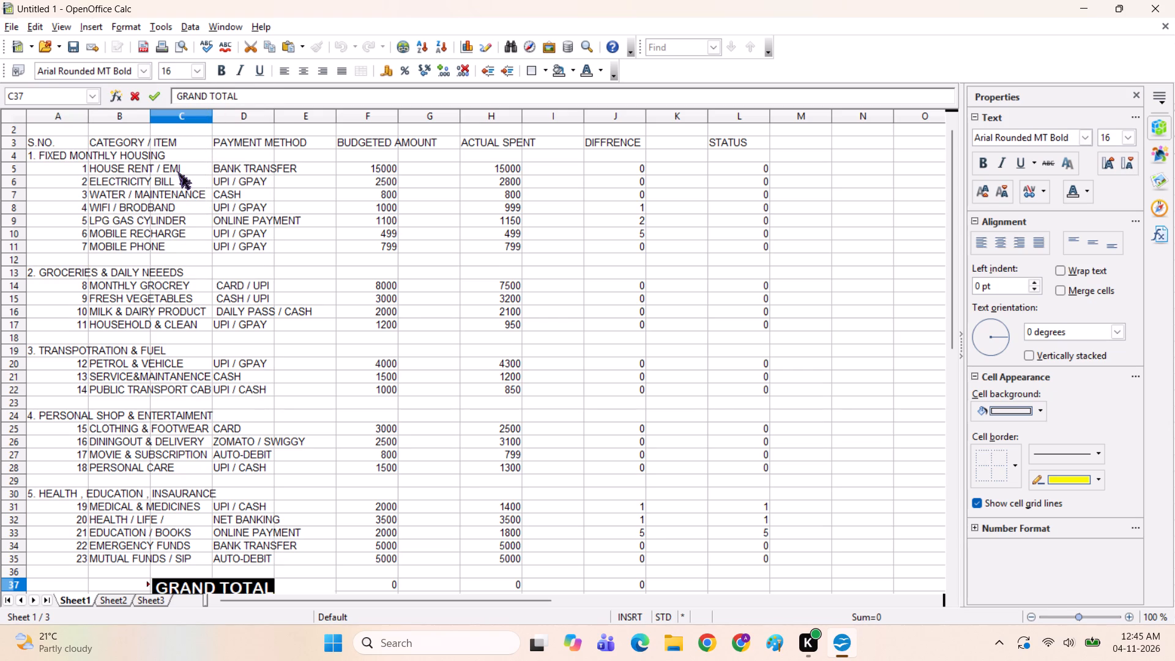
Shift the "GRAND TOTAL" text in cell C37 toward the payment method column by adding eight leading spaces.
key(Down)
key(Down)
key(Down)
key(Down)
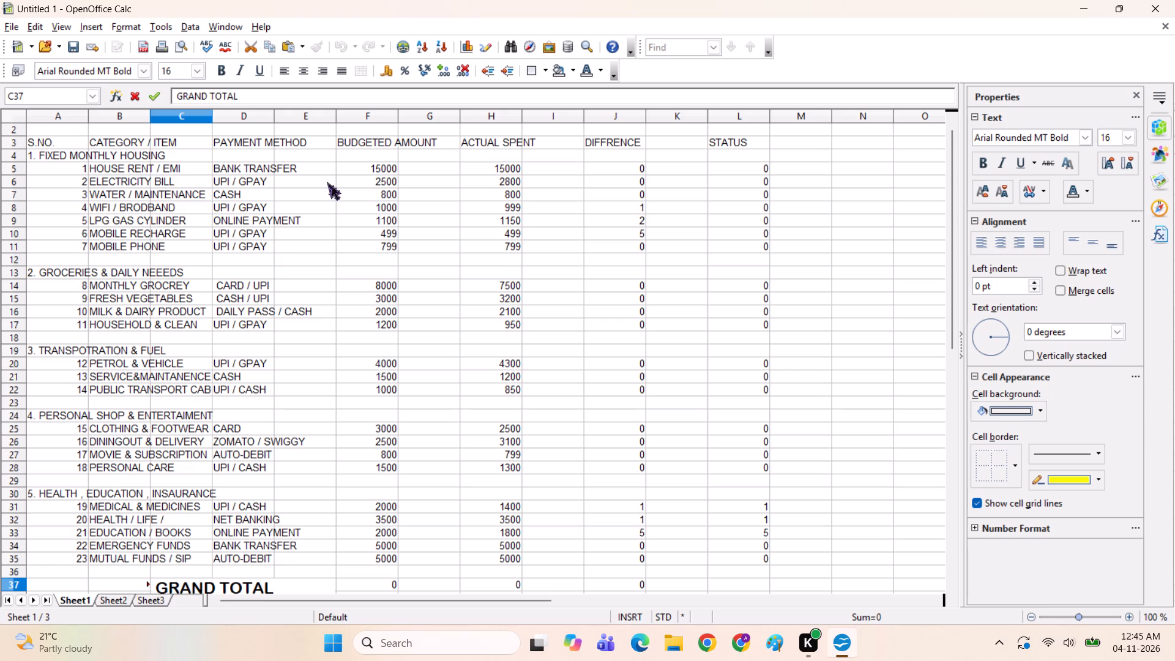
key(Down)
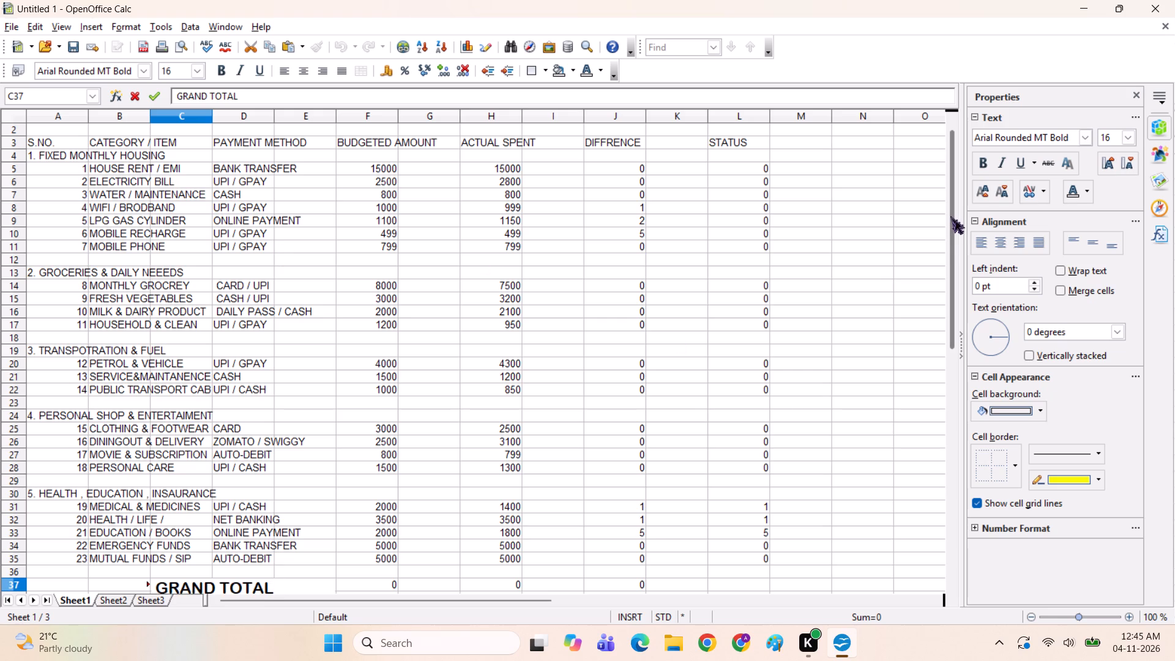
drag(951, 216, 955, 253)
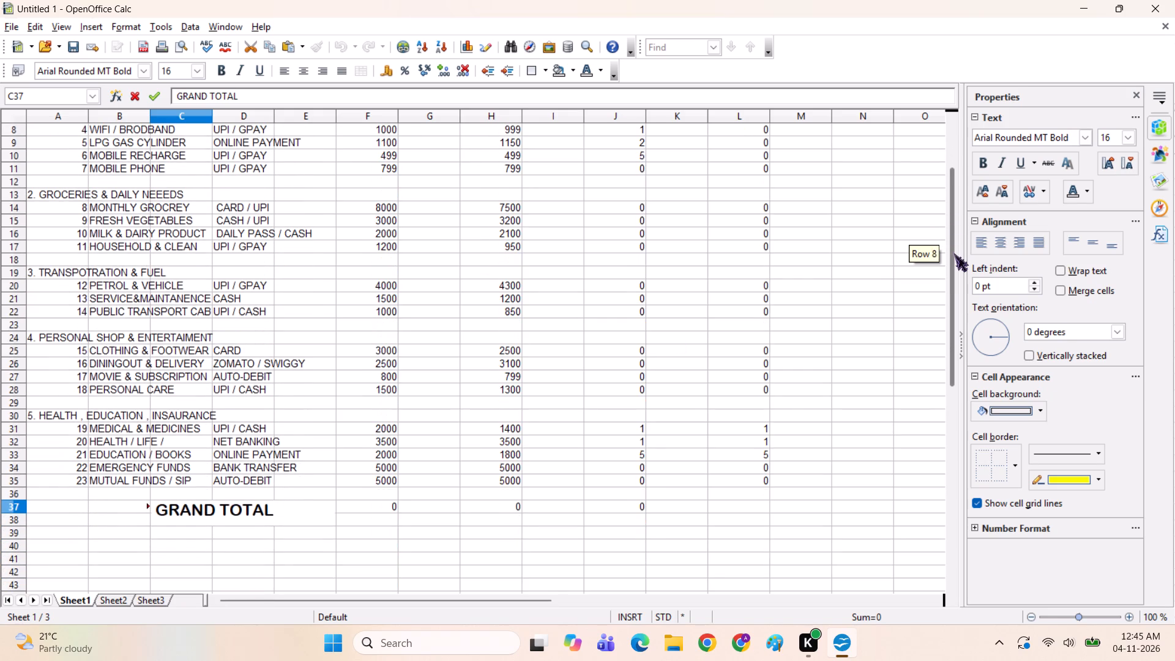
drag(955, 253, 958, 266)
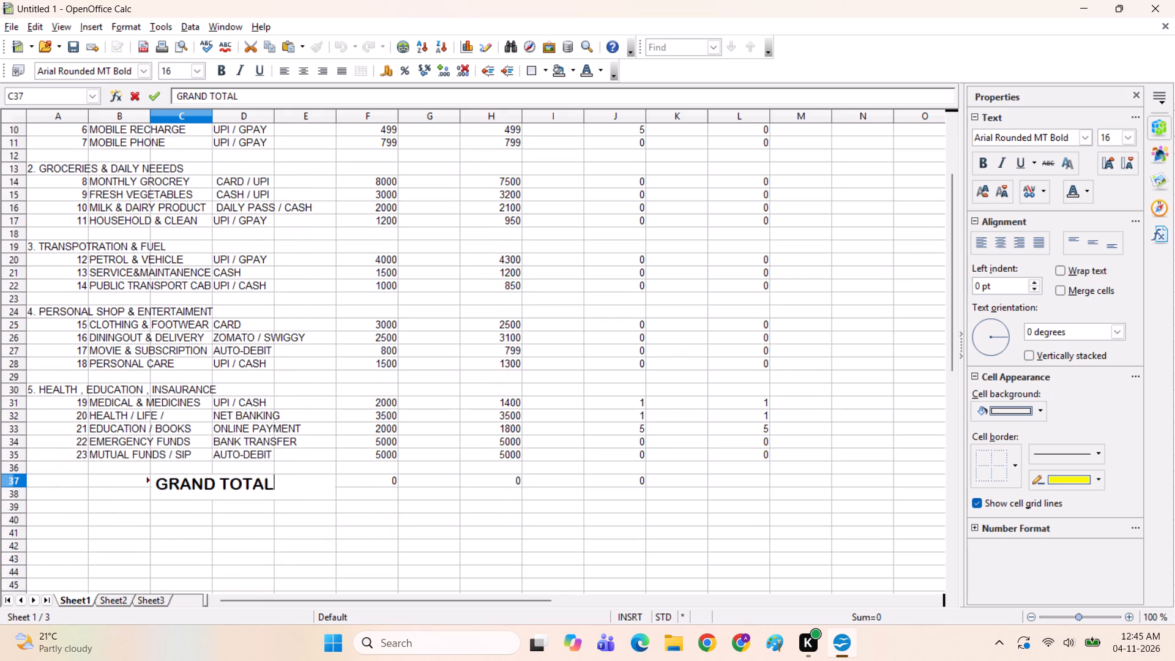
click(156, 482)
key(space)
key(space)
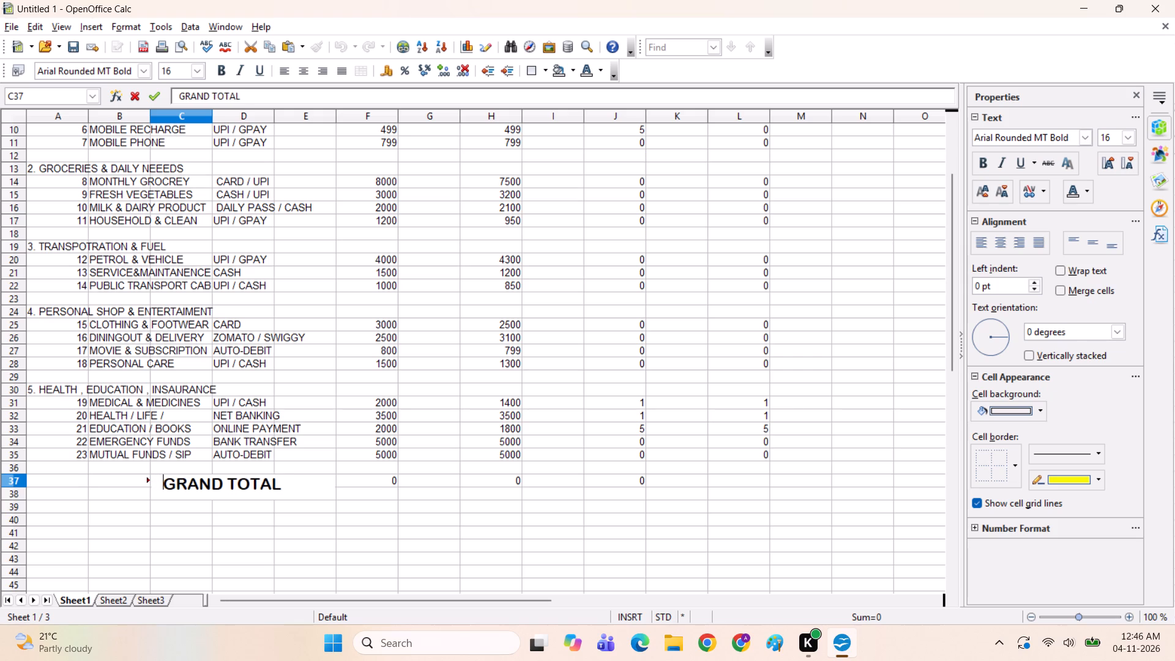
key(space)
key(space)
key(space)
key(space)
key(space)
key(space)
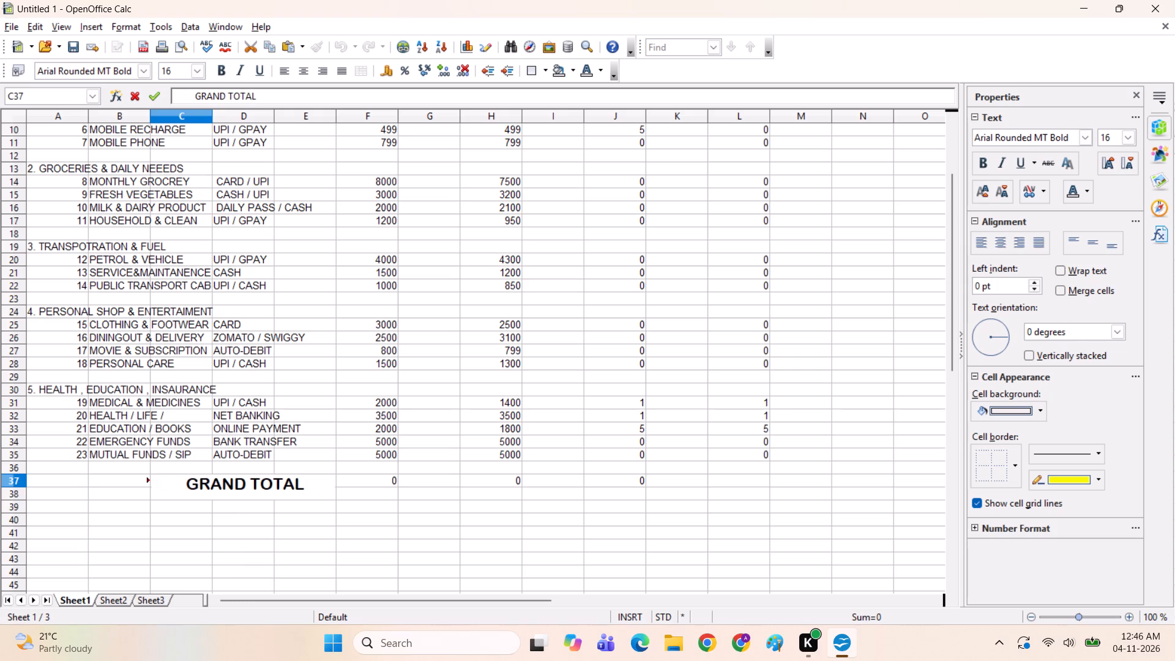
Format the 0 in cell F37 of the grand total row as Arial Rounded MT Bold, size 18.
click(396, 479)
double_click(395, 487)
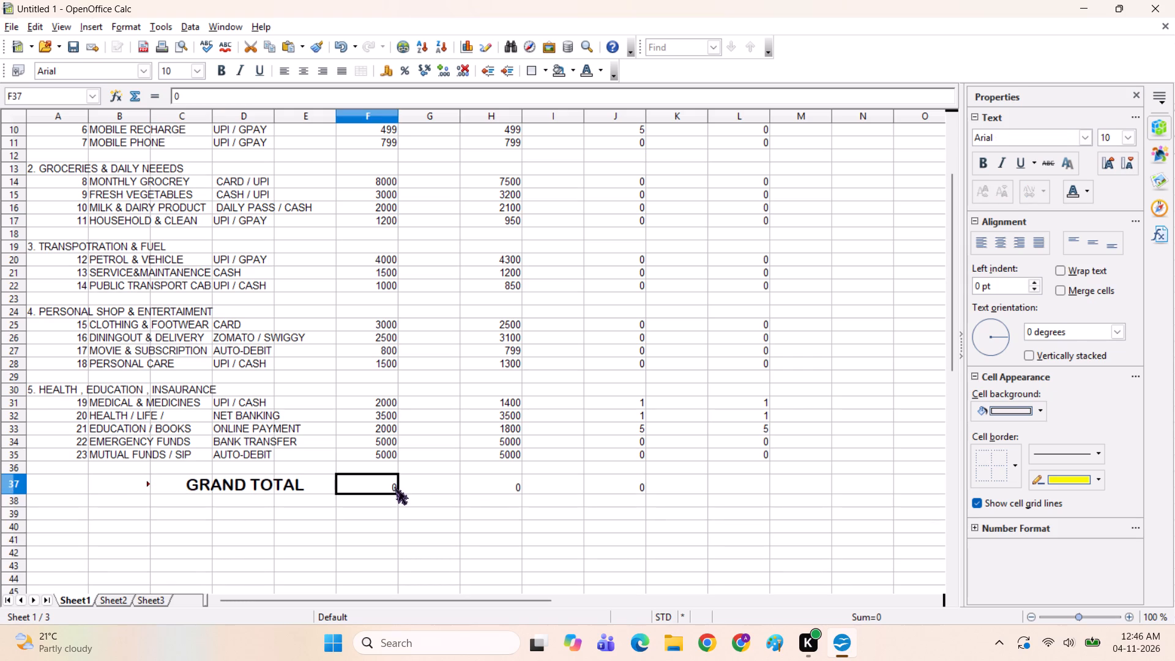
click(143, 71)
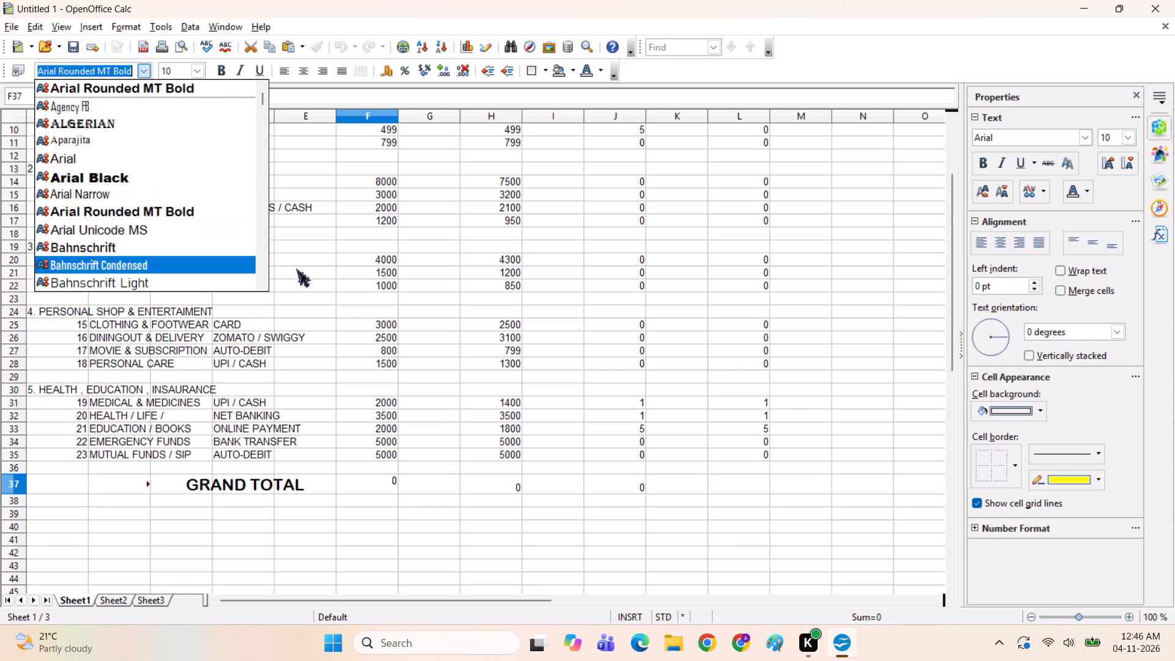
click(397, 480)
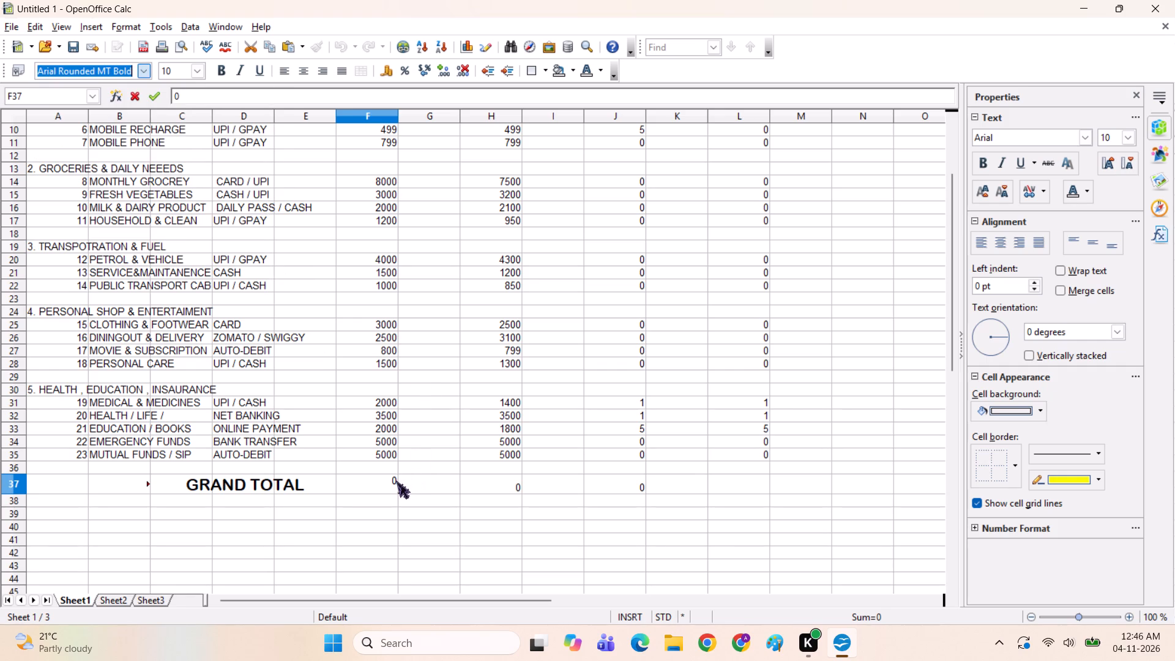
click(391, 479)
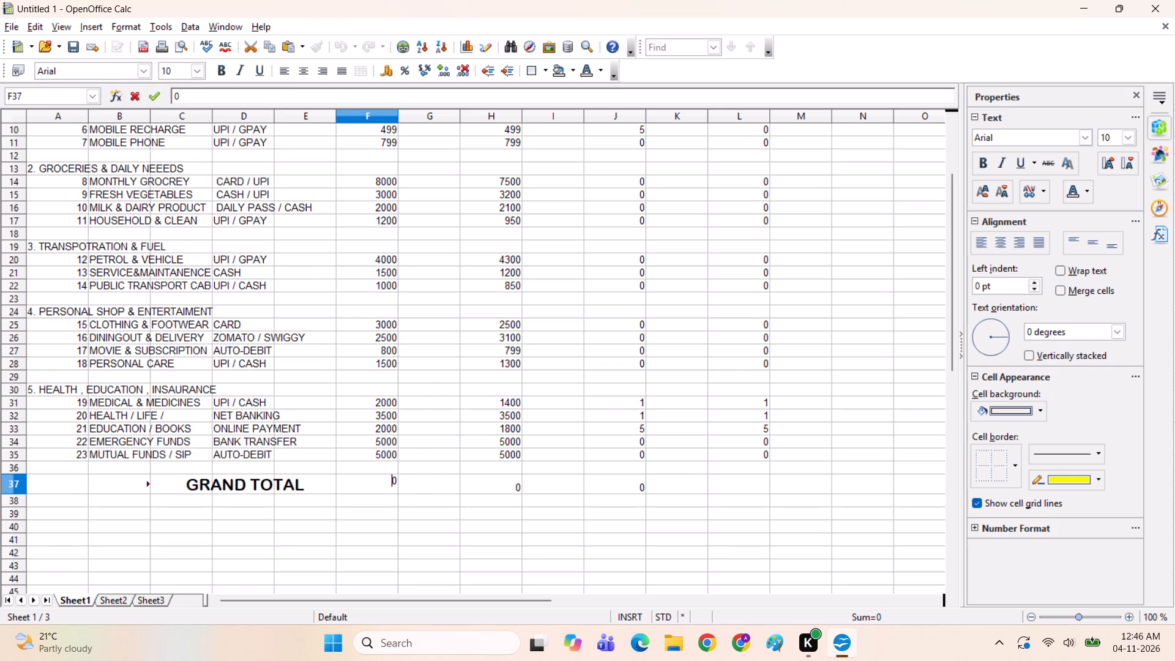
click(396, 482)
key(ctrl+a)
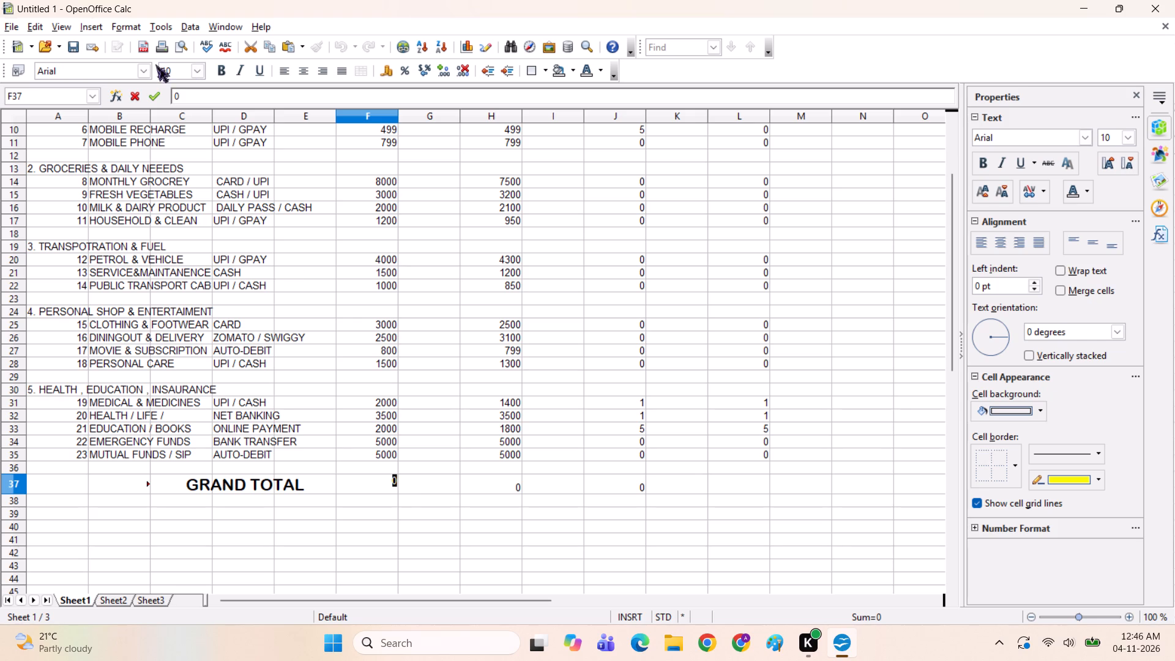
click(147, 67)
click(133, 212)
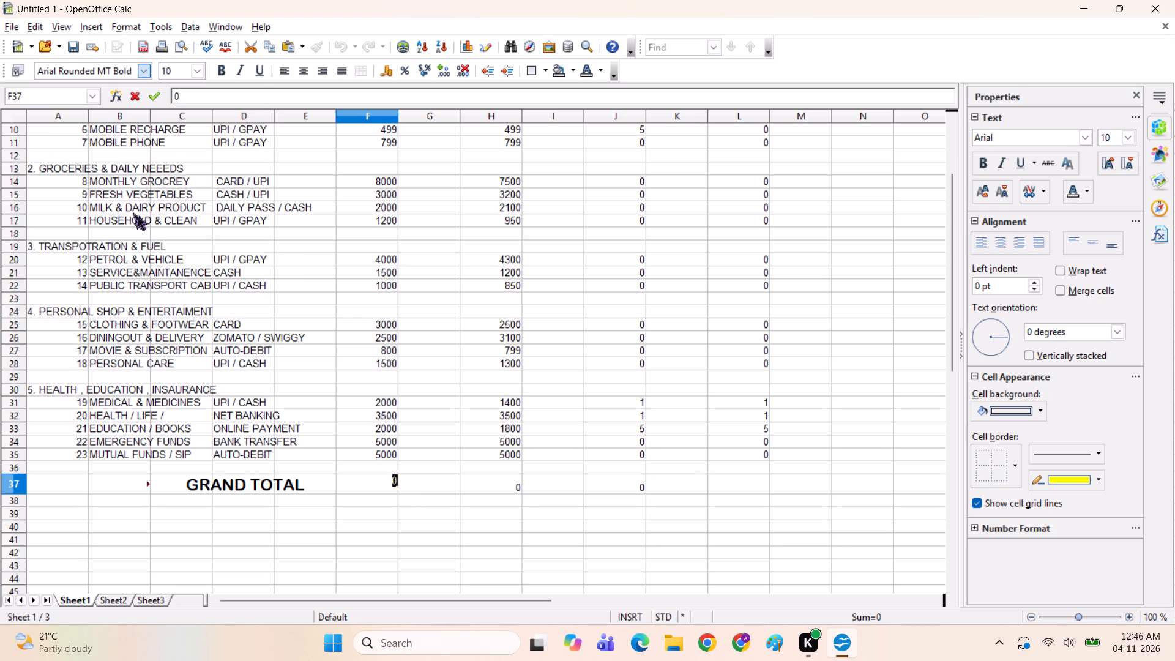
drag(197, 72, 303, 105)
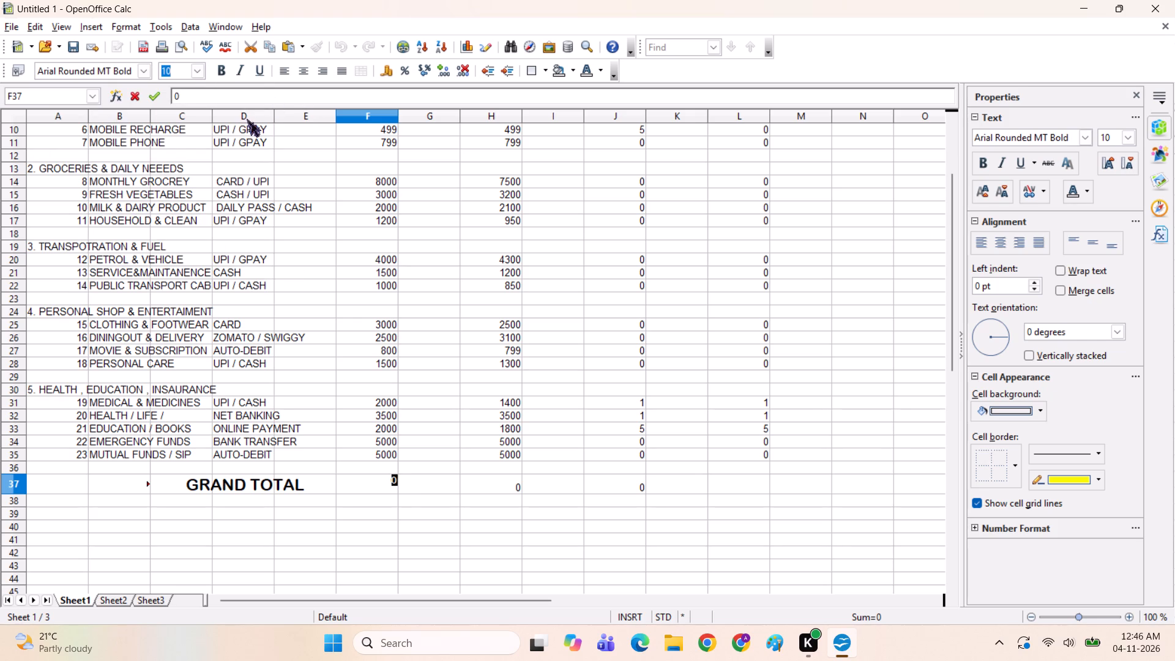
click(200, 71)
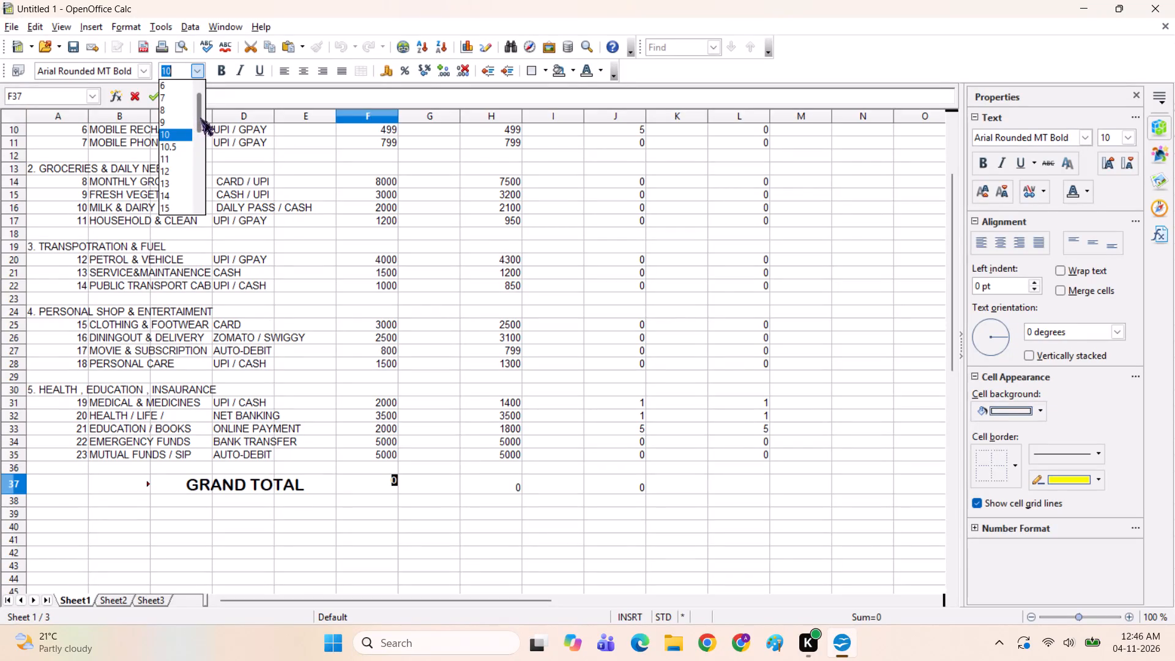
drag(201, 118, 201, 132)
click(184, 177)
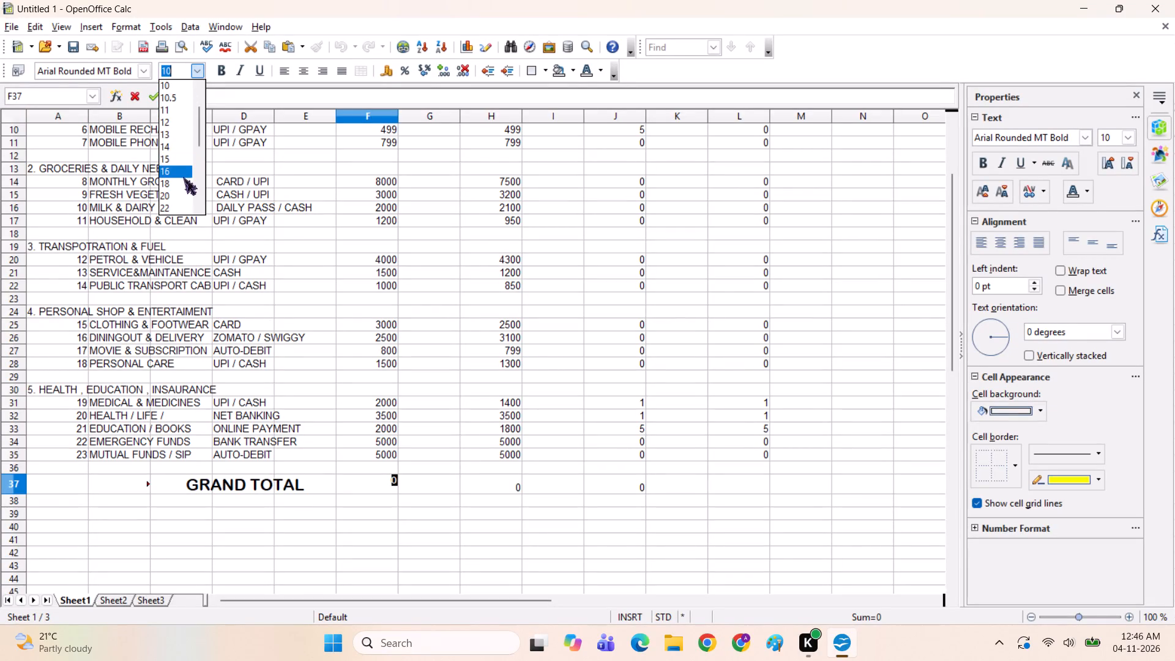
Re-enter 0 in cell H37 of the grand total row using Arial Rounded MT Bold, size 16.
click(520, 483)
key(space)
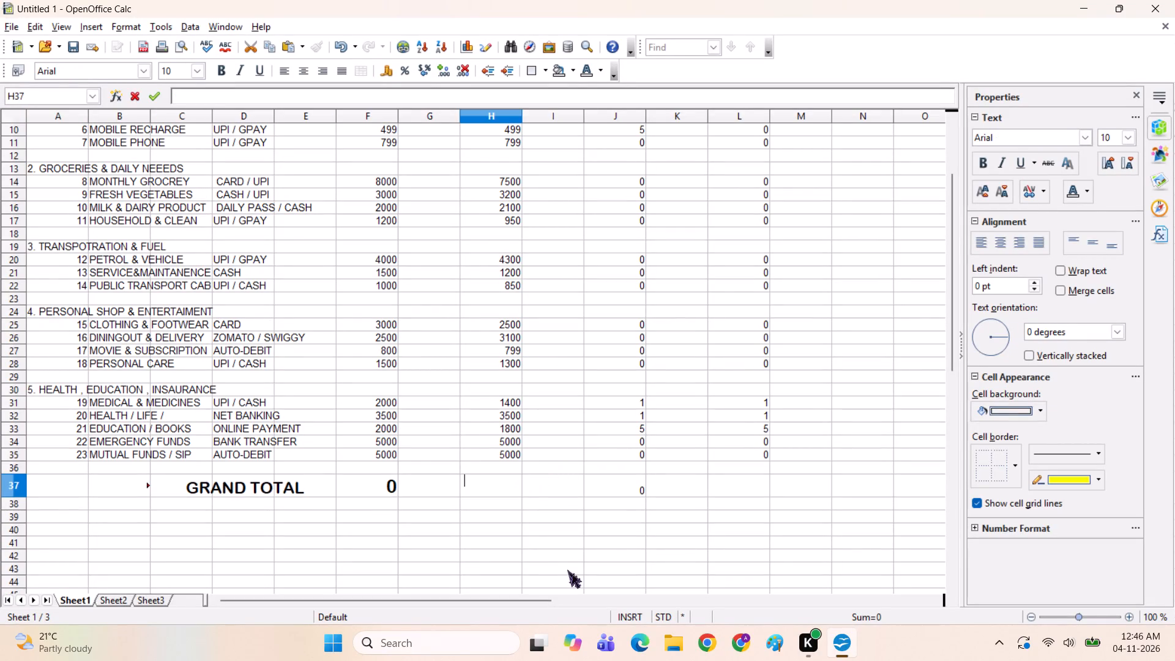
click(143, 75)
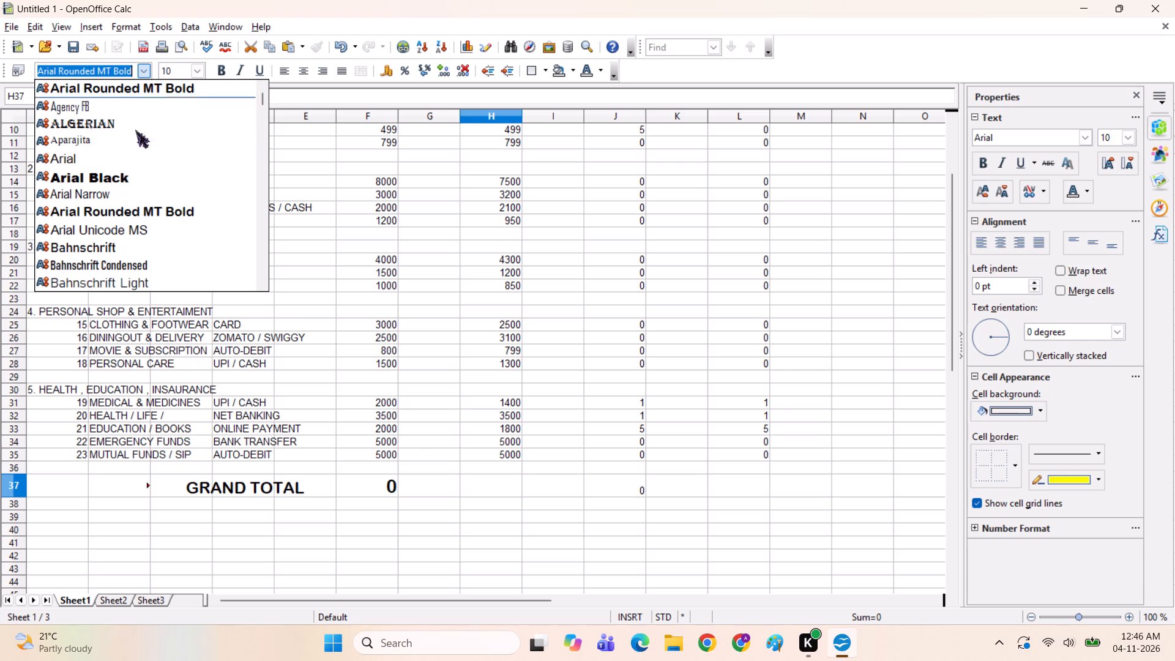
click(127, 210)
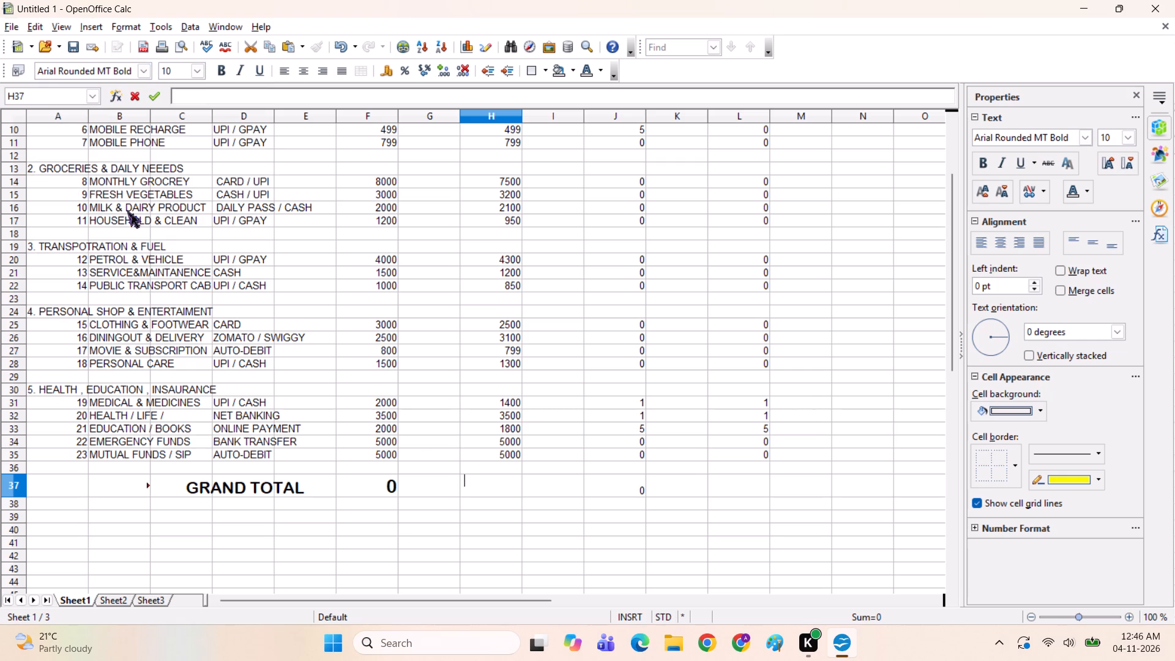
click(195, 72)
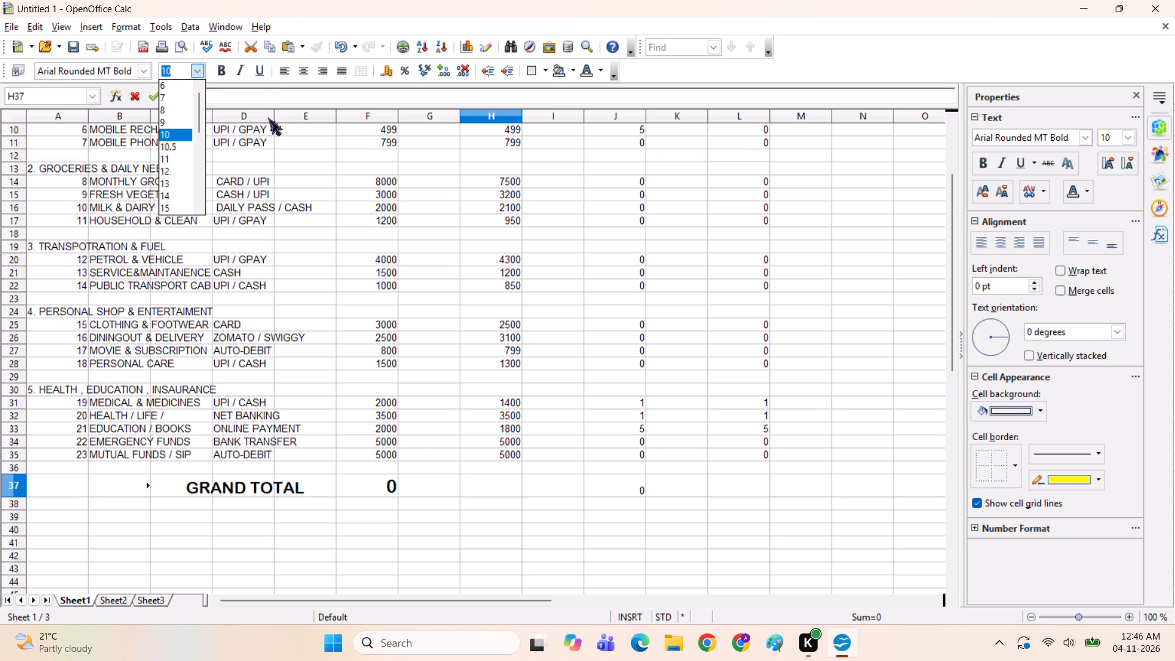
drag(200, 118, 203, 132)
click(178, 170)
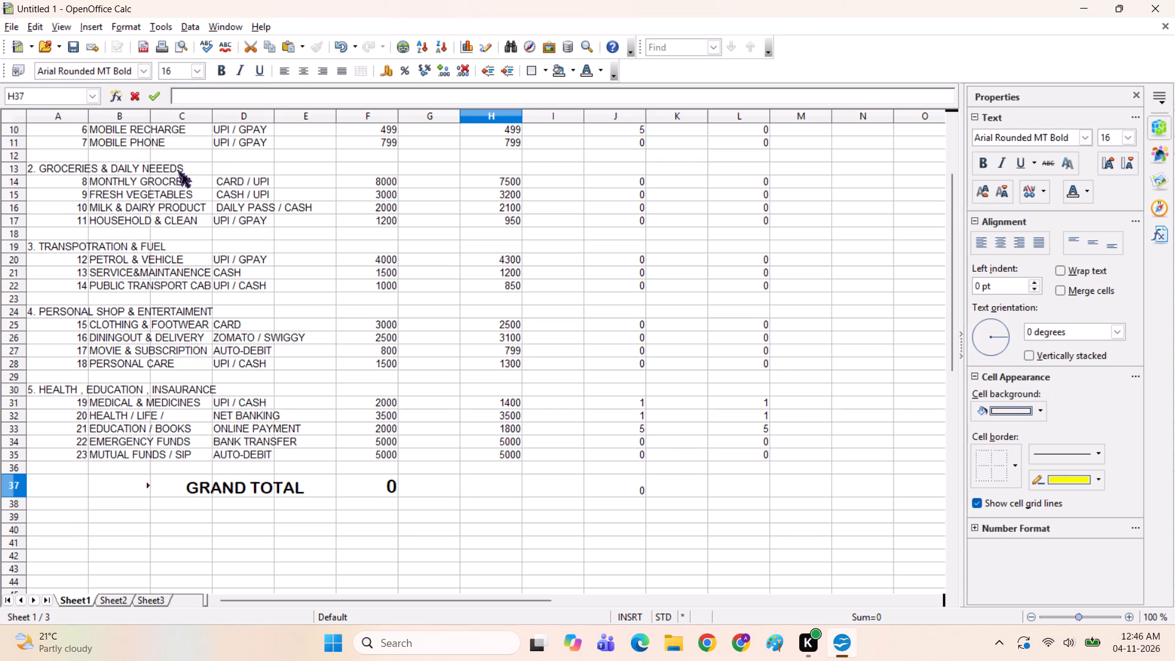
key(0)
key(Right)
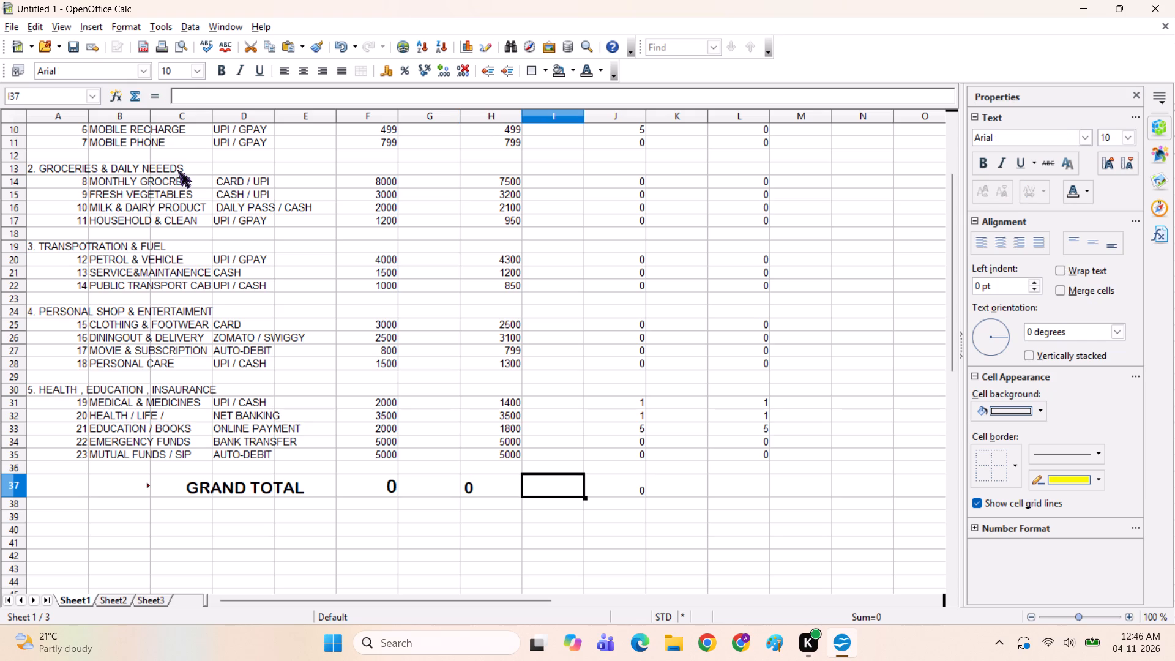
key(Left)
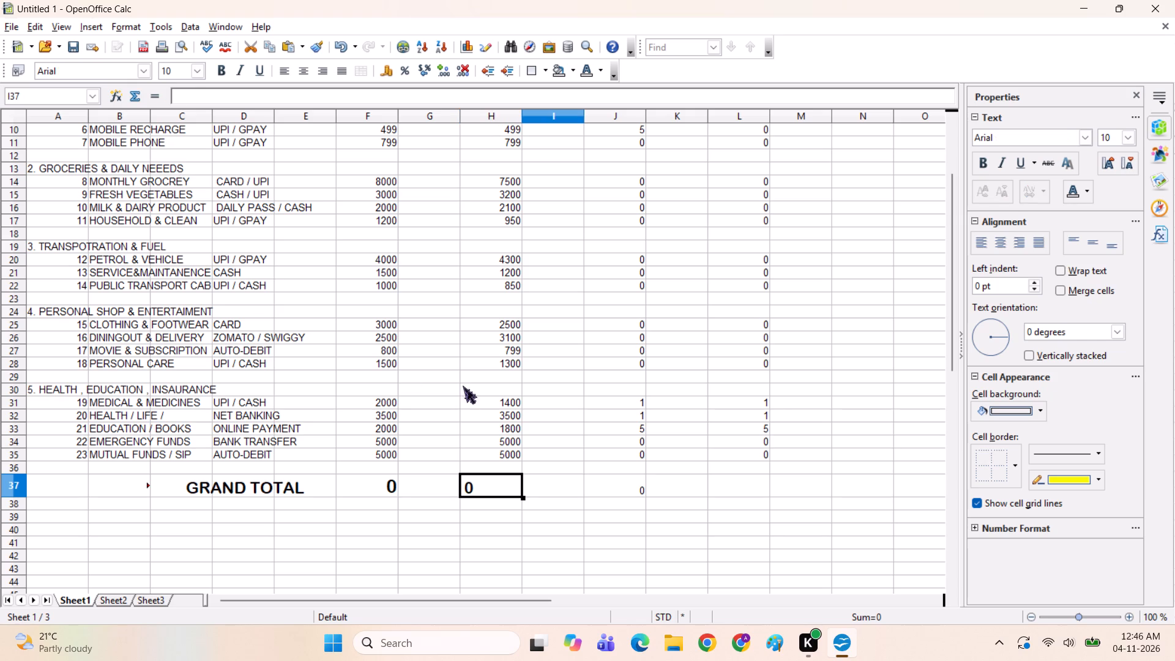
Format the 0 in cell H37 of the grand total row as Arial Rounded MT Bold, size 20.
double_click(484, 485)
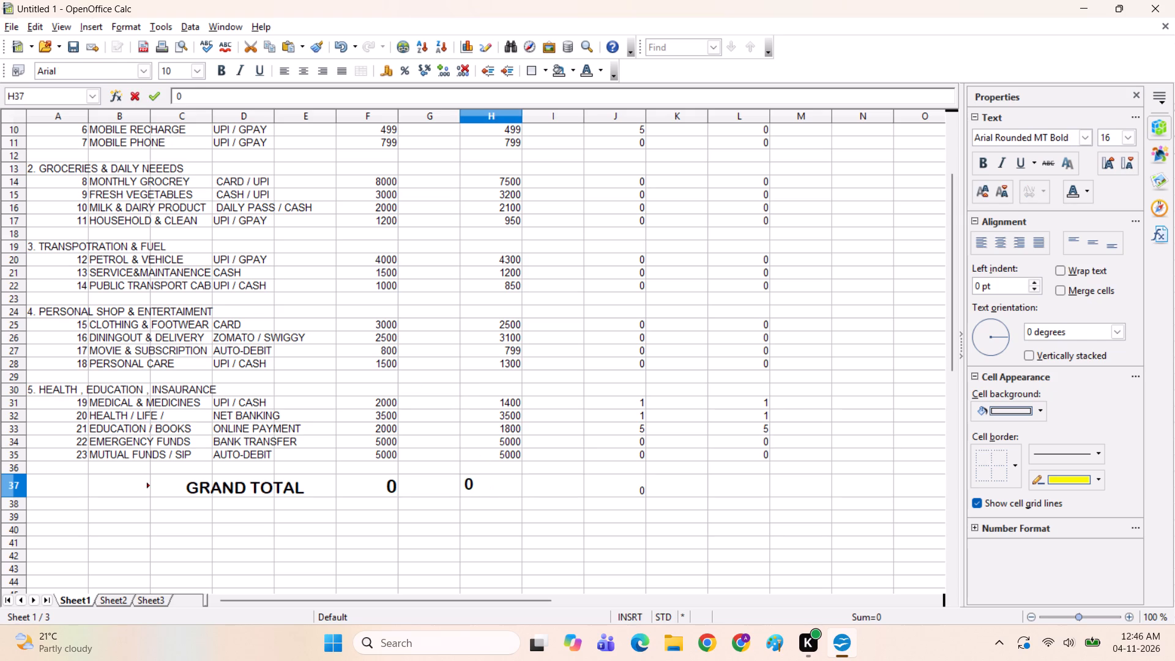
key(ctrl+a)
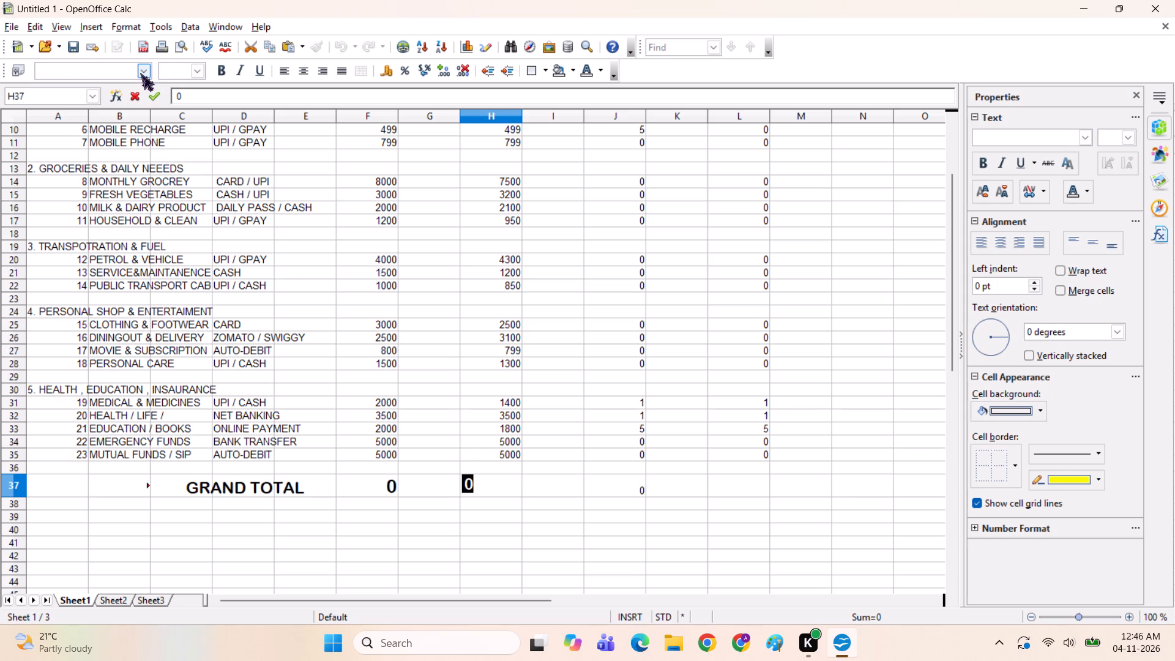
click(141, 72)
click(129, 215)
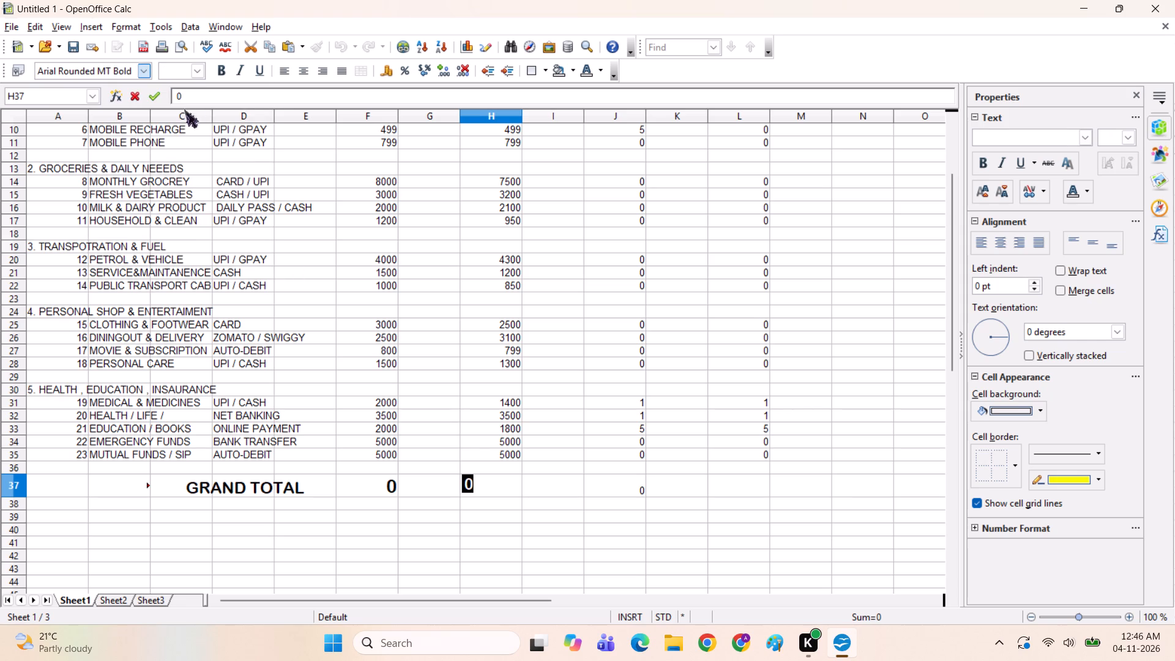
click(198, 75)
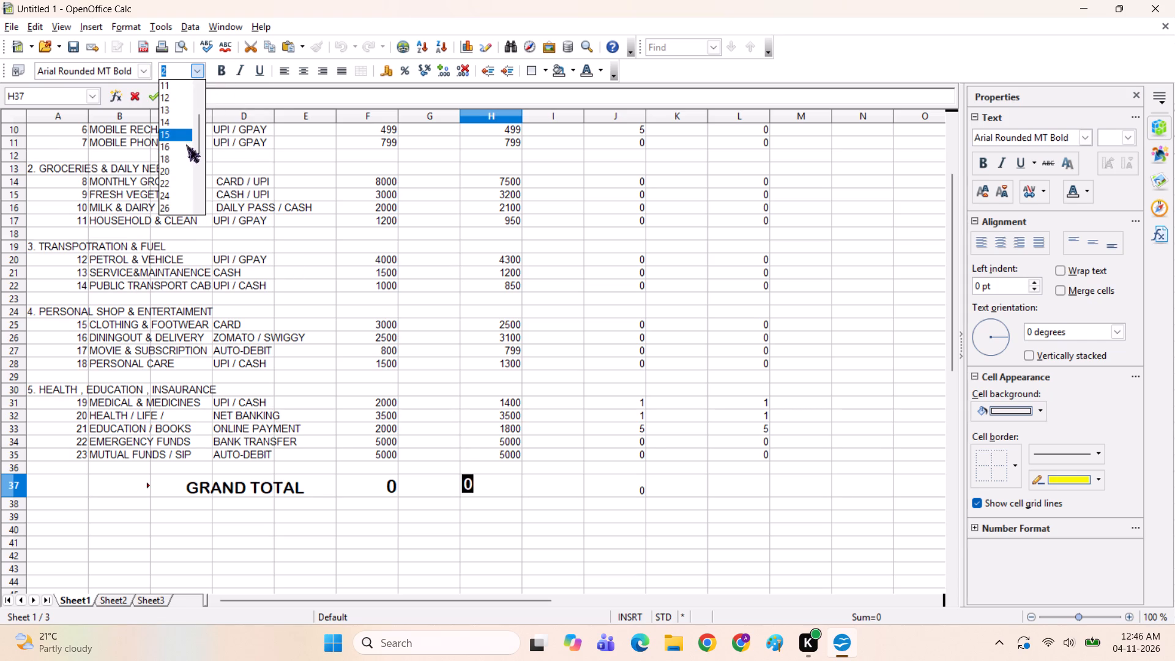
click(184, 146)
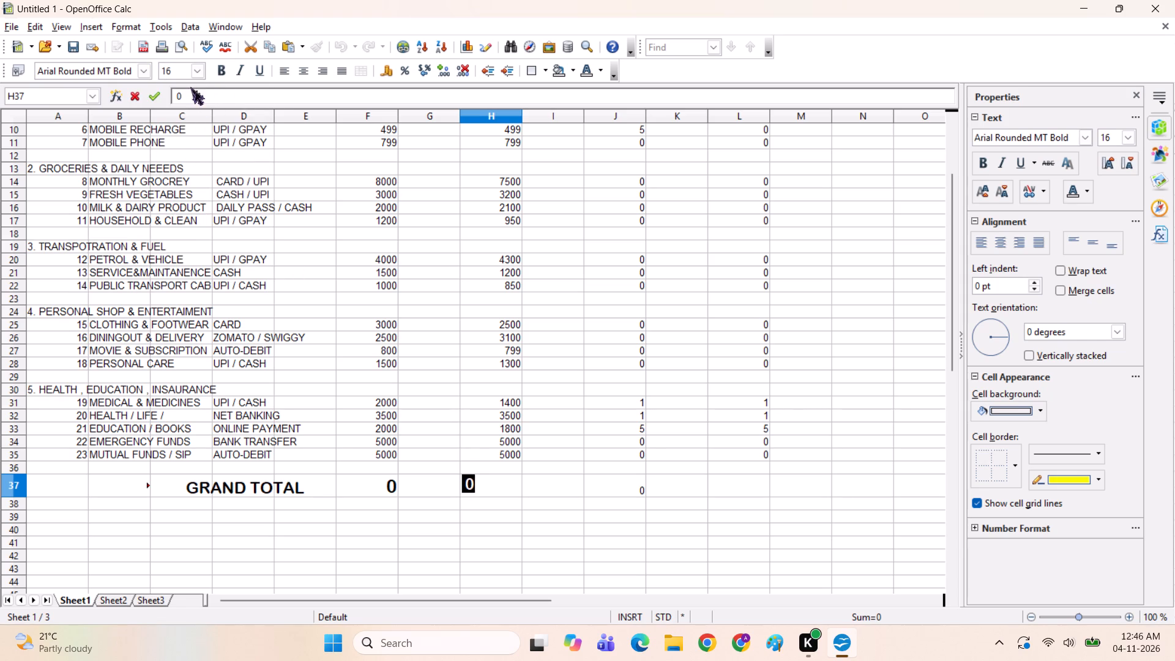
click(193, 69)
click(163, 165)
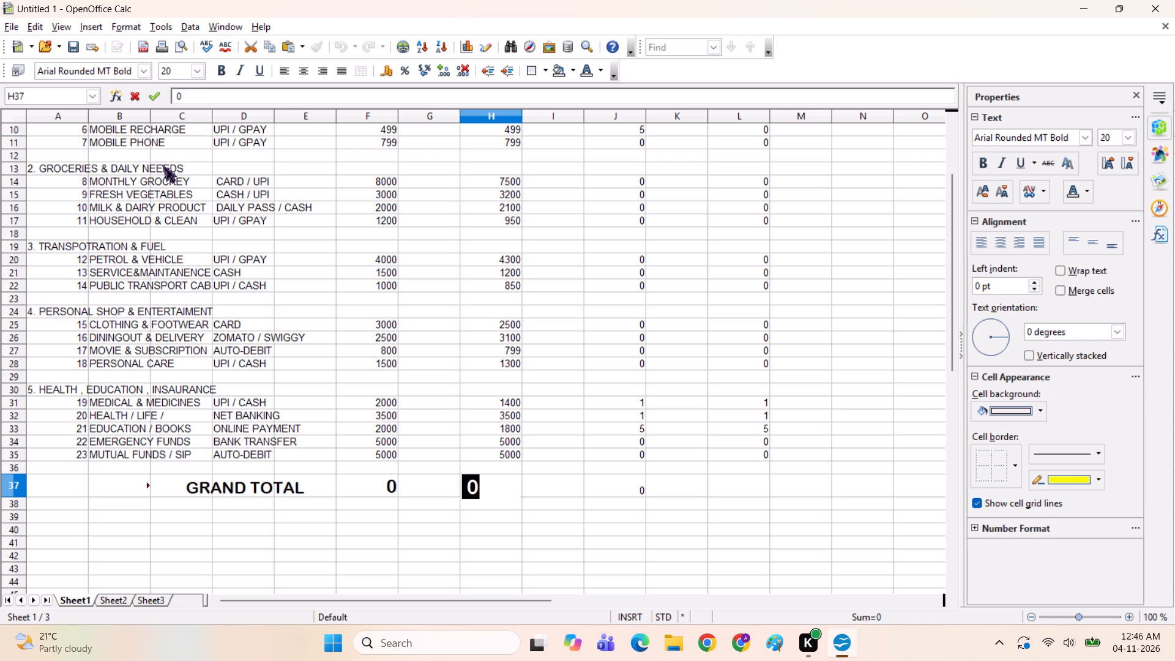
Format the 0 in cell J37 of the grand total row as Arial Rounded MT Bold, size 18.
click(632, 483)
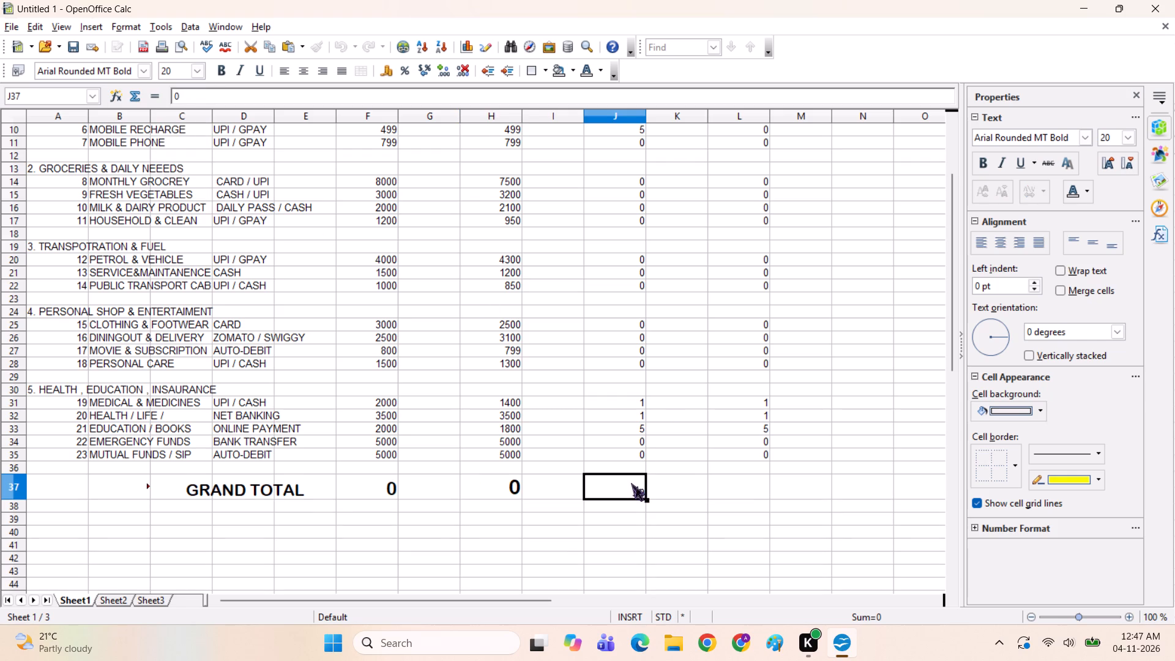
double_click(641, 496)
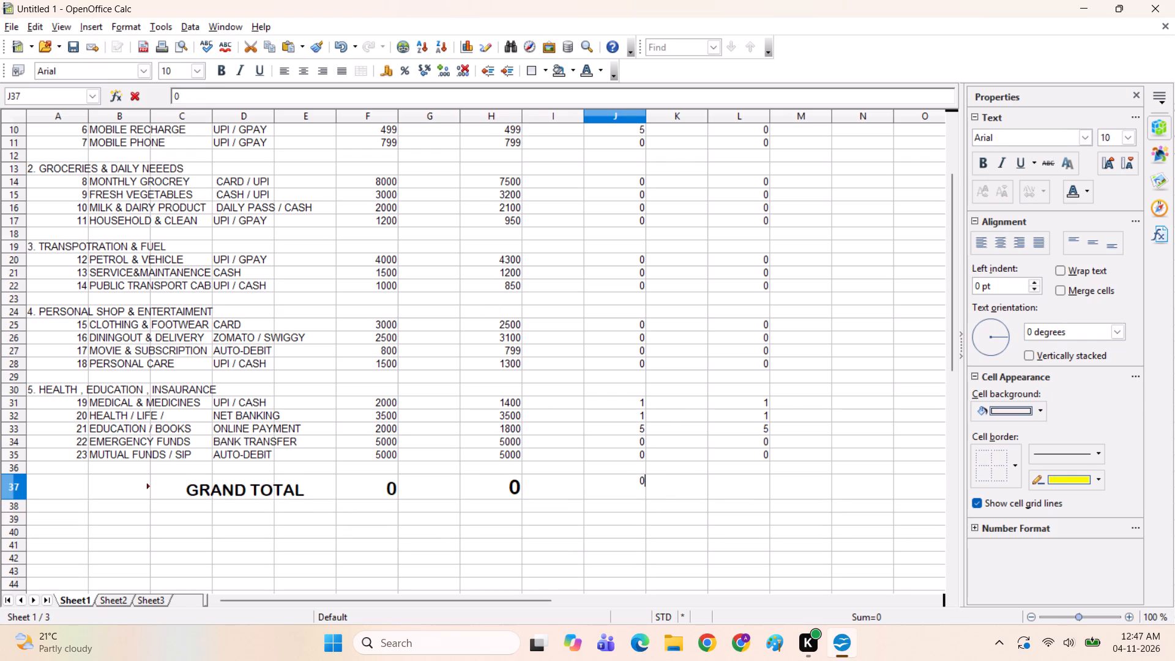
key(ctrl+a)
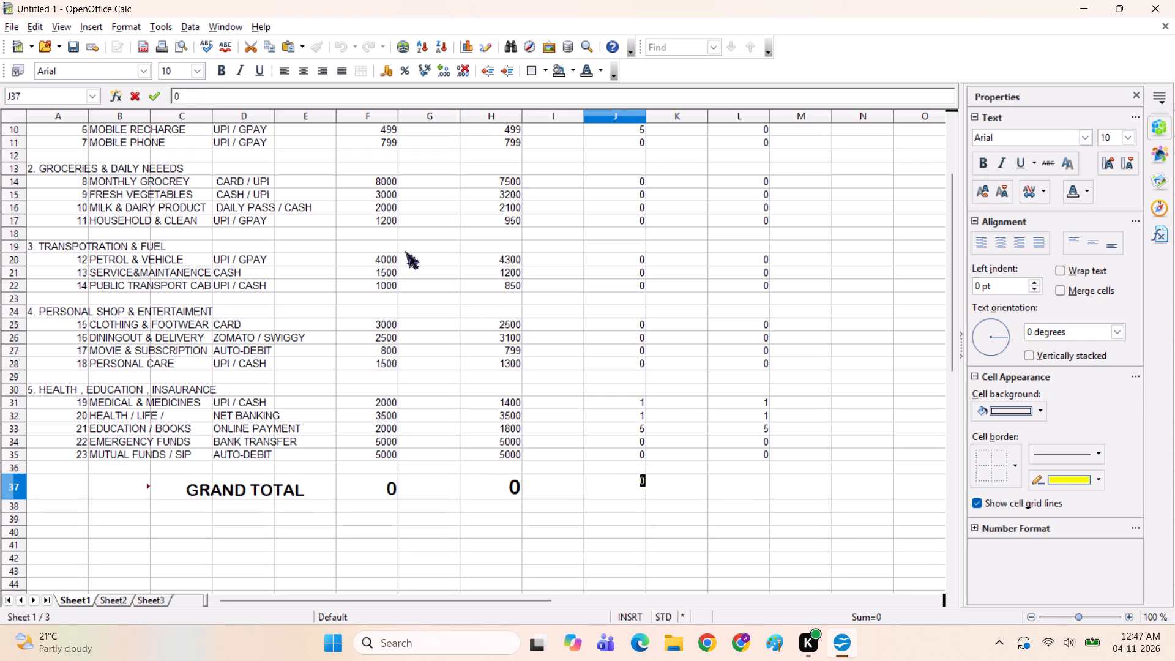
click(147, 77)
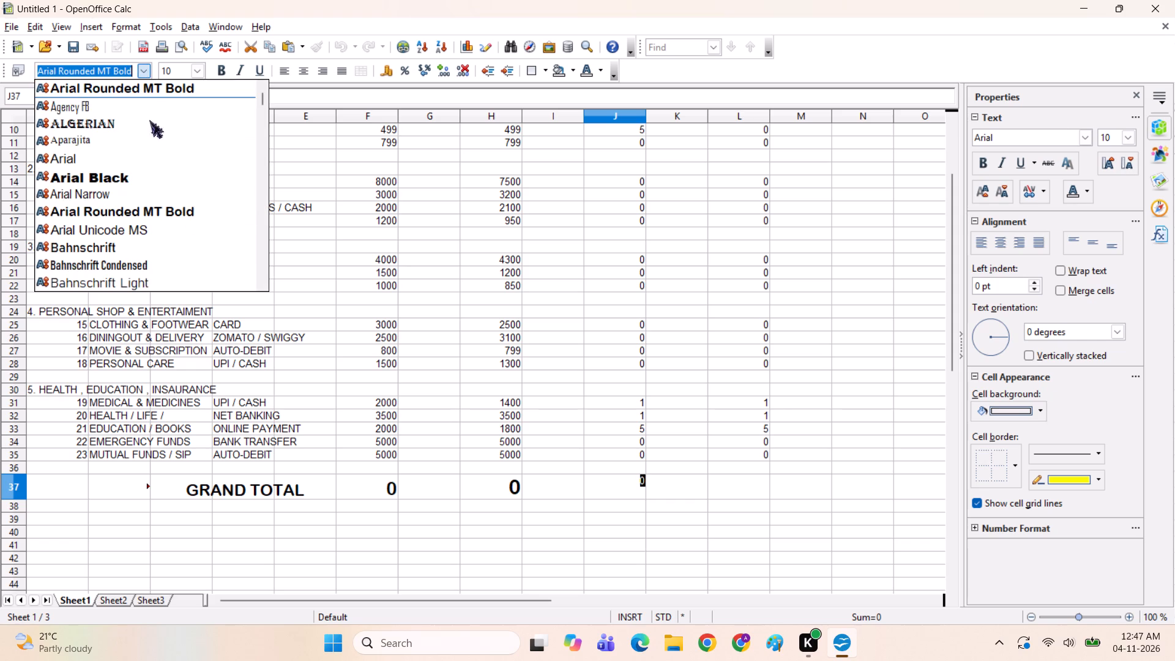
click(185, 212)
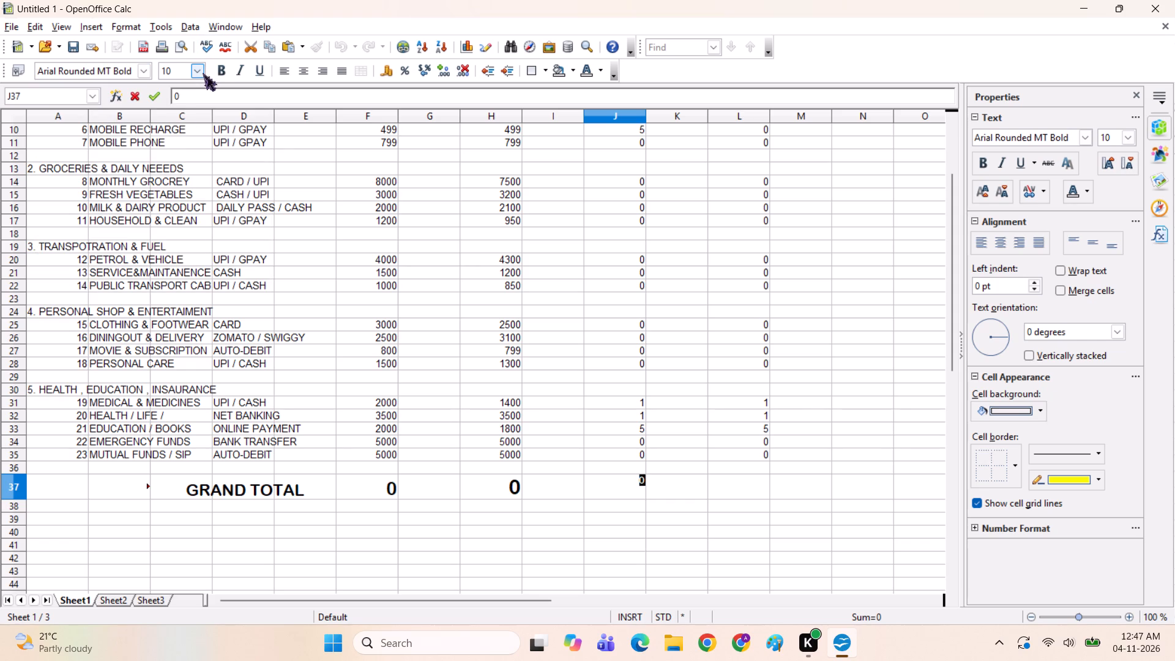
click(203, 73)
drag(201, 108, 203, 129)
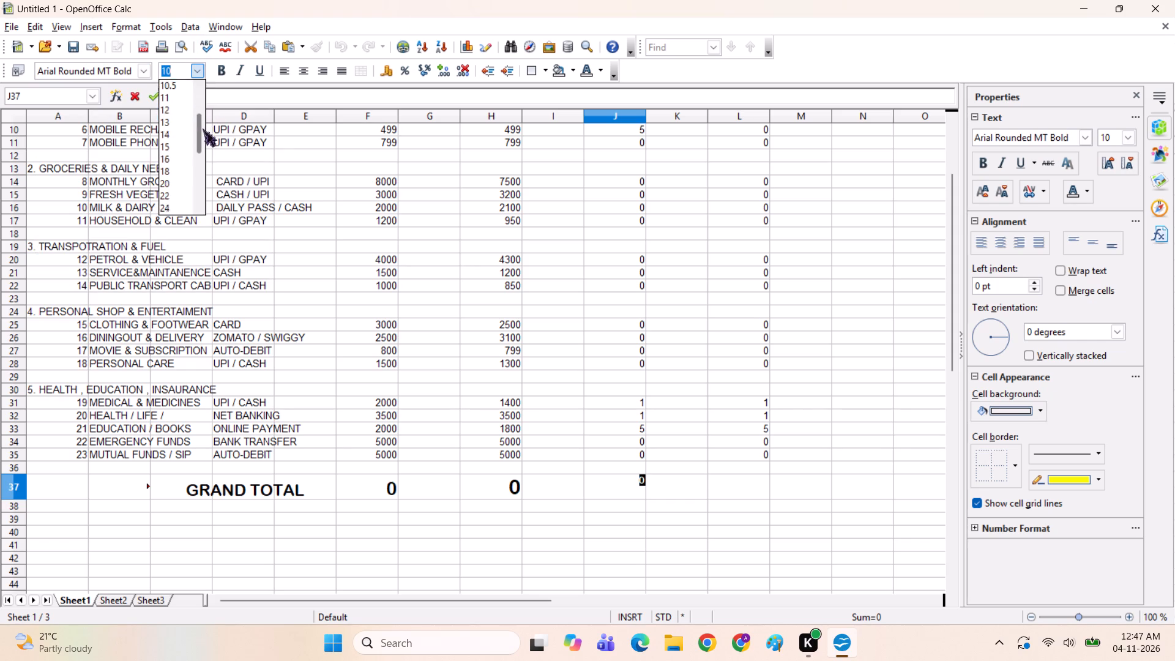
drag(203, 129, 204, 131)
click(181, 157)
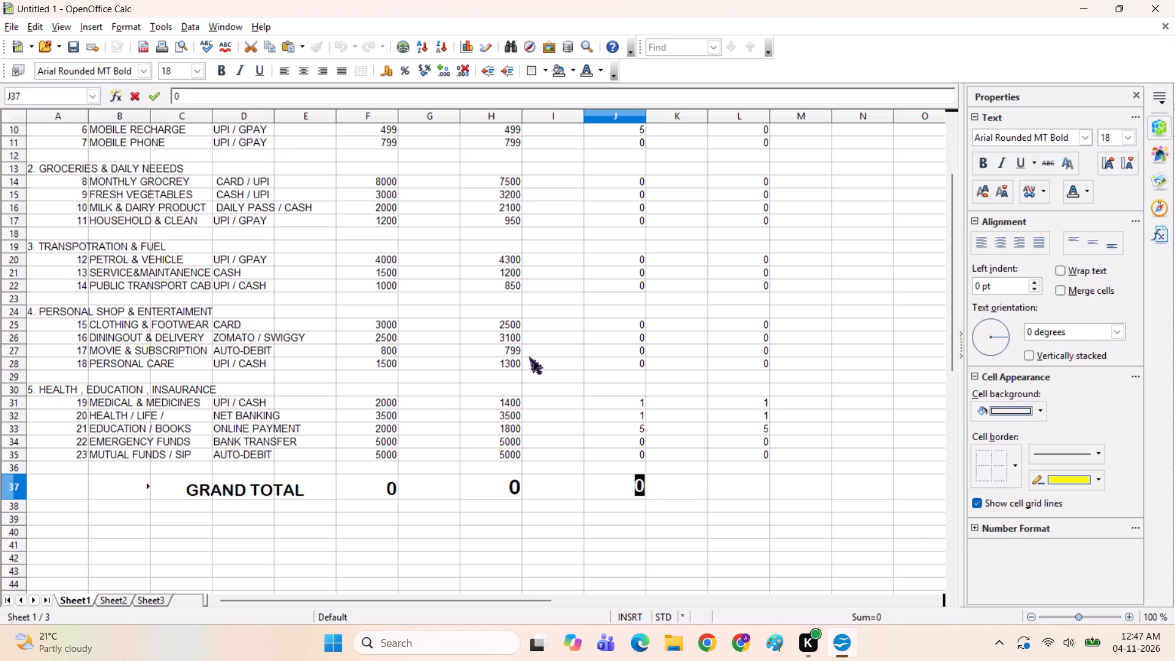
click(900, 465)
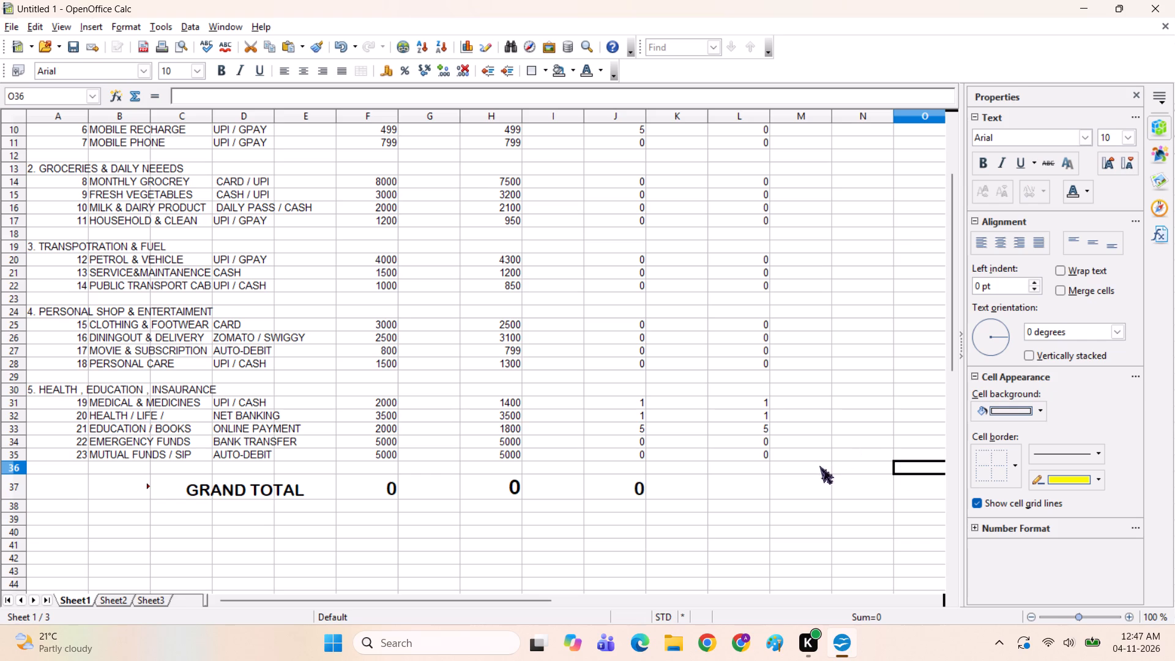
Go back to cell A1 and review the tracker from its title through the numbered expense sections.
key(Up)
key(Up)
key(Up)
key(Up)
key(Up)
key(Up)
key(Up)
key(Up)
key(Up)
key(Up)
key(Up)
key(Up)
key(Up)
key(Up)
key(Up)
key(Up)
key(Up)
key(Up)
key(Up)
key(Up)
key(Up)
key(Up)
key(Up)
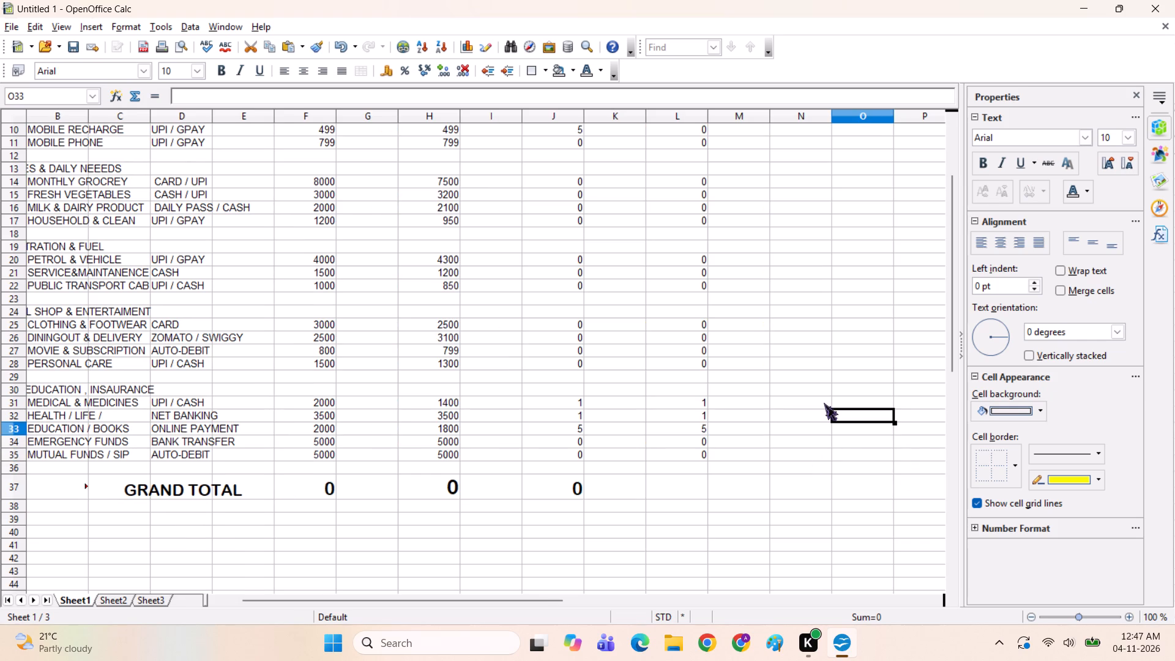
key(Up)
key(Left)
key(Left)
key(Left)
key(Left)
key(Left)
key(Left)
key(Left)
key(Left)
key(Left)
key(Left)
key(Left)
key(Left)
key(Left)
key(Left)
key(Left)
key(Left)
key(Left)
key(Left)
key(Left)
key(Left)
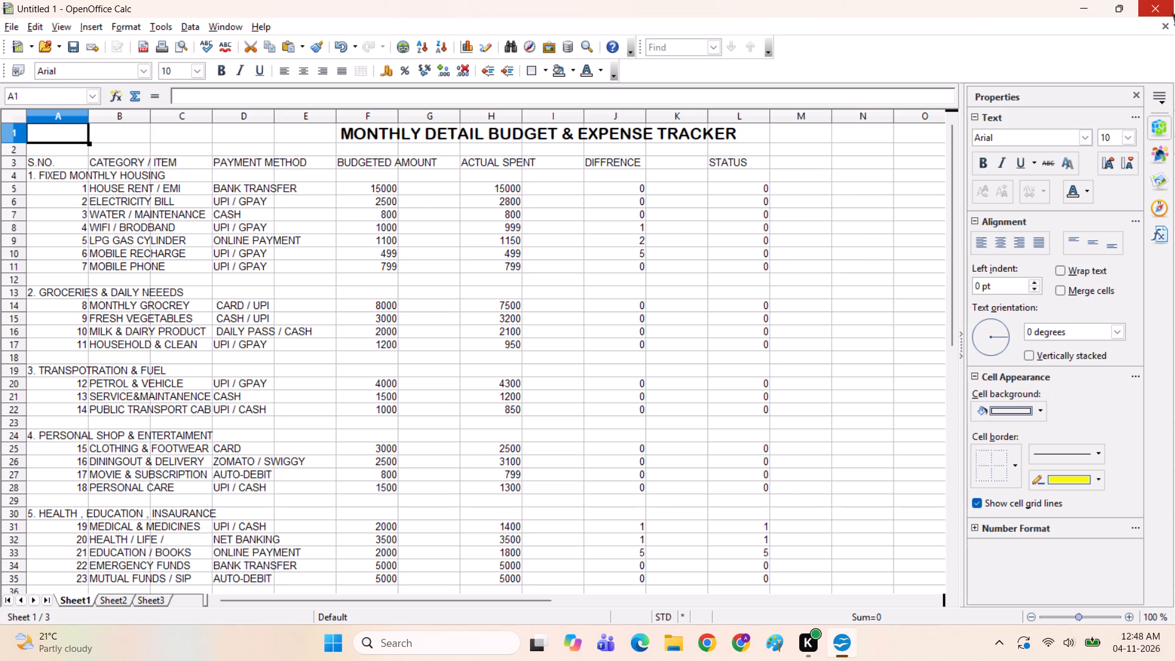
Close the budget tracker, saving it as an ODF Spreadsheet named Untitled 1 in the R1 REIGN FREEFIRE folder.
click(1165, 26)
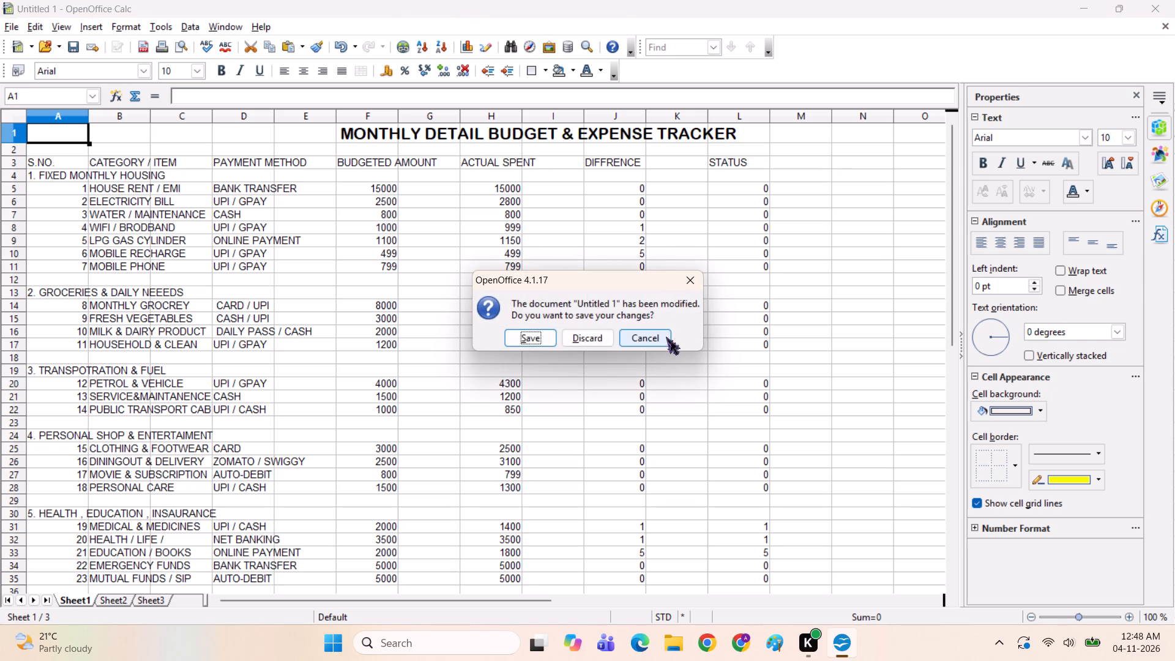
click(535, 337)
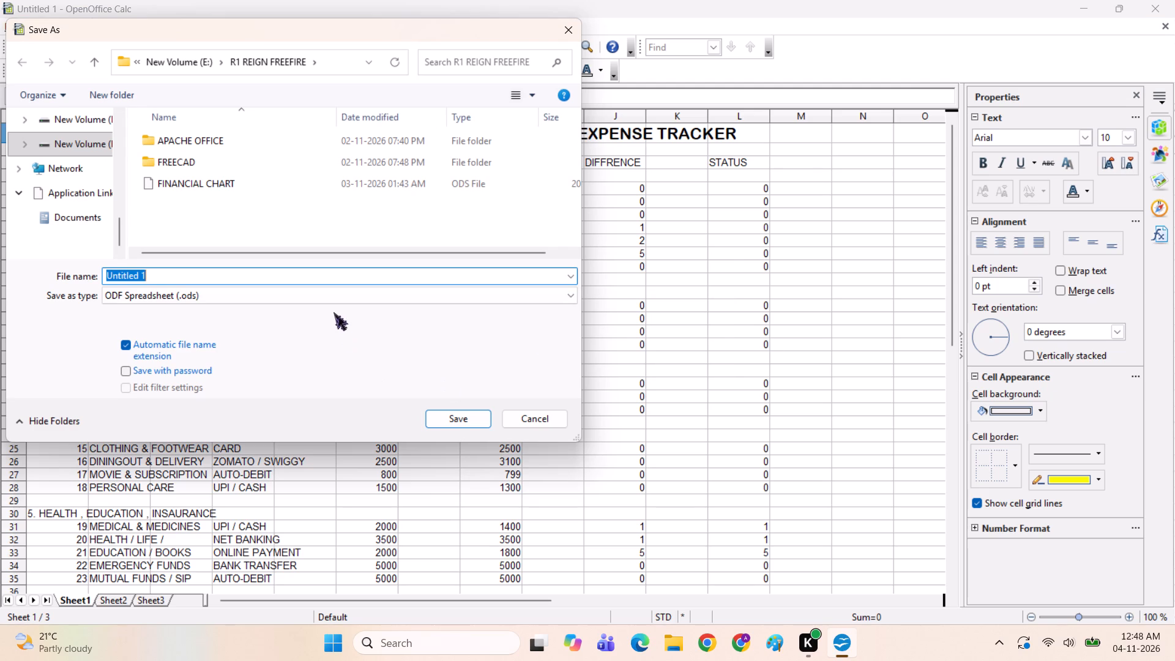
click(459, 414)
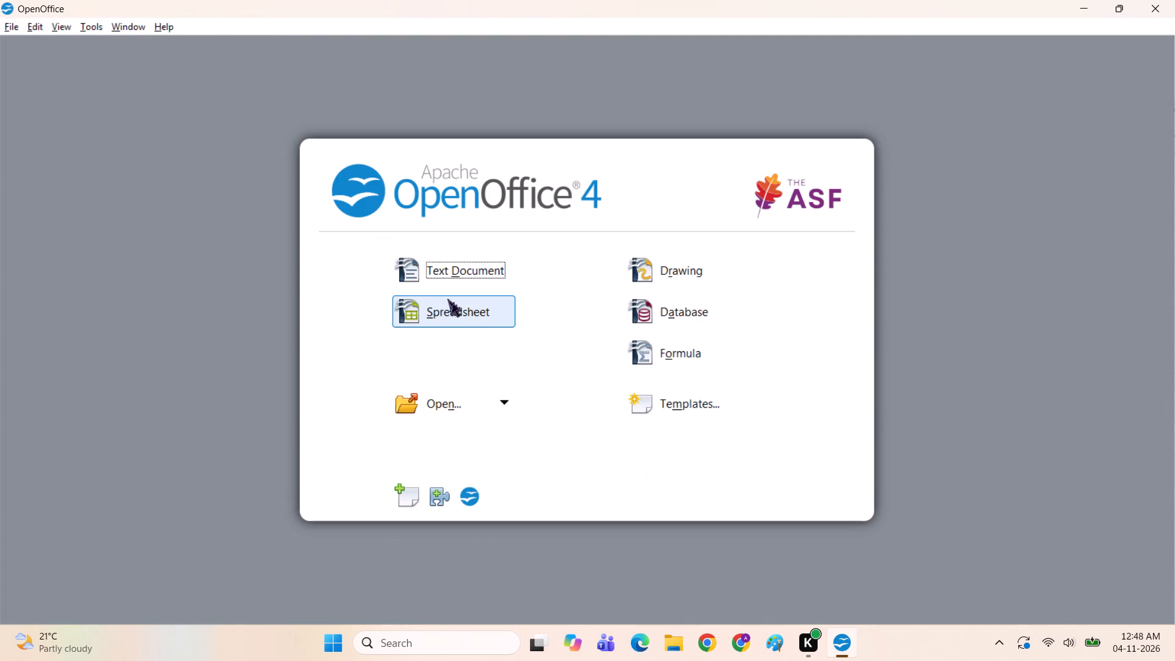
Create a new blank spreadsheet.
double_click(452, 309)
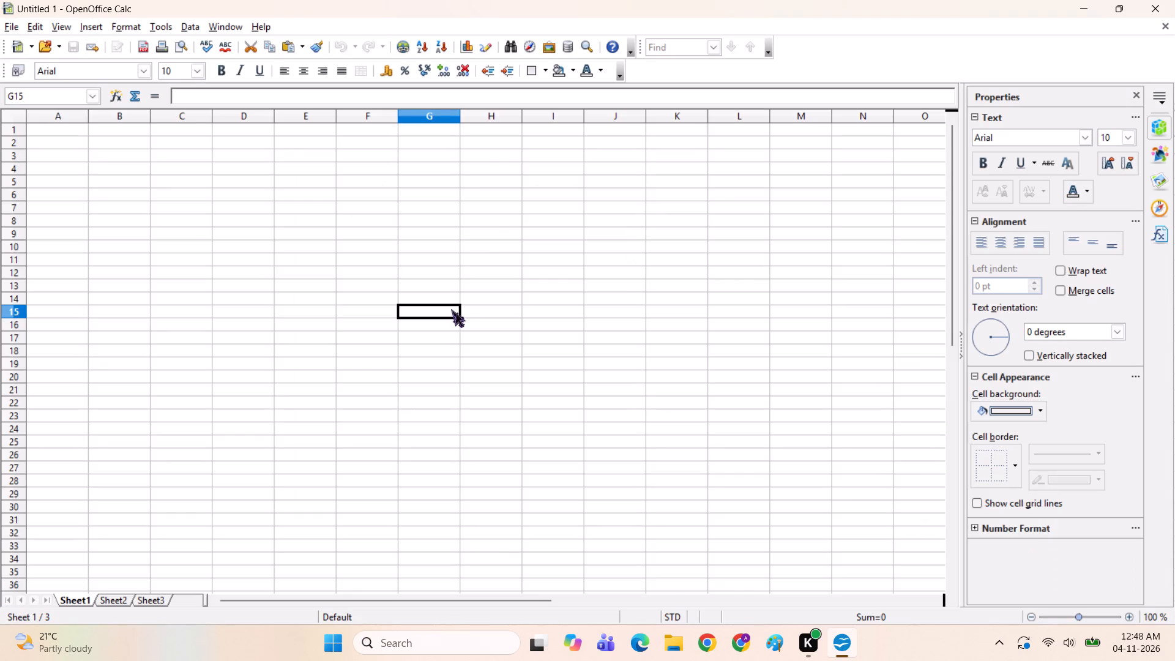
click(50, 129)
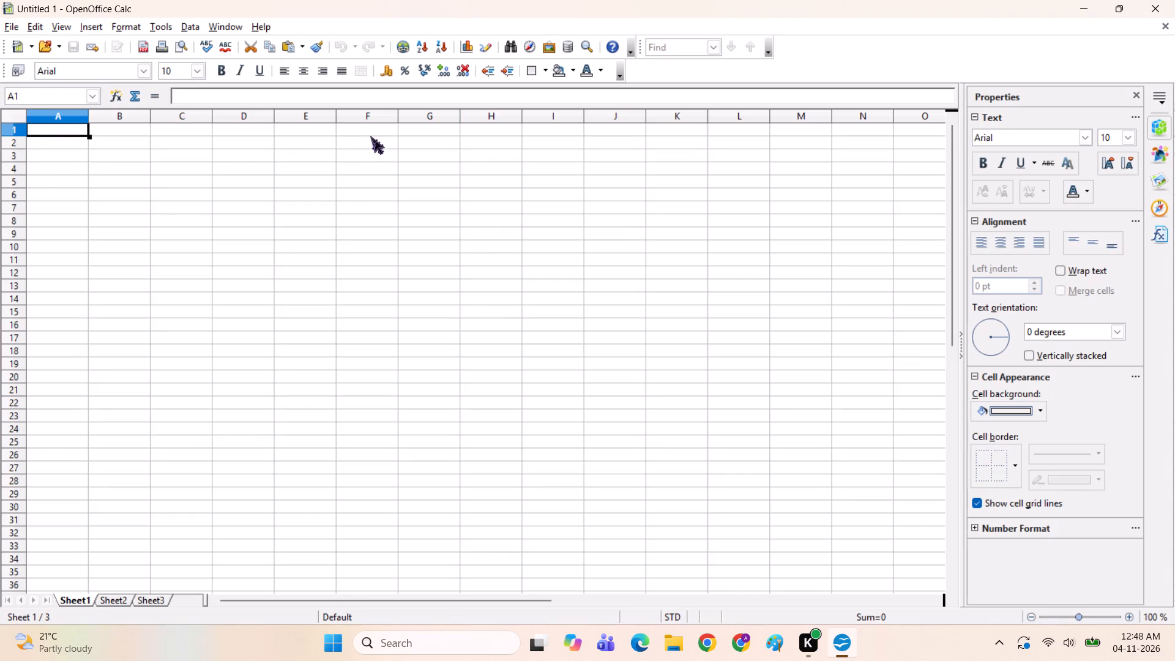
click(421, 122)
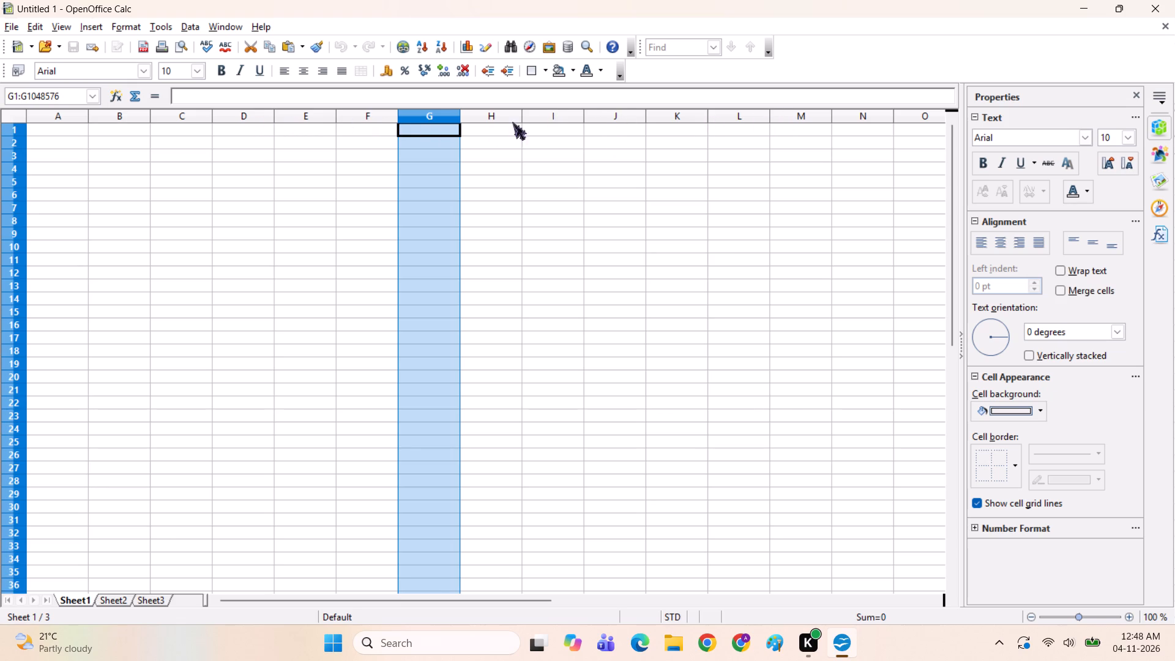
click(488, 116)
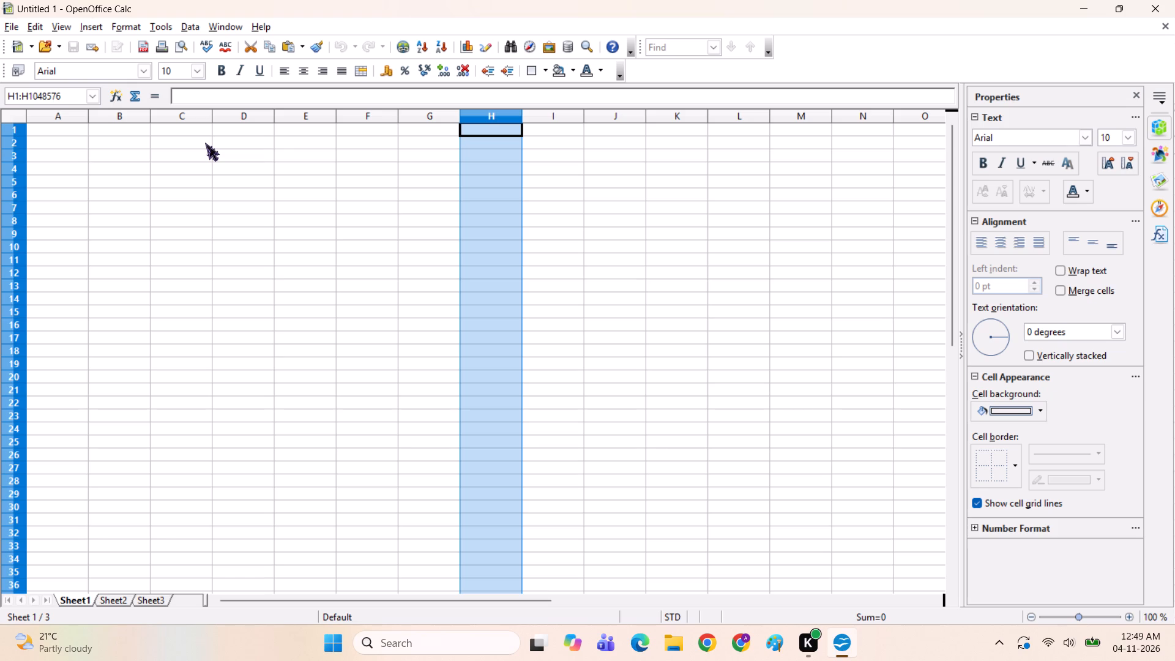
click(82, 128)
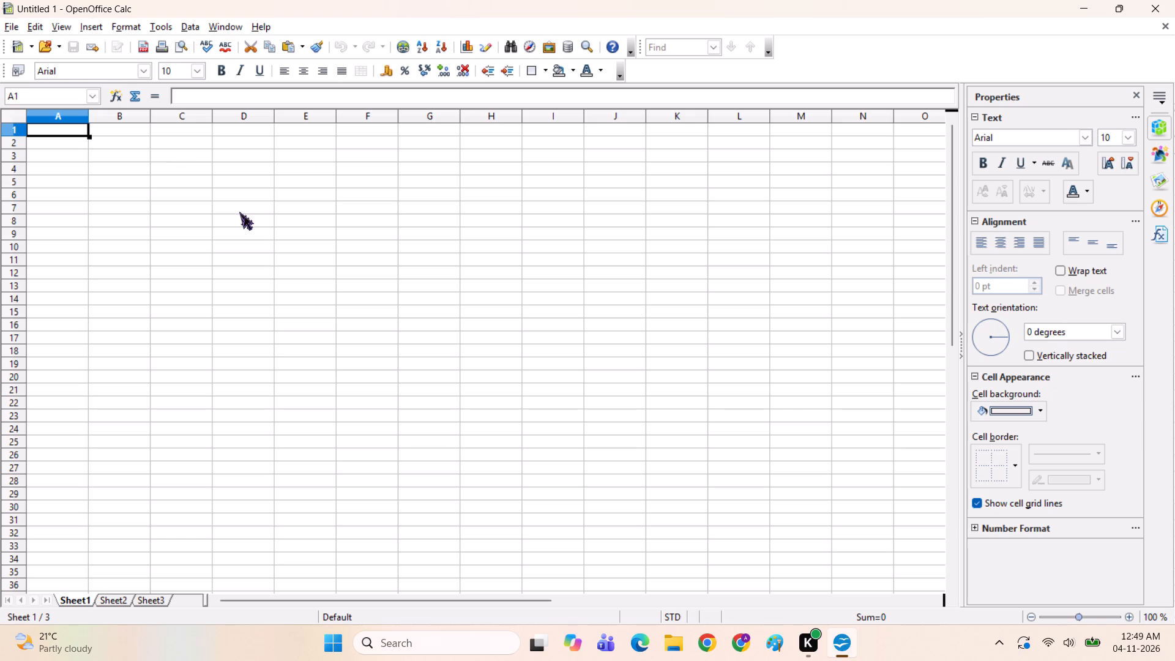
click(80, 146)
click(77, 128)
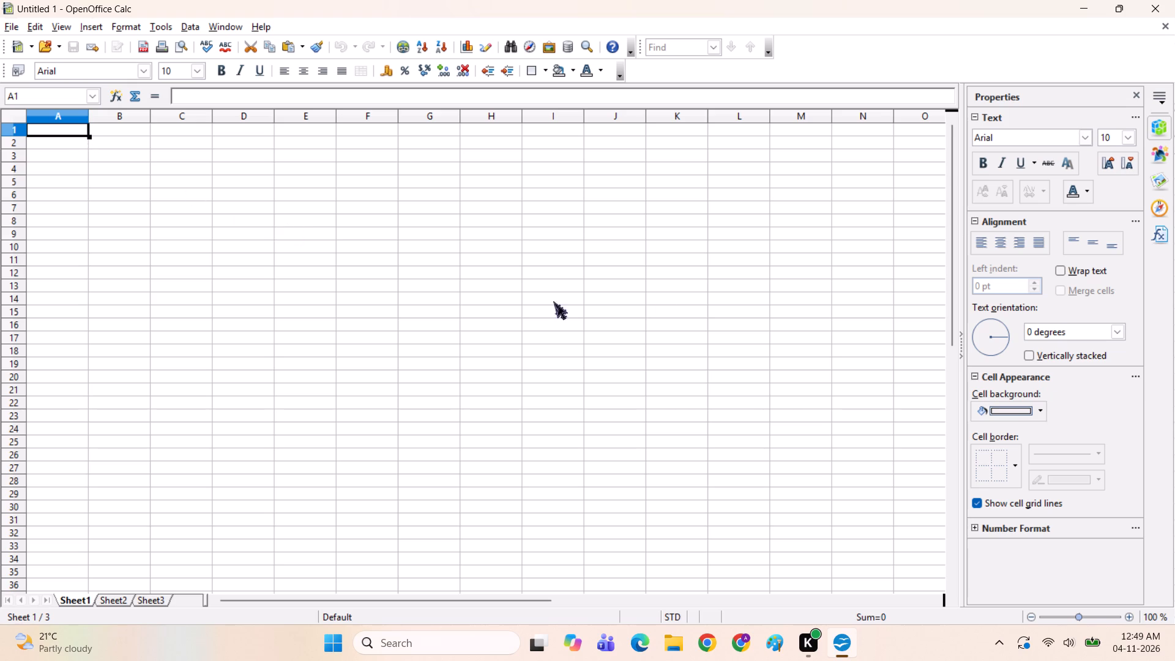
Switch to File Explorer, examine the files in the R1 REIGN FREEFIRE folder on New Volume (E:), and close the window.
click(683, 639)
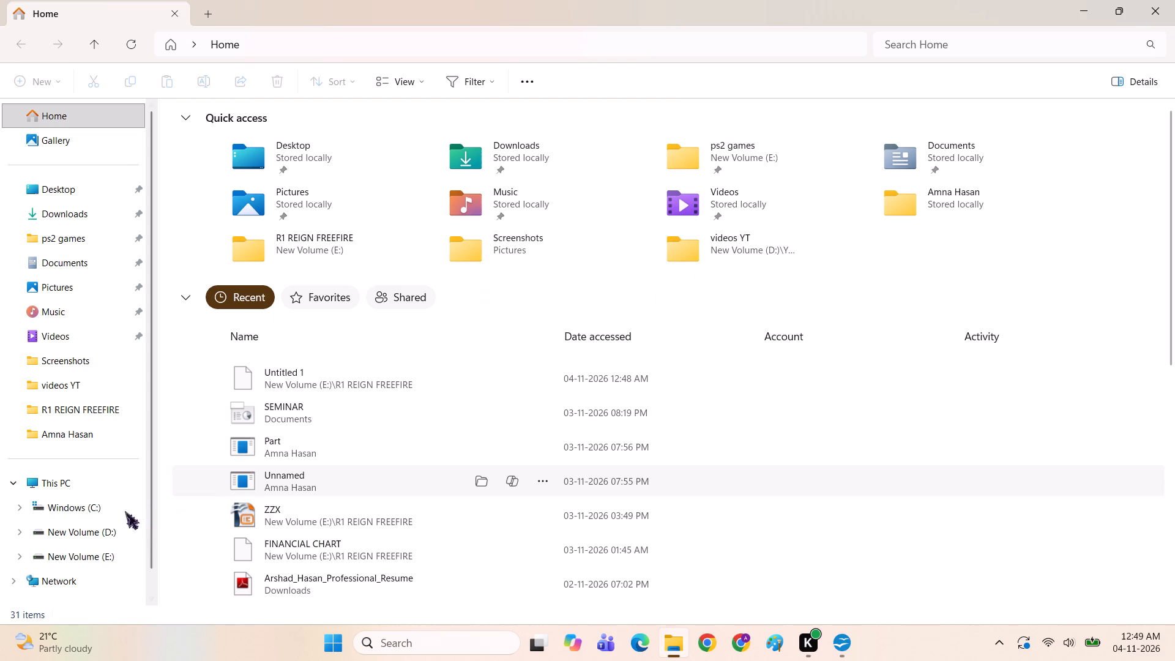
click(93, 562)
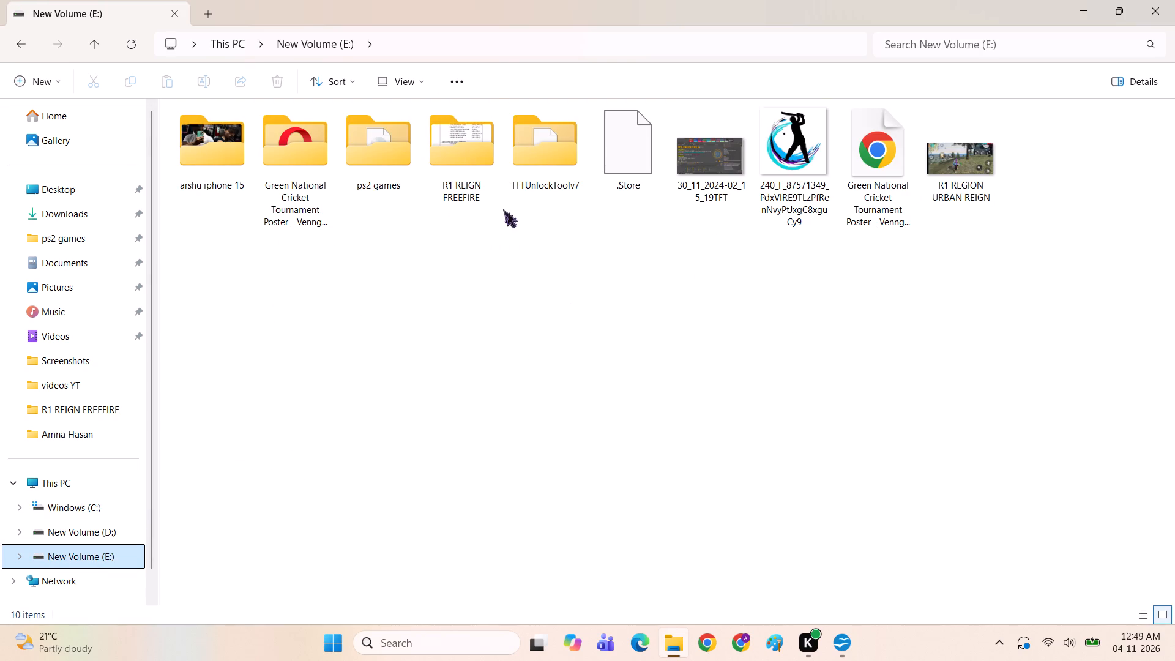
double_click(460, 149)
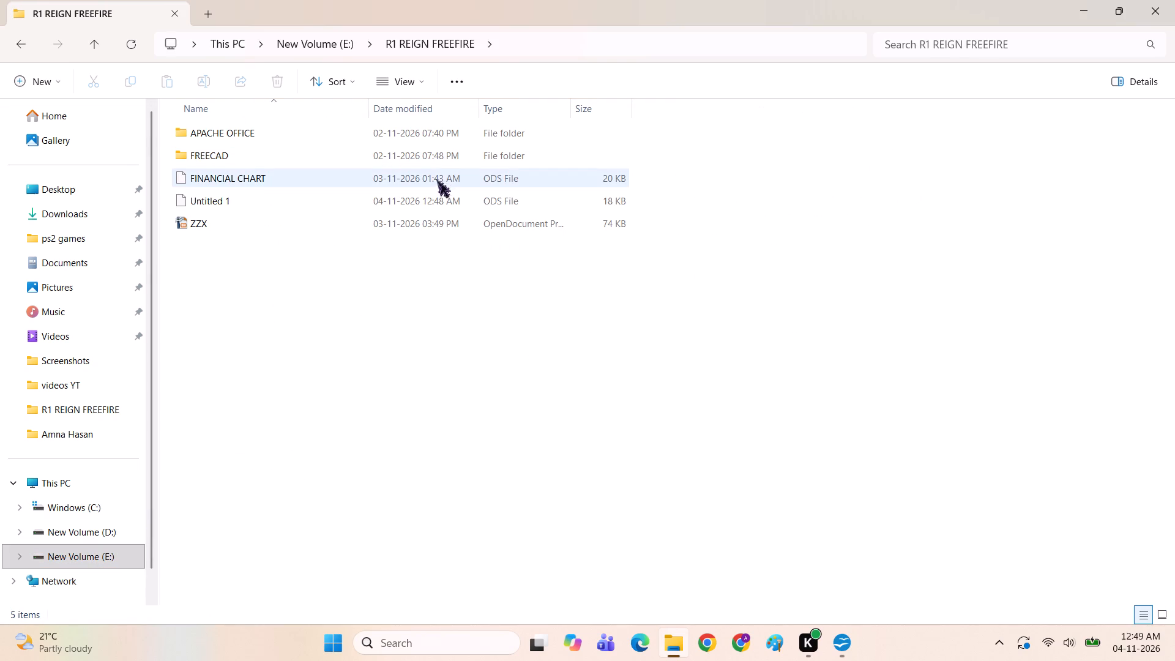
click(1173, 0)
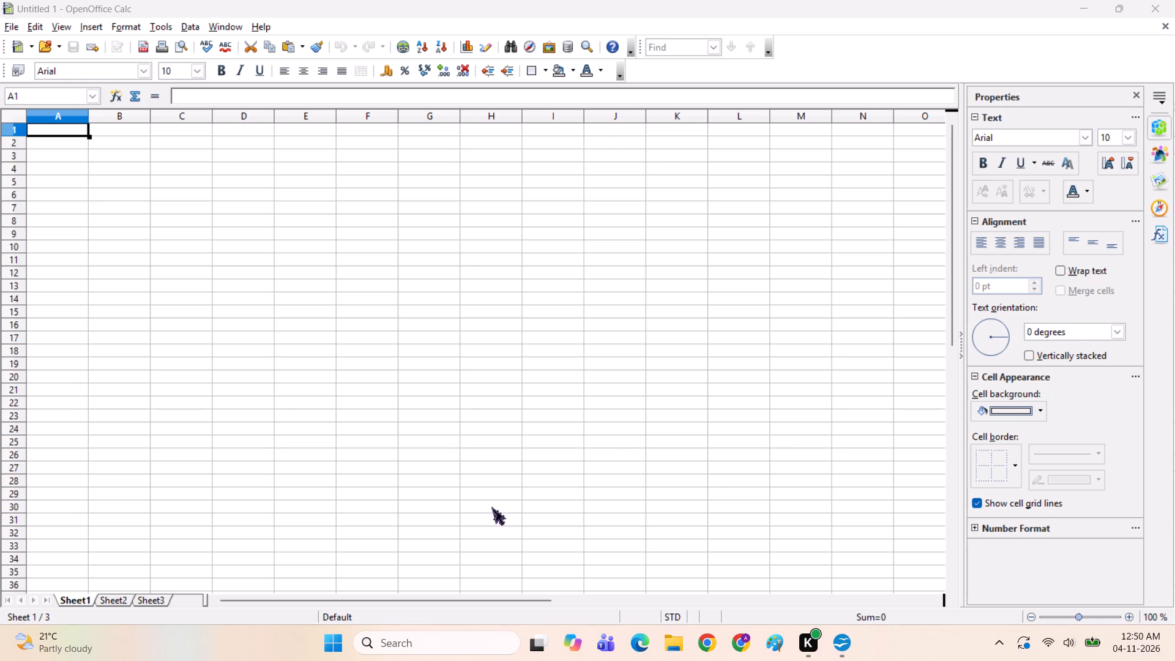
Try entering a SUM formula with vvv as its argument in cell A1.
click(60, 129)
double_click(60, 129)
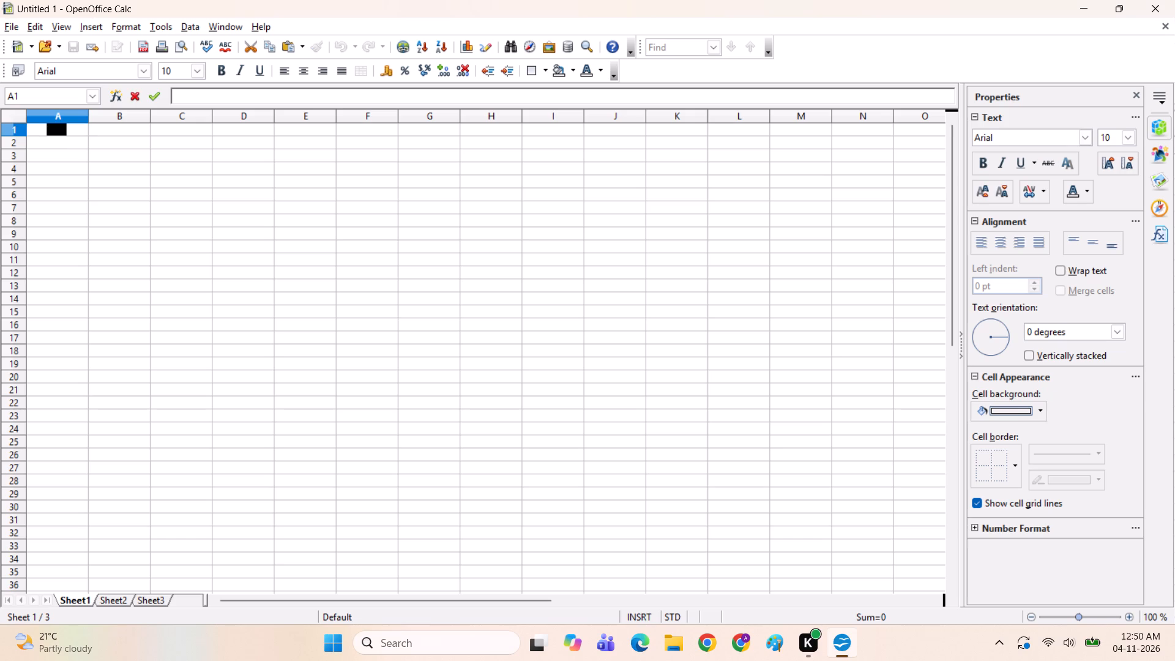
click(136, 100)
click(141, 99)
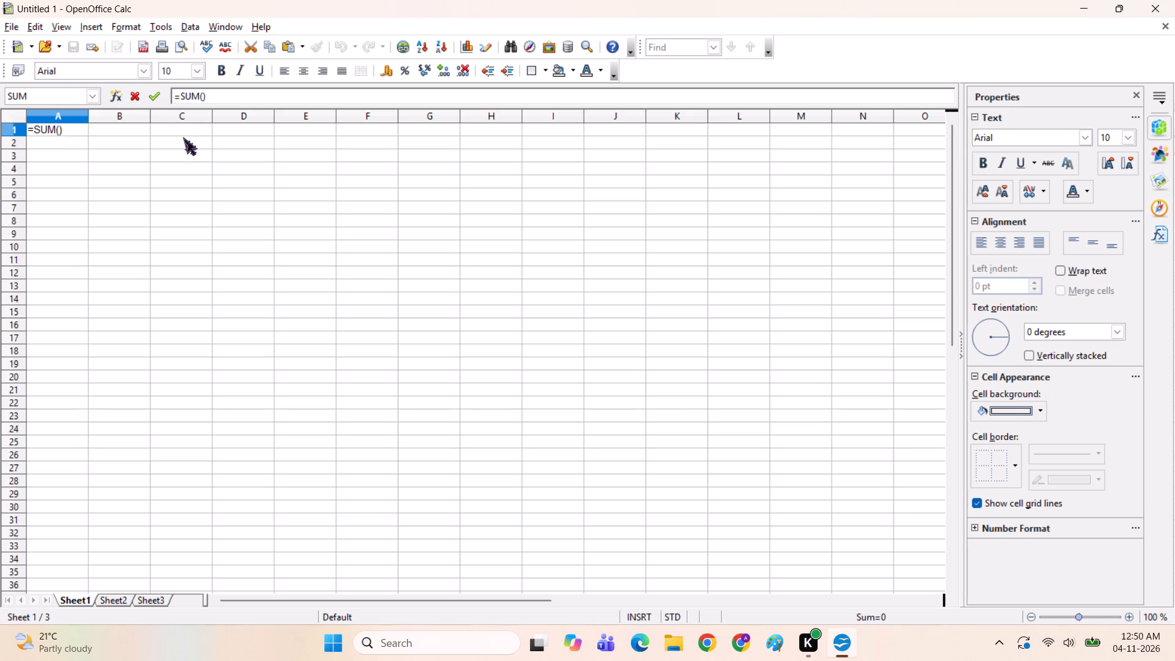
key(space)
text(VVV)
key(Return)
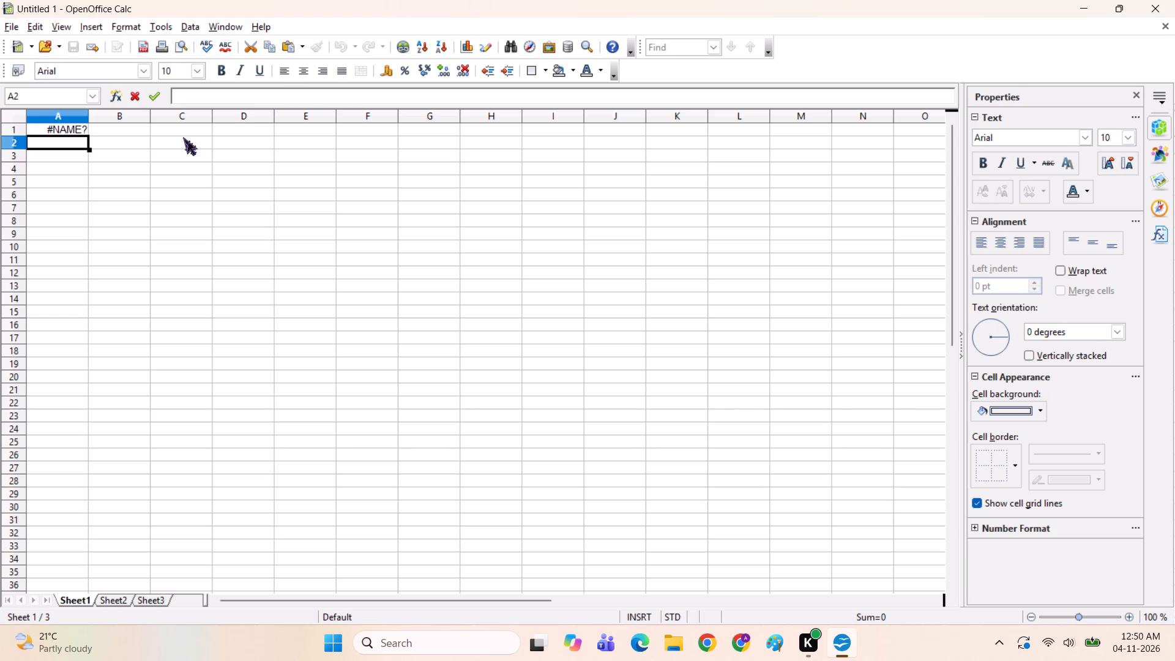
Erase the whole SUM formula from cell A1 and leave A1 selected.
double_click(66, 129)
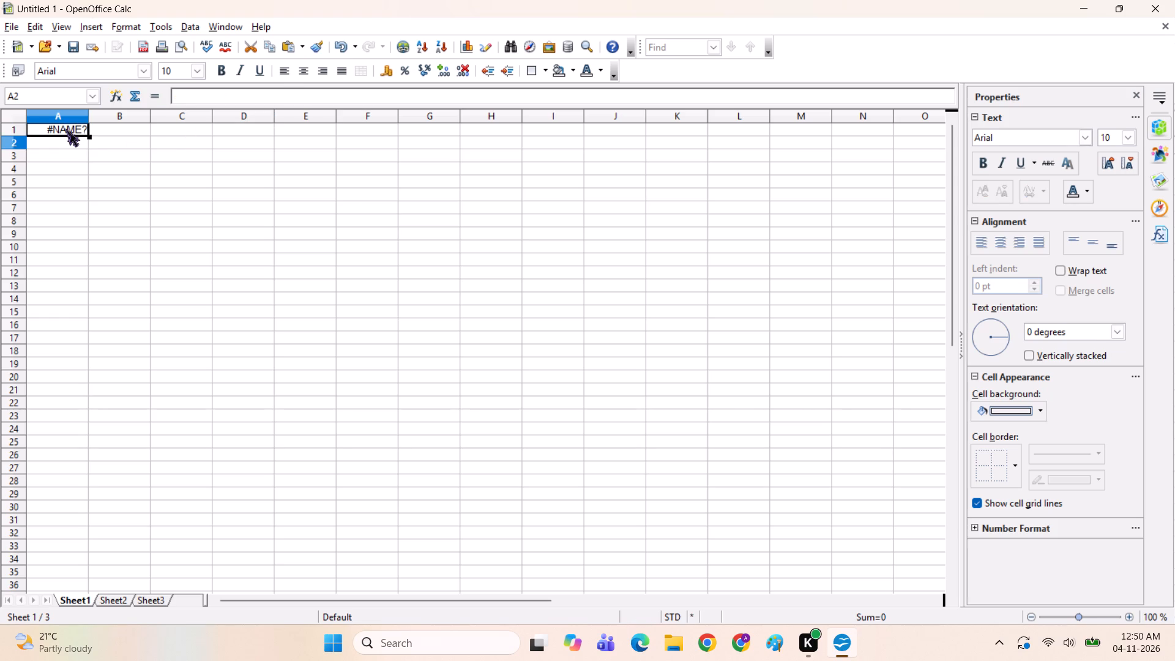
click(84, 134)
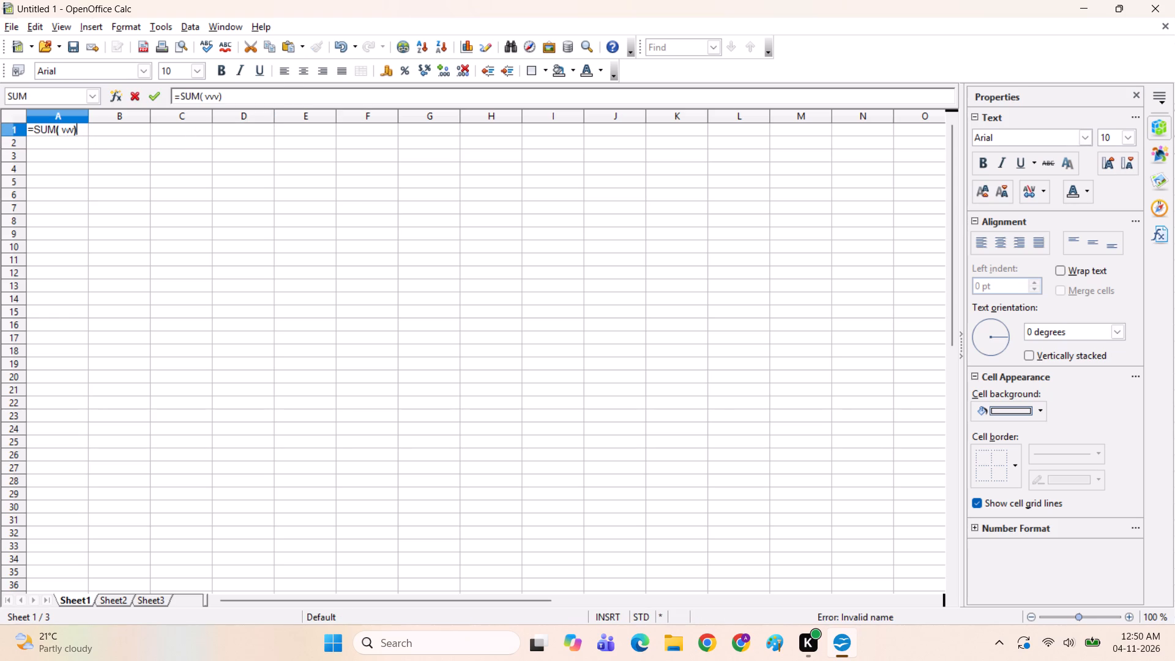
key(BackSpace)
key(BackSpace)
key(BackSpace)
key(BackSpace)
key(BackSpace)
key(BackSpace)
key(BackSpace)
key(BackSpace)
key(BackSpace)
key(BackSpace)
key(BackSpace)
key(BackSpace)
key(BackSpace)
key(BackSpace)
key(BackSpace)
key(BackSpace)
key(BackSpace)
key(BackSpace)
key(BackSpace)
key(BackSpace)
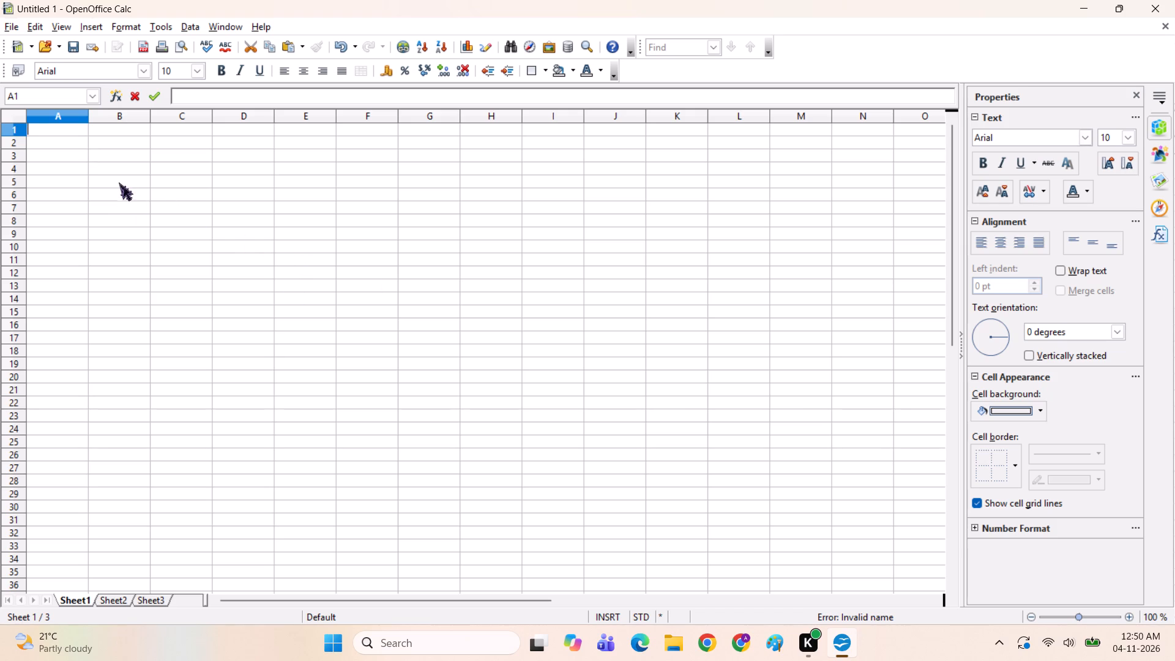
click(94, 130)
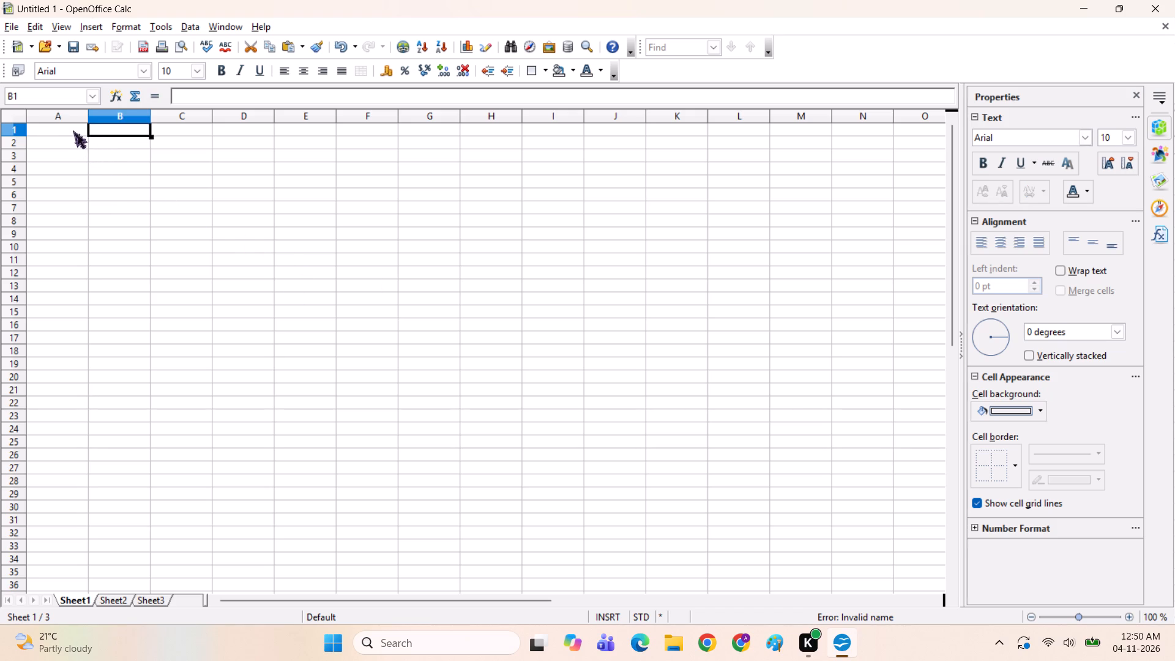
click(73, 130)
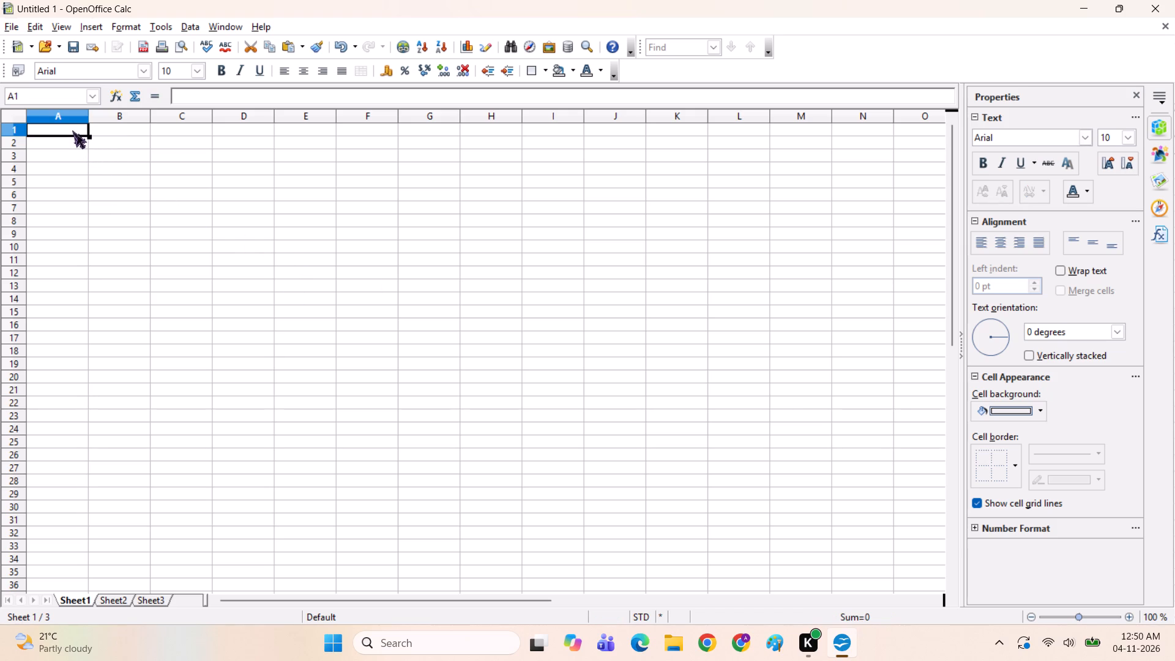